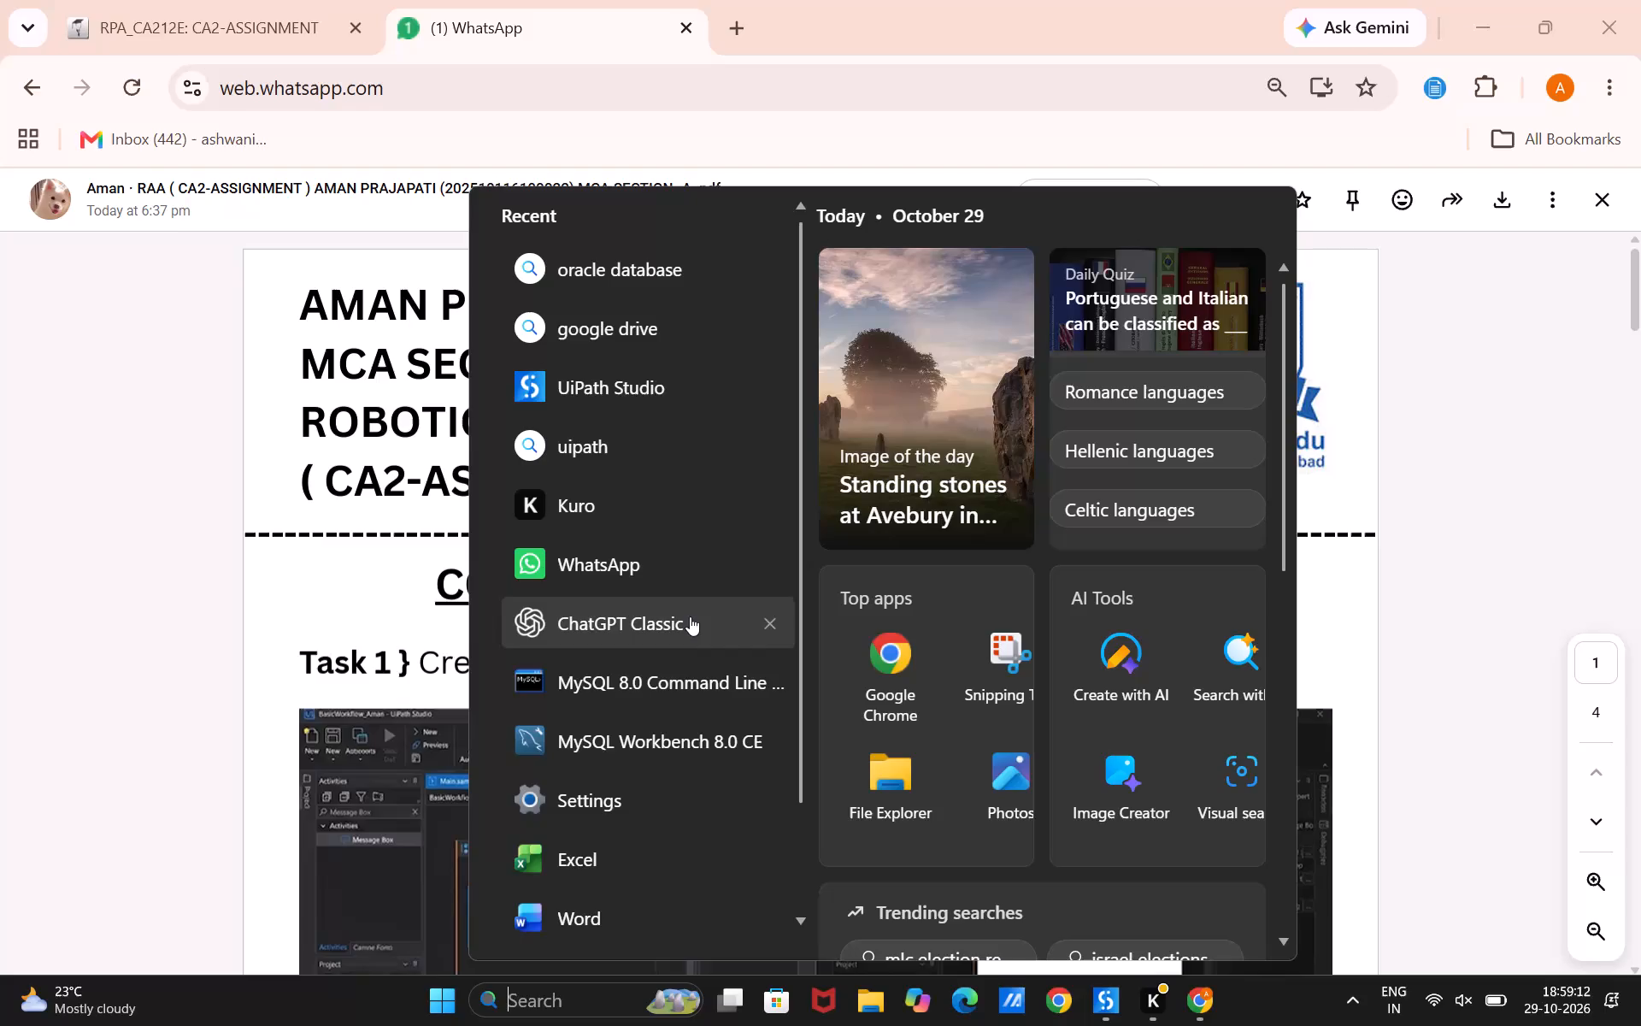
Open Word from the recent apps.
click(617, 916)
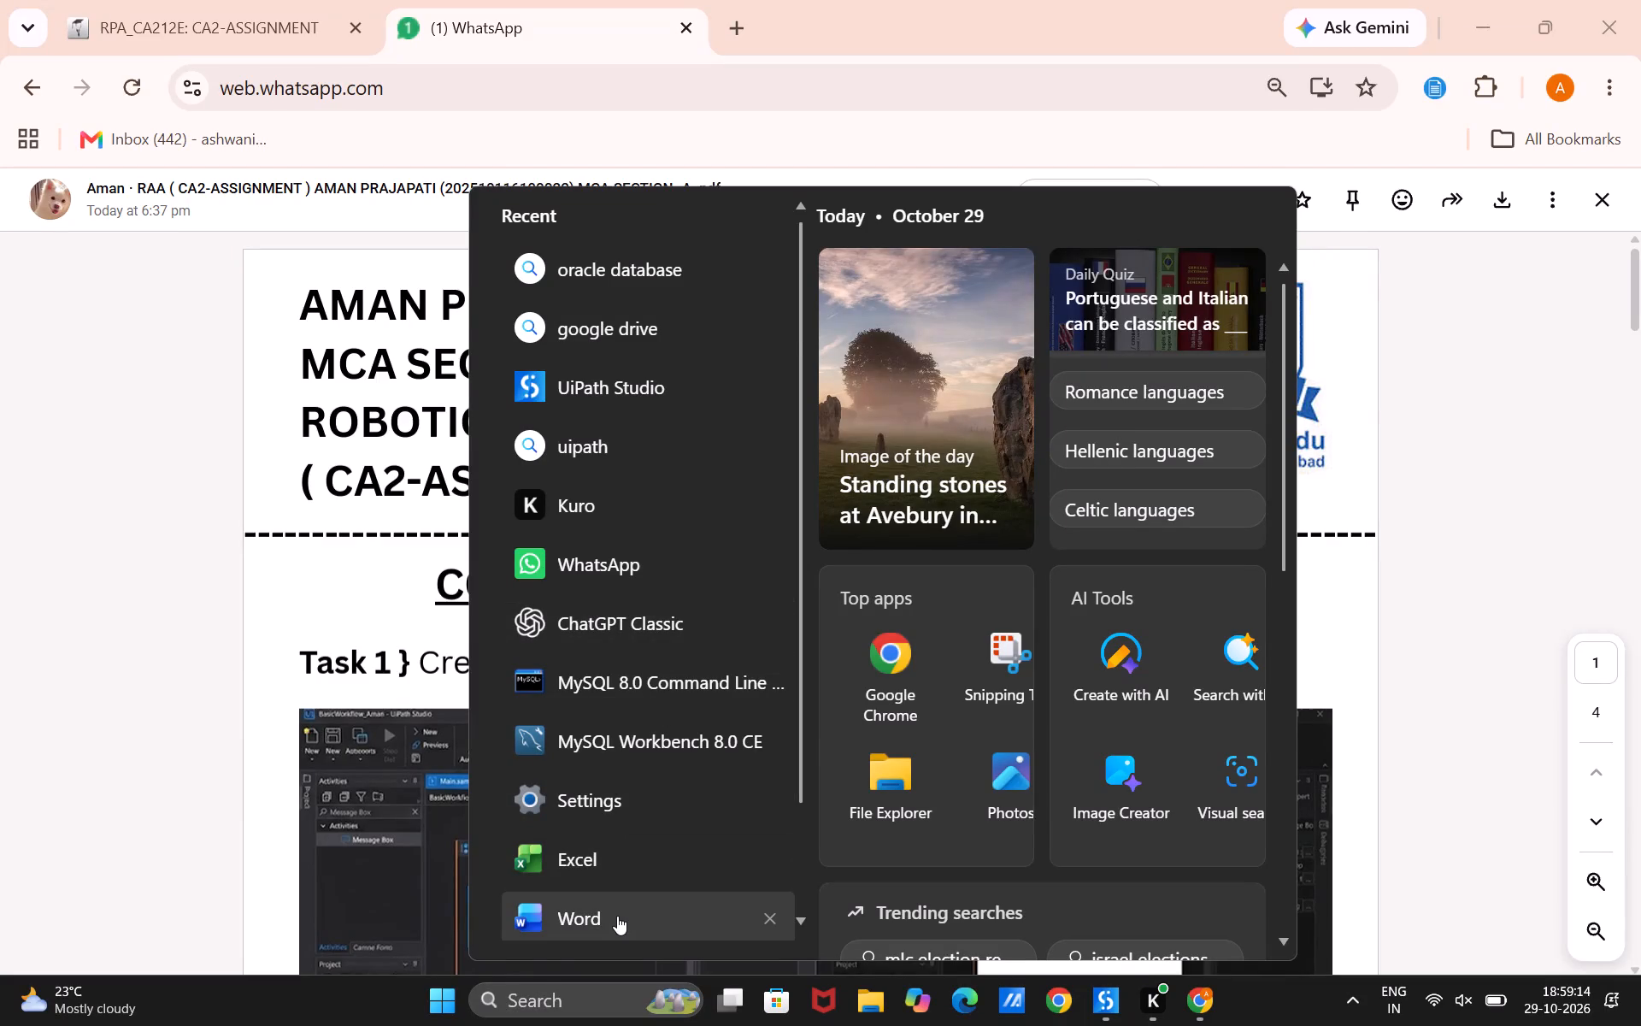
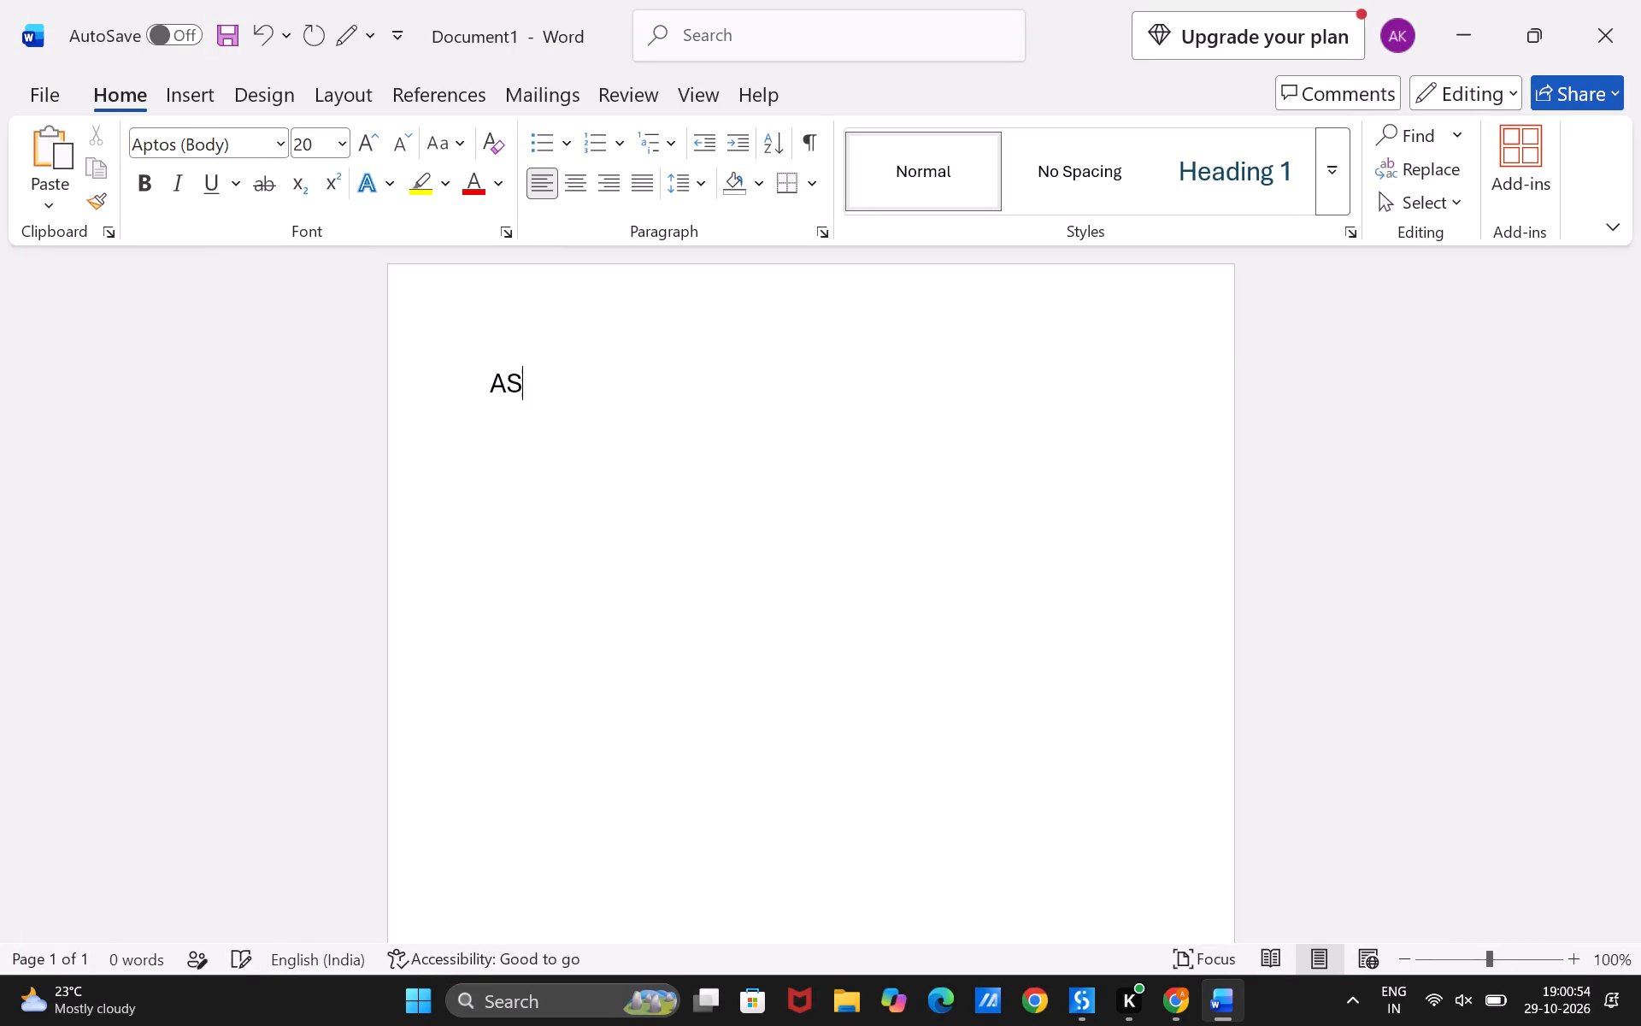
Finish entering the student's first name in capital letters on the first line of the document.
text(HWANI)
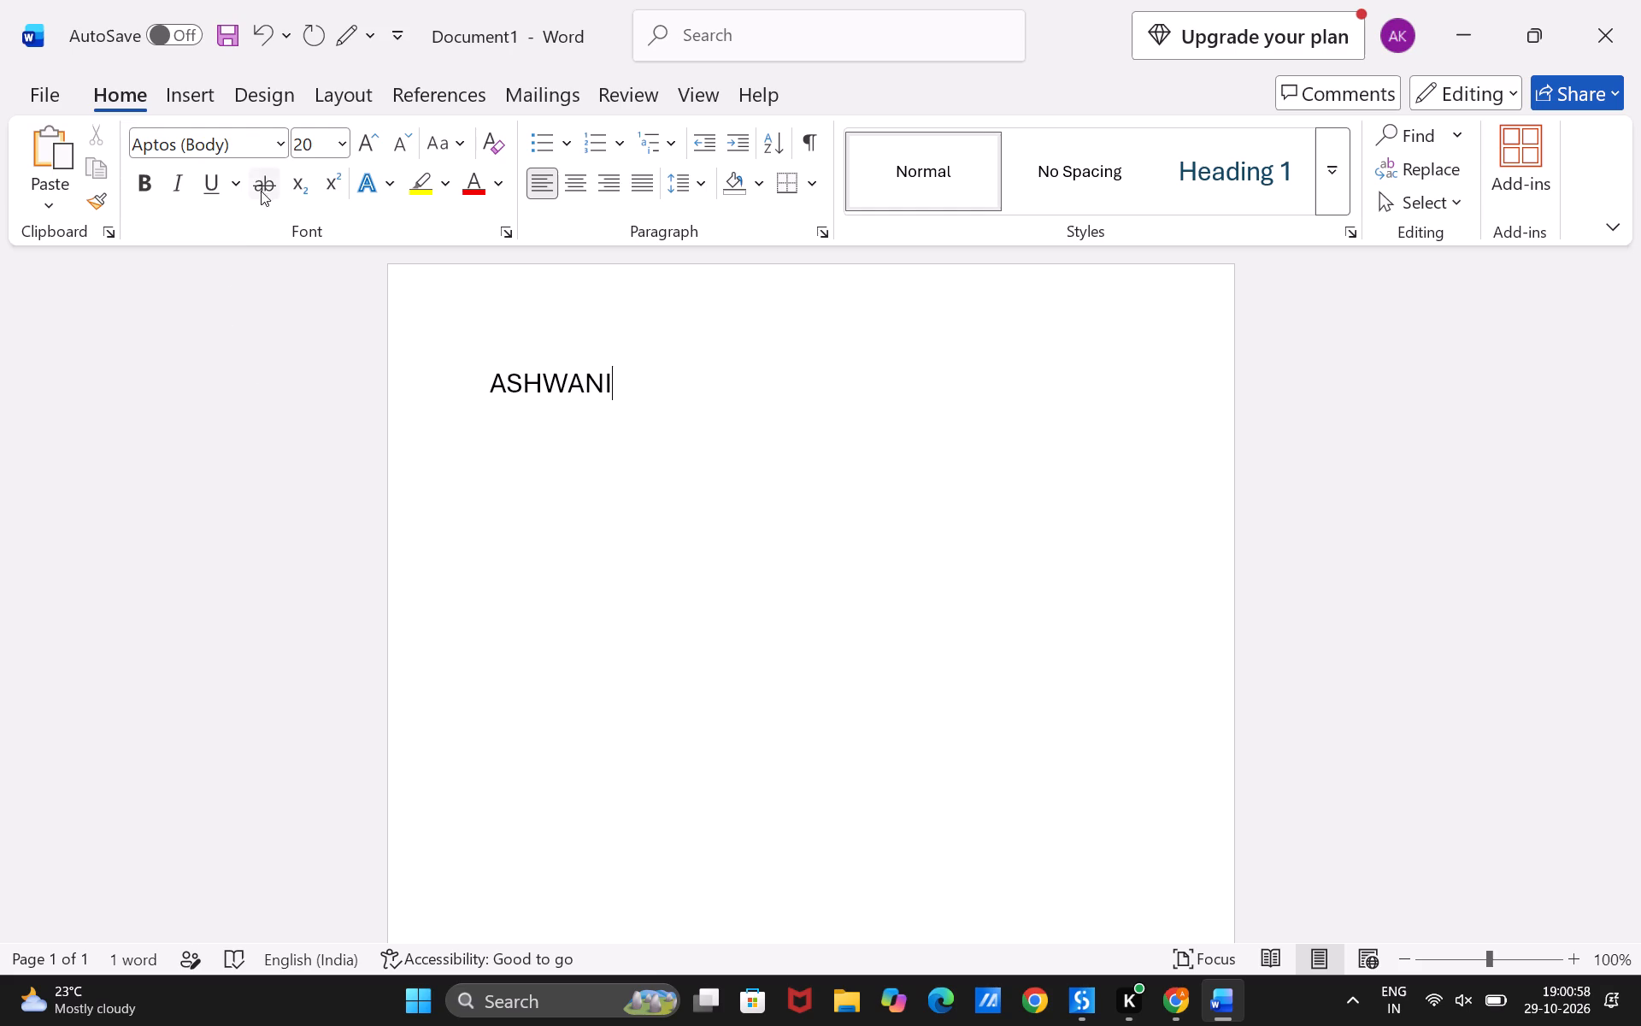
Add an opening parenthesis and the student's ID number after the name, using the Times New Roman font.
click(285, 144)
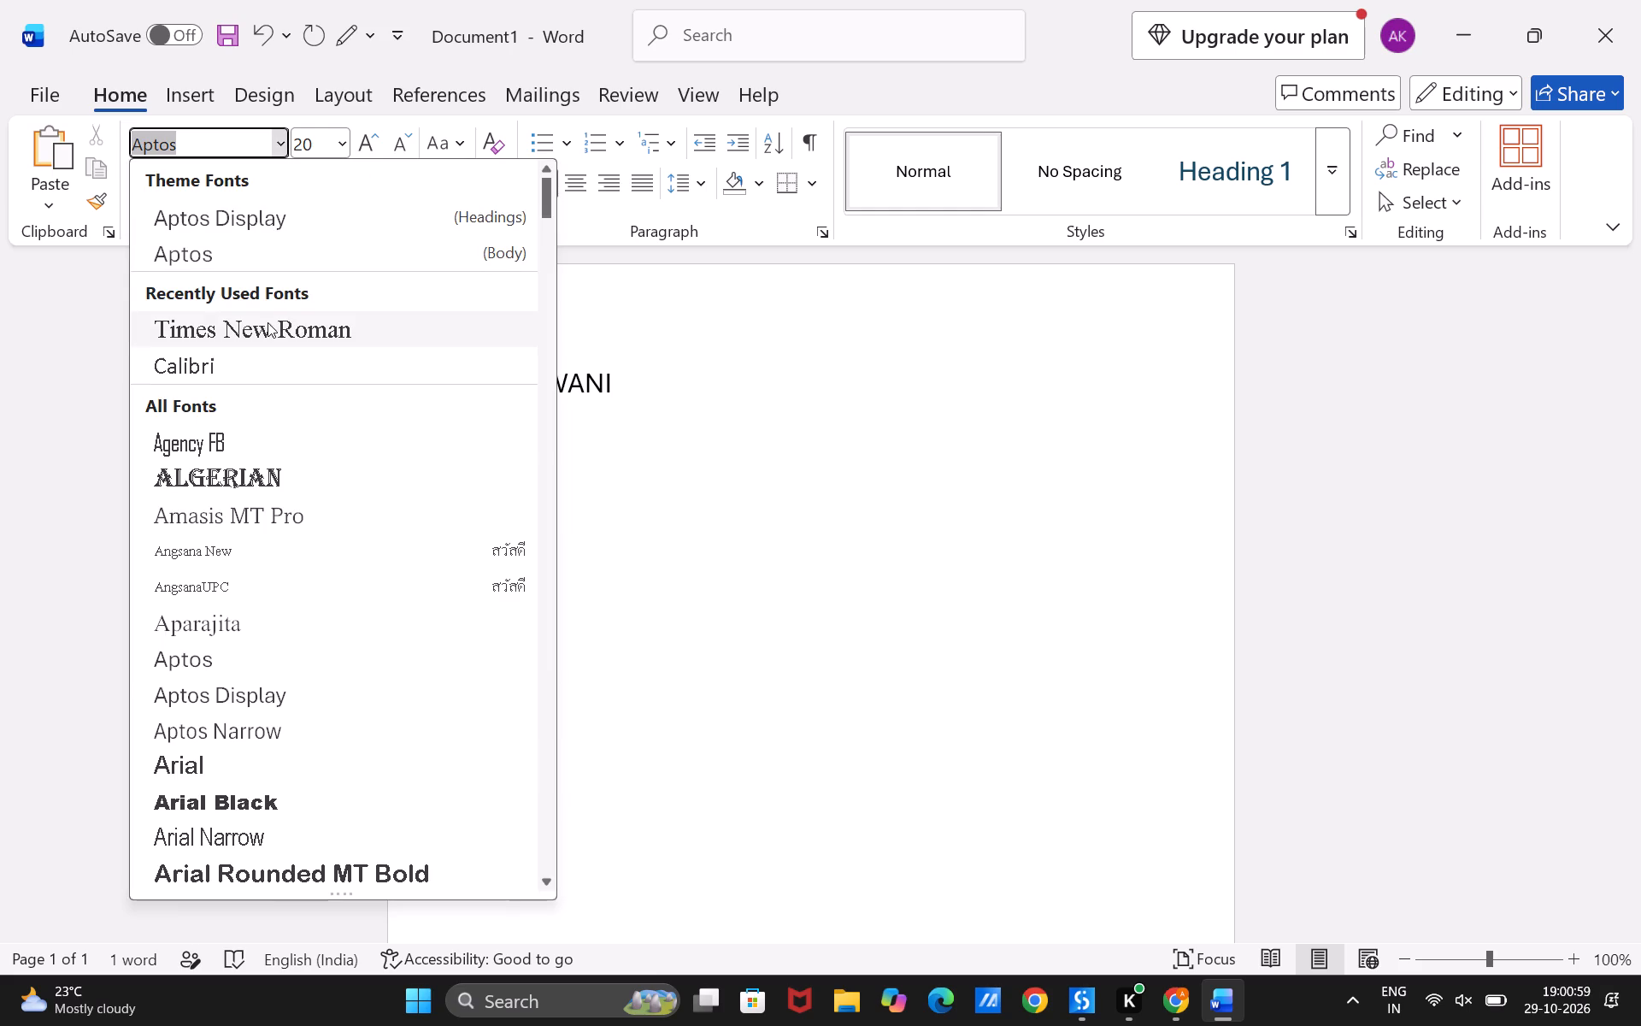
click(266, 327)
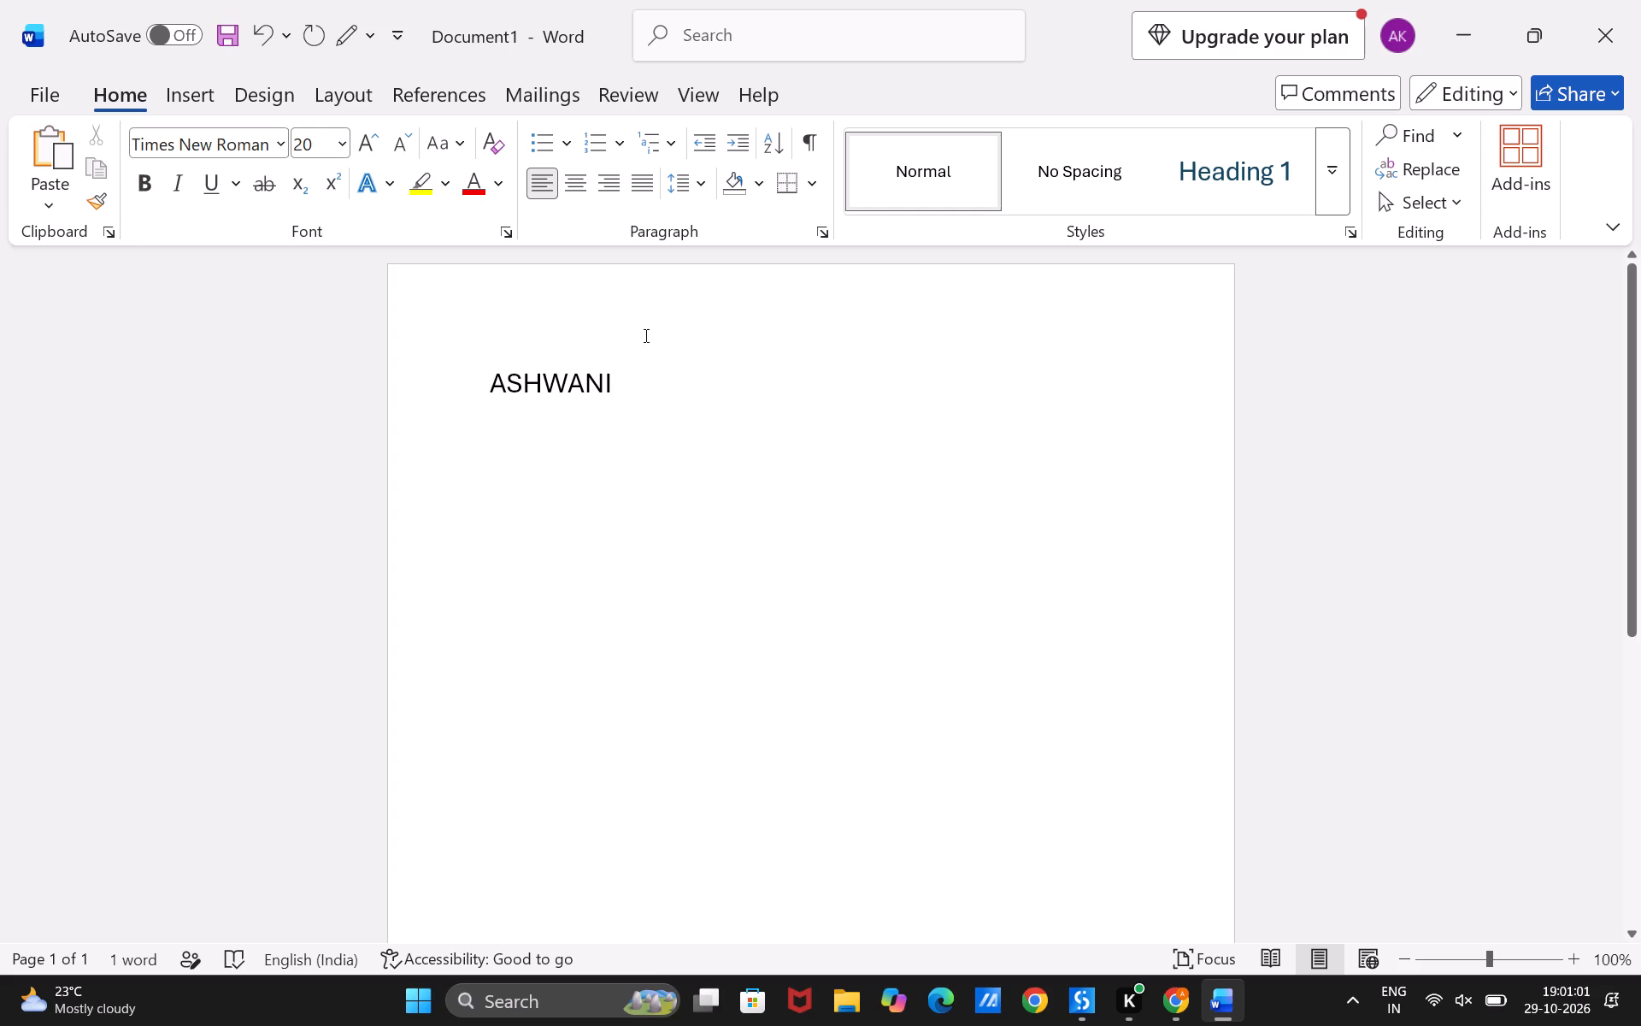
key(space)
key(shift+parenleft)
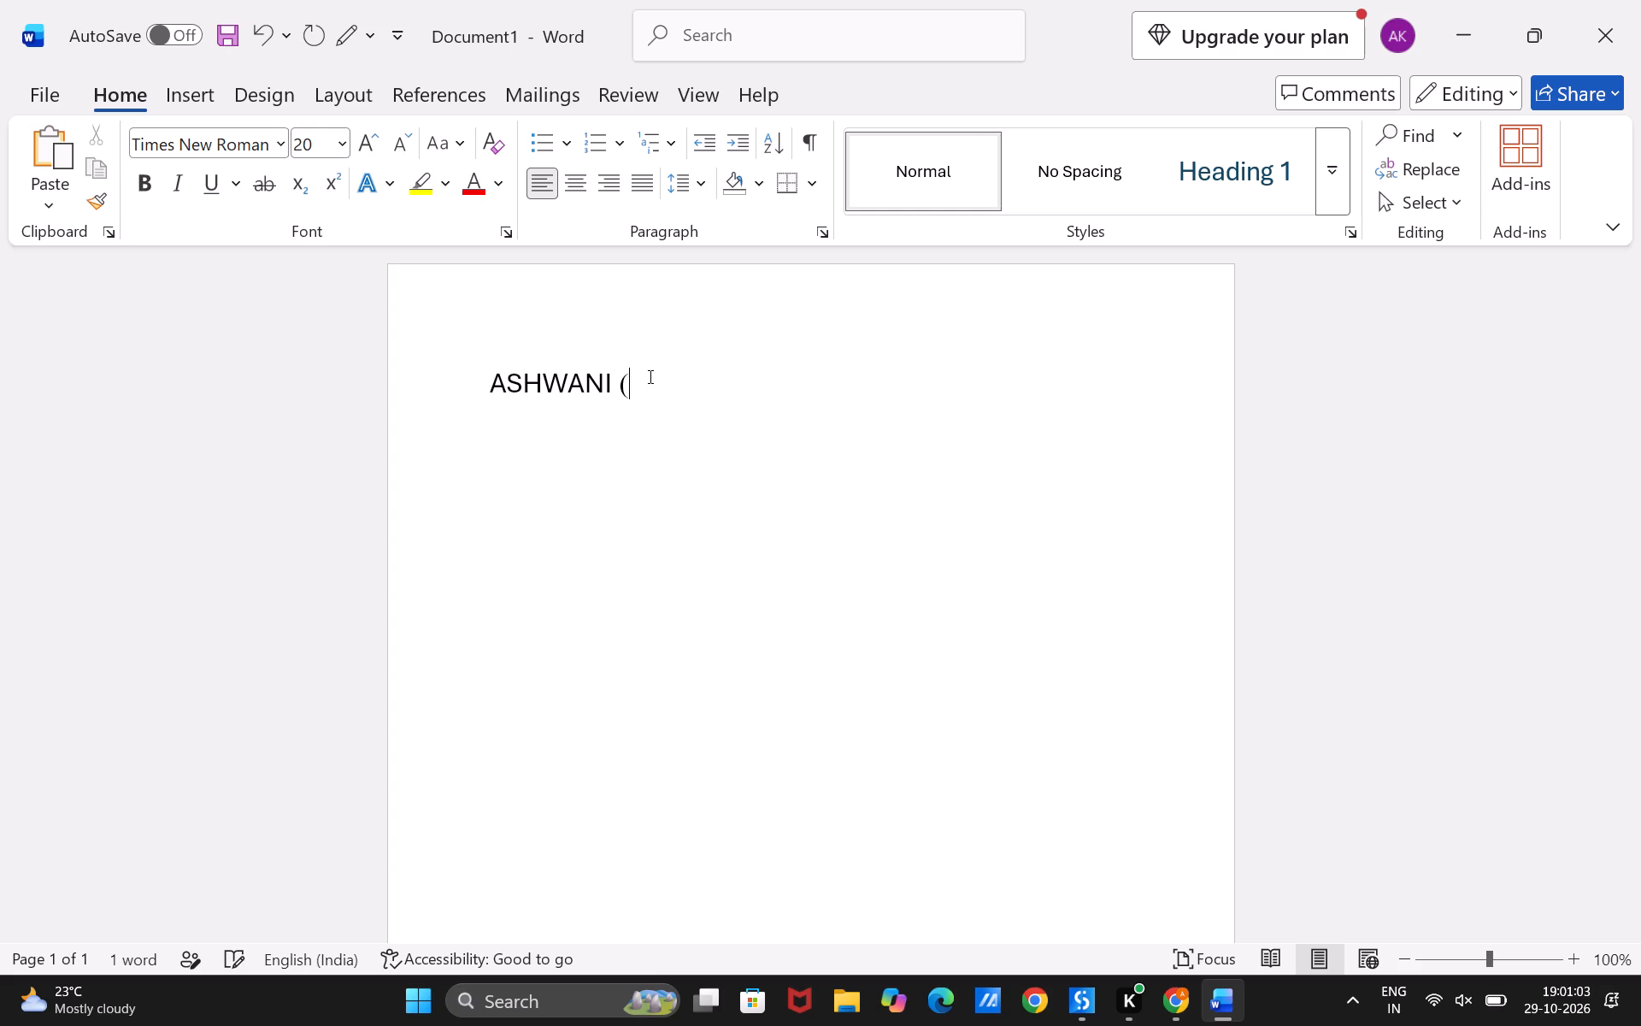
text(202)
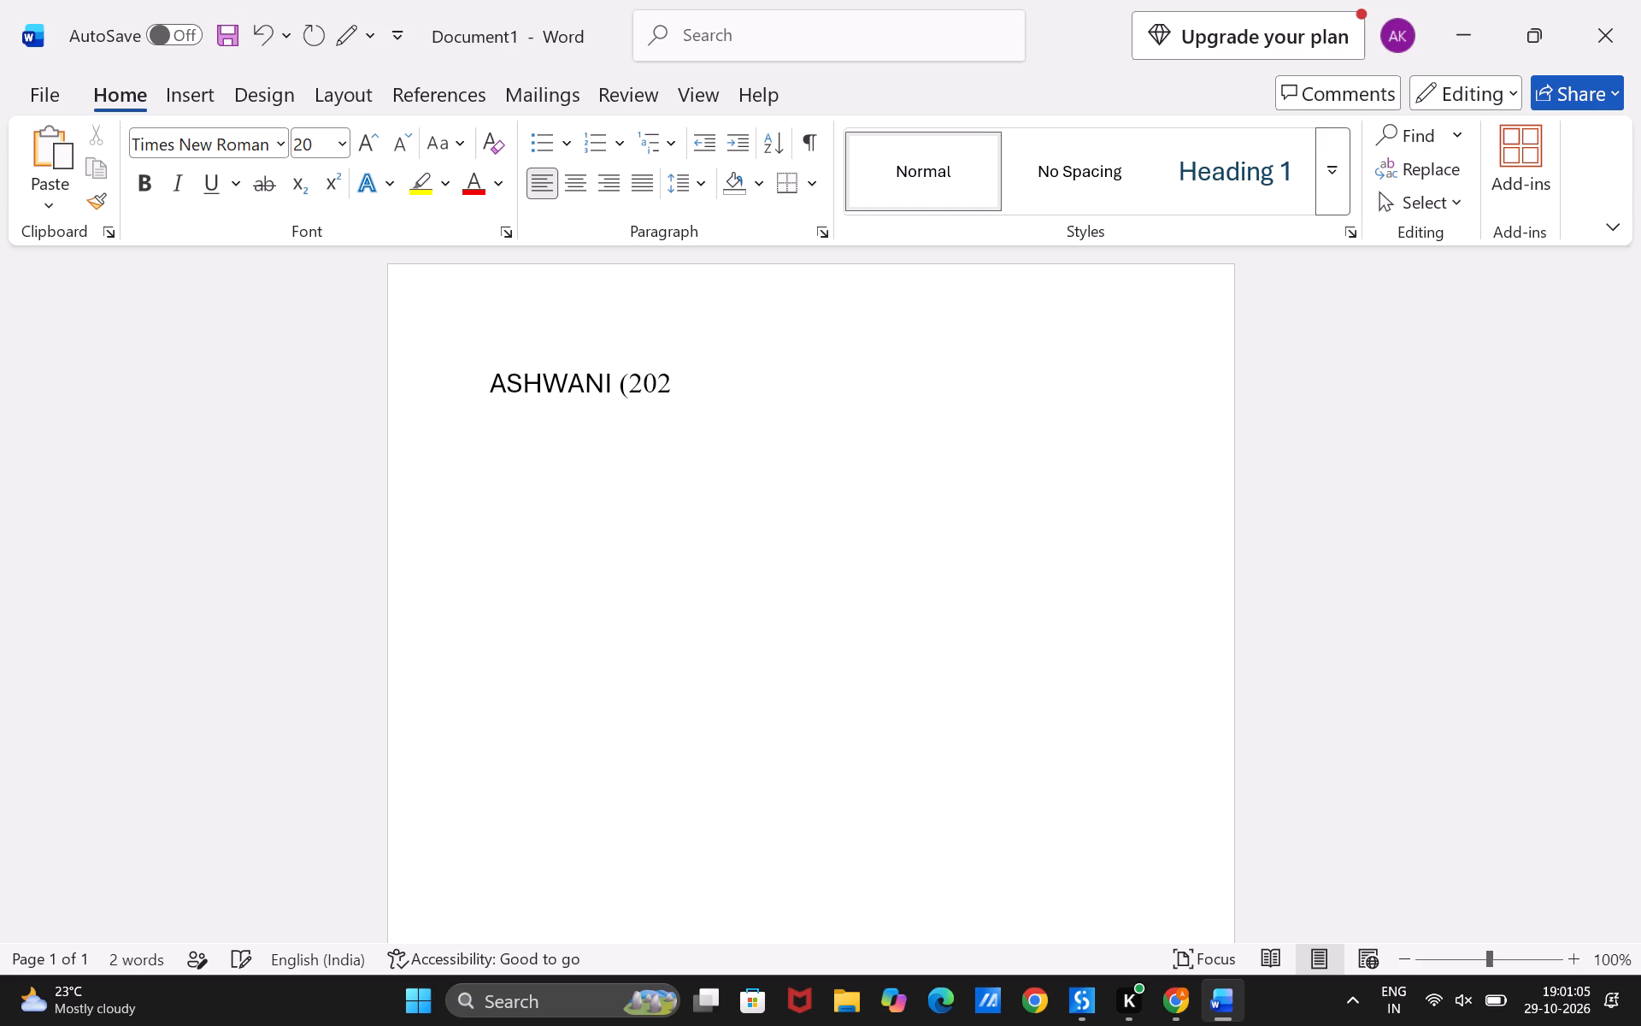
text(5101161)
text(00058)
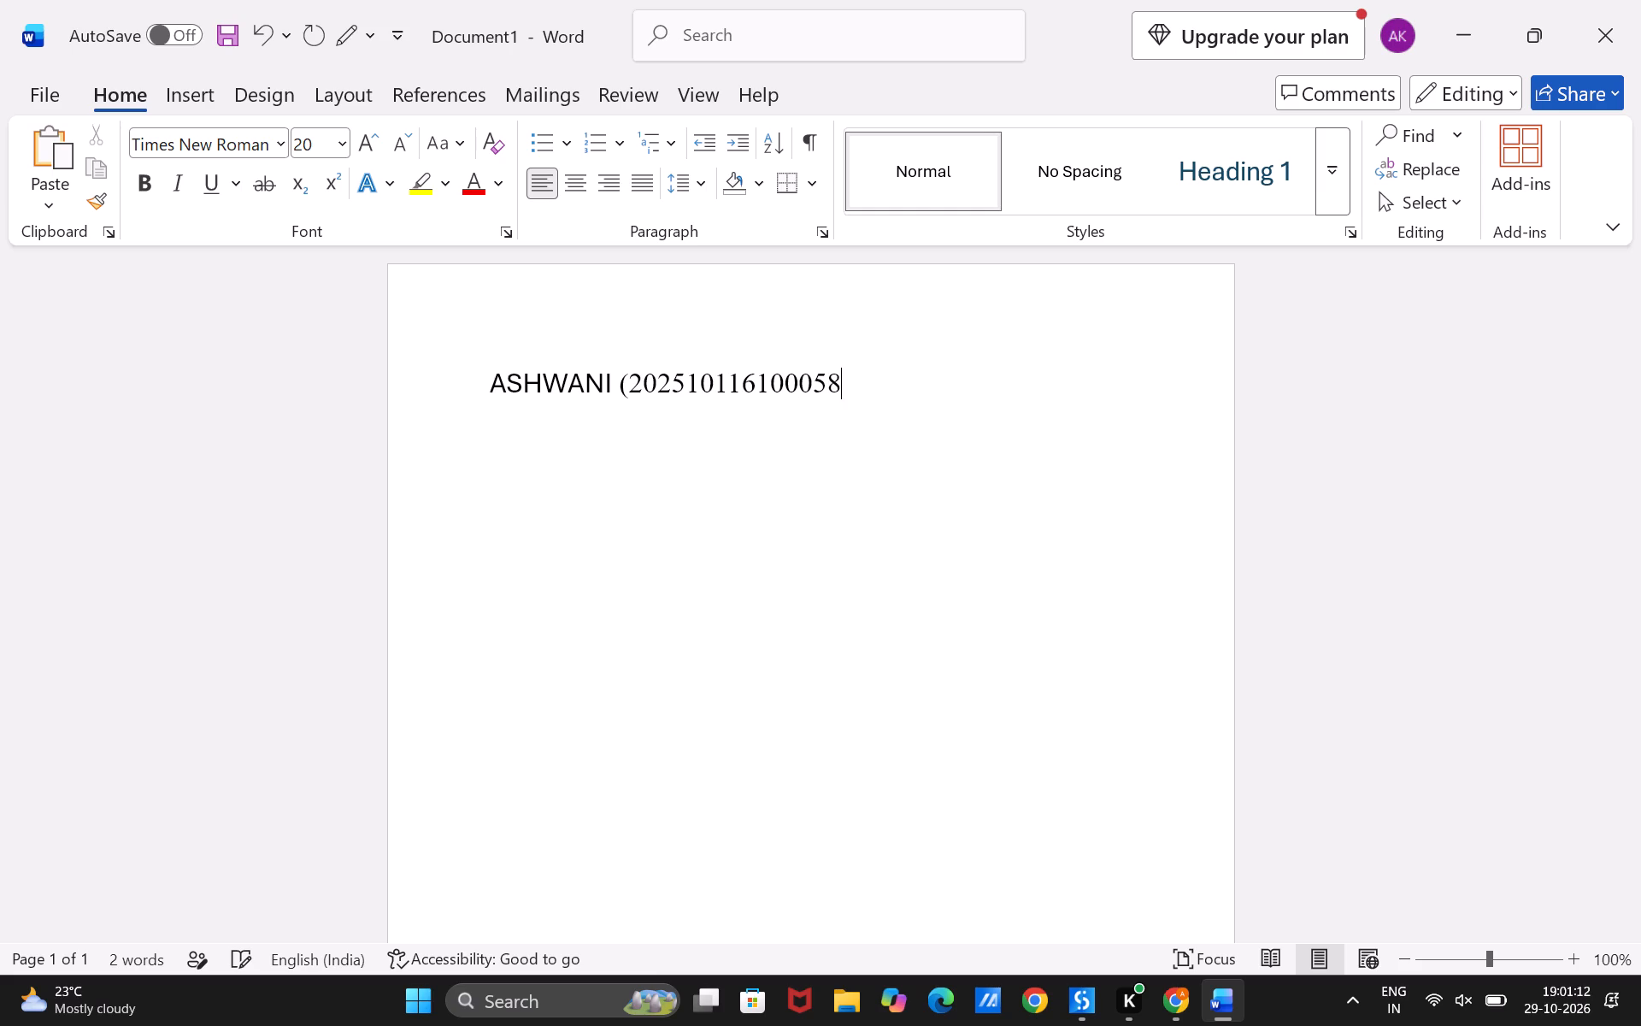
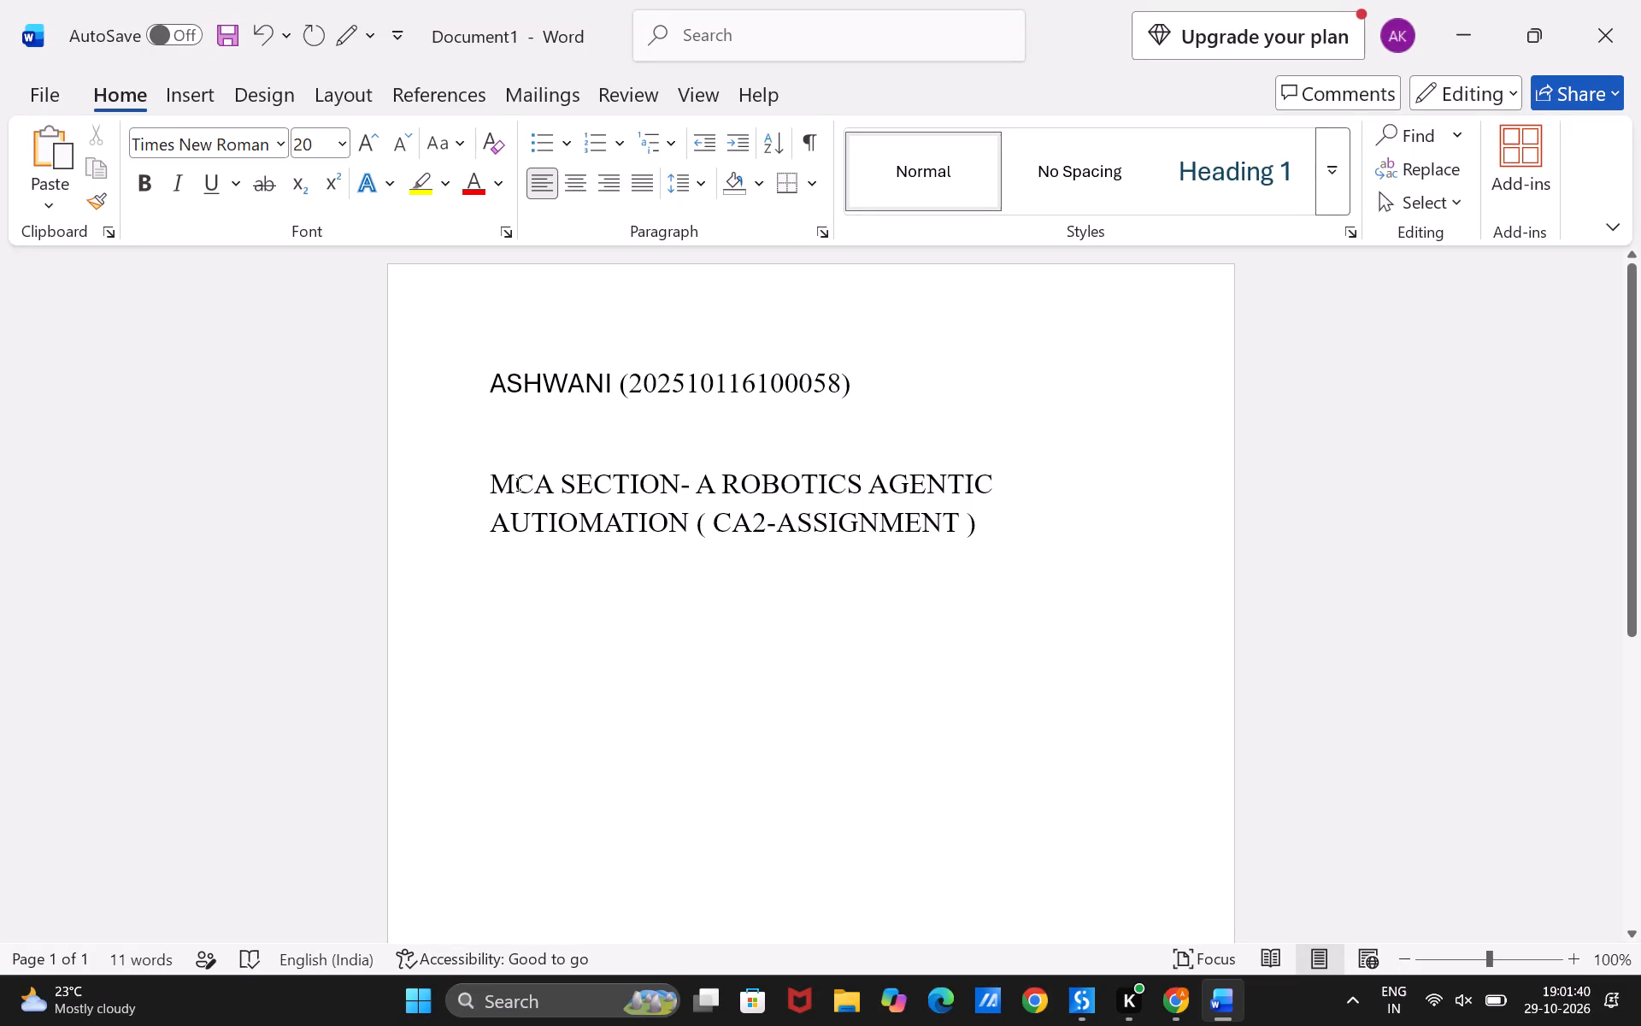
Set the font of the whole name and ID line to Times New Roman.
click(517, 484)
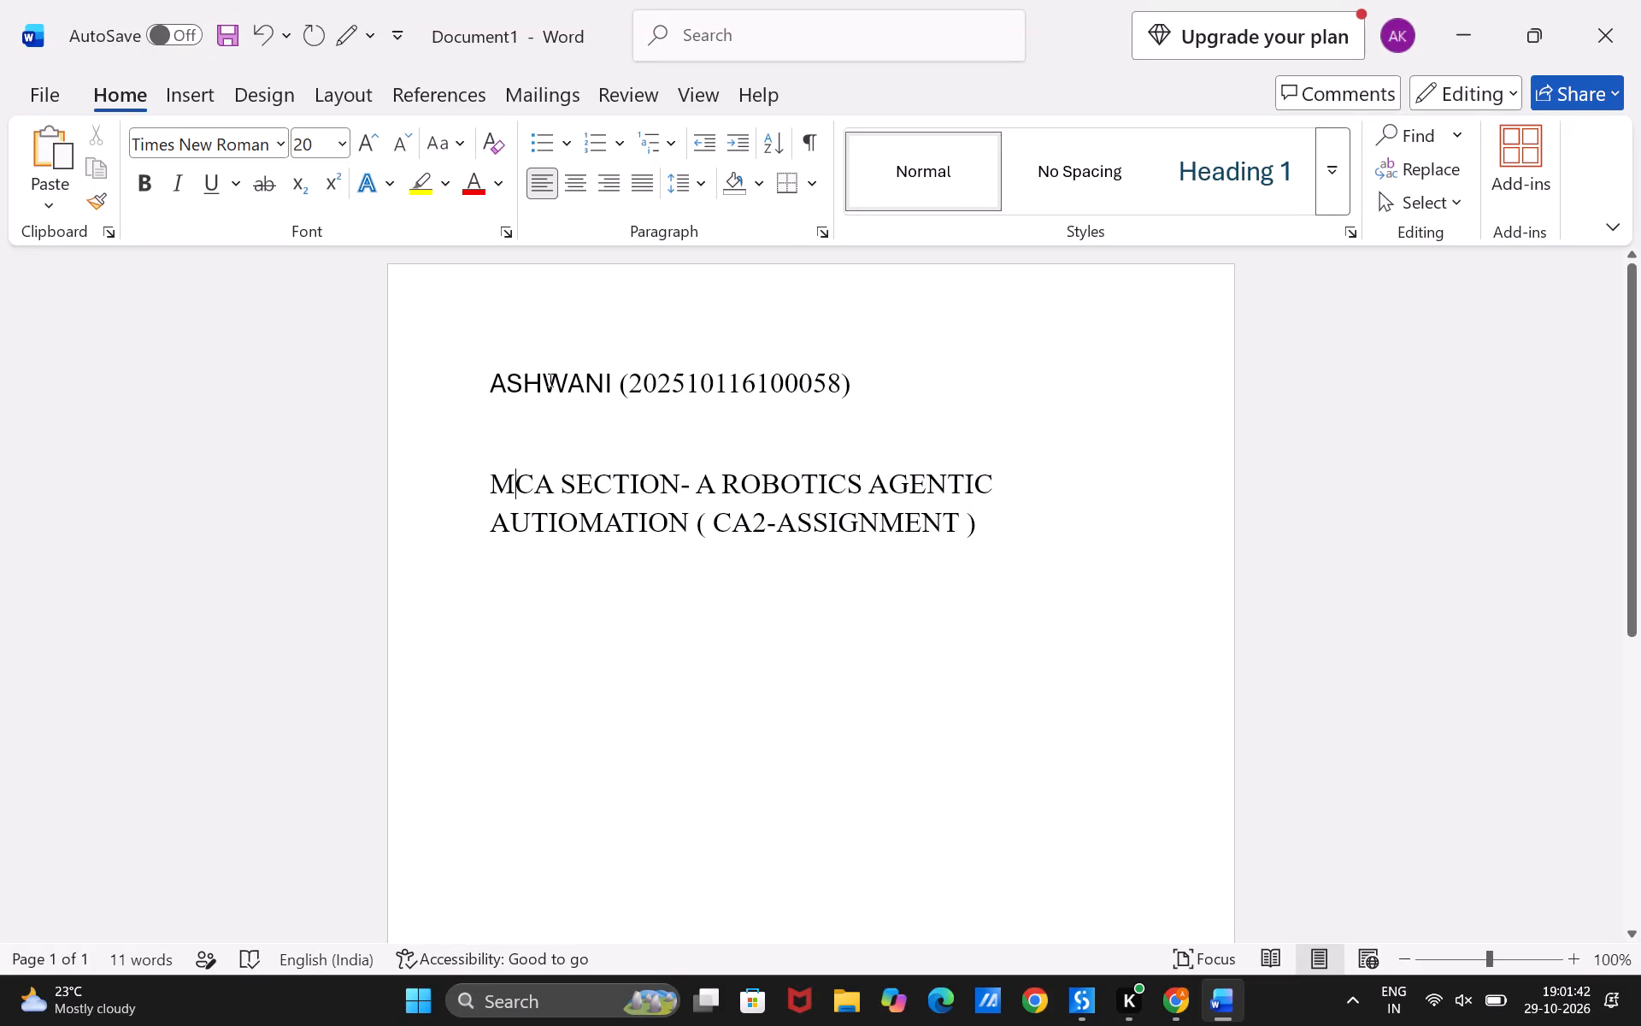
click(549, 379)
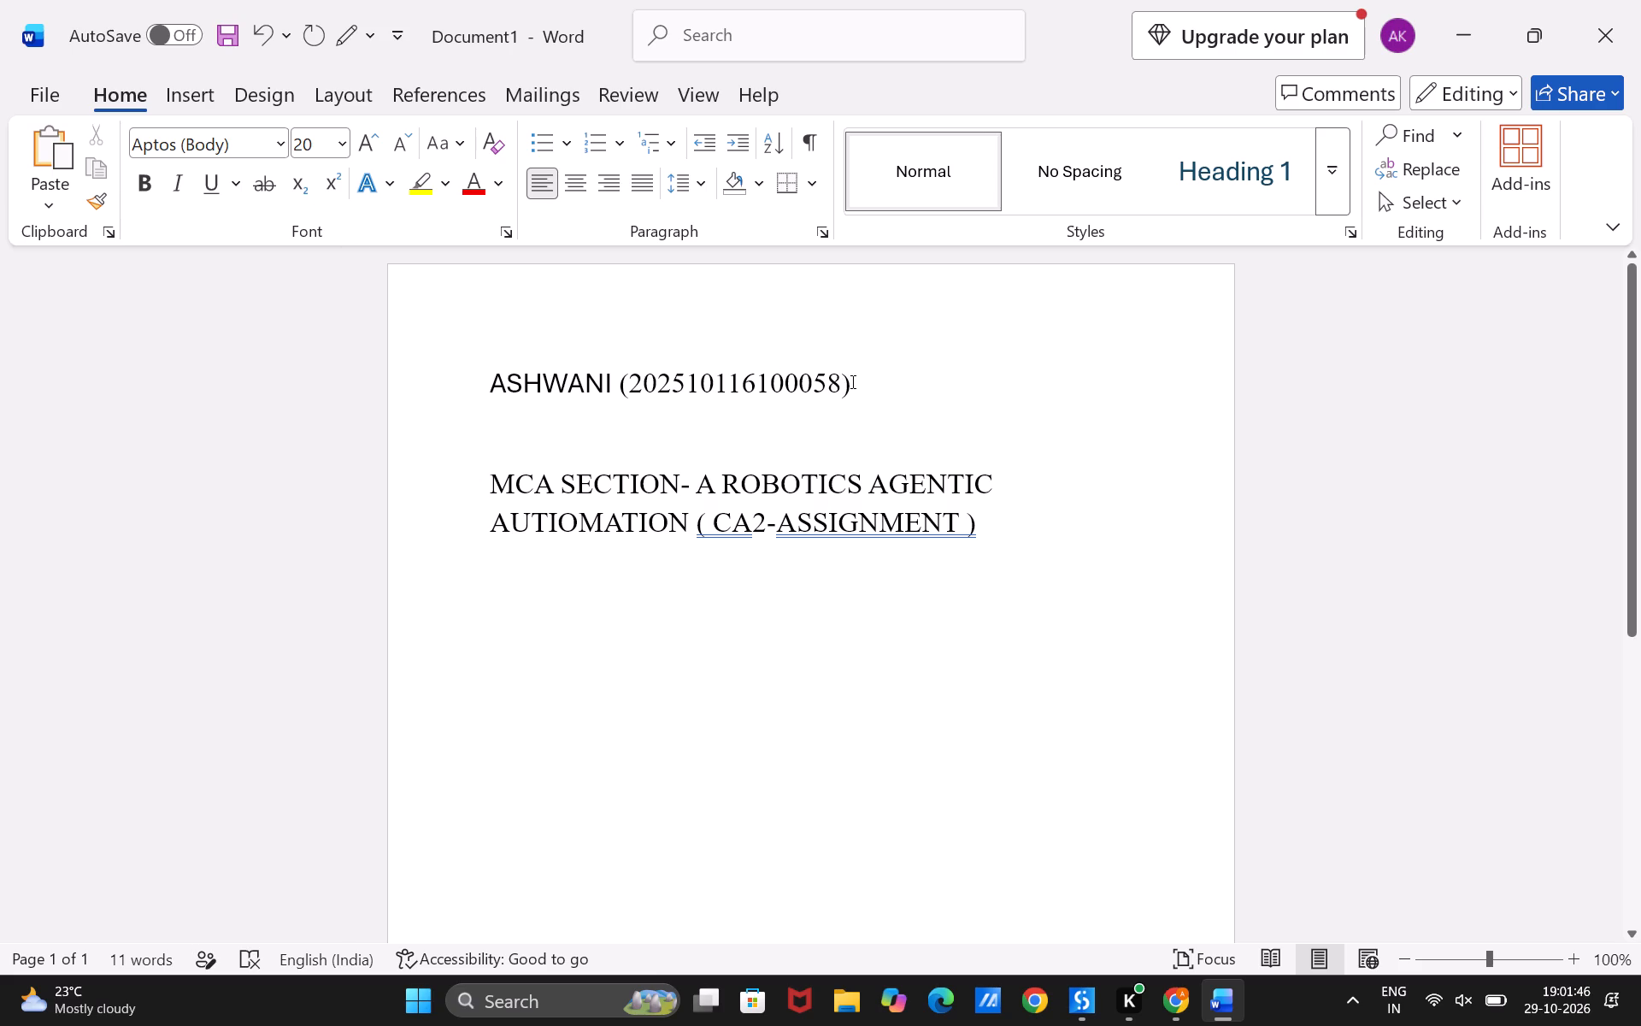
drag(851, 381, 485, 395)
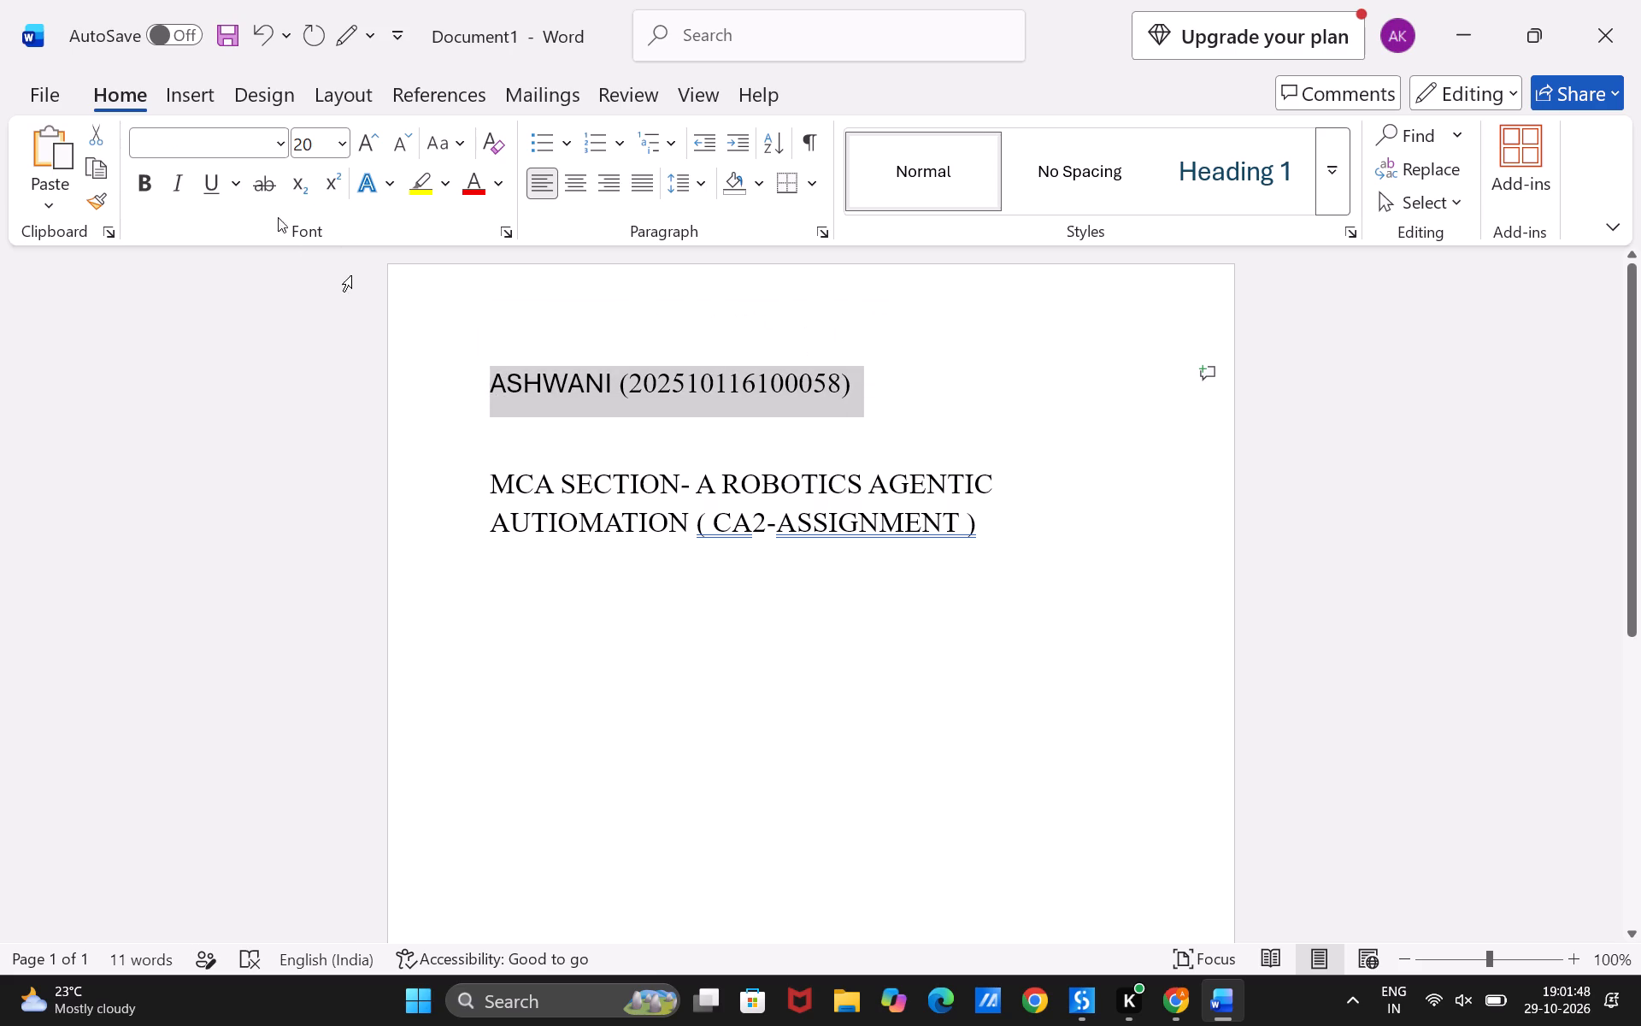
click(281, 144)
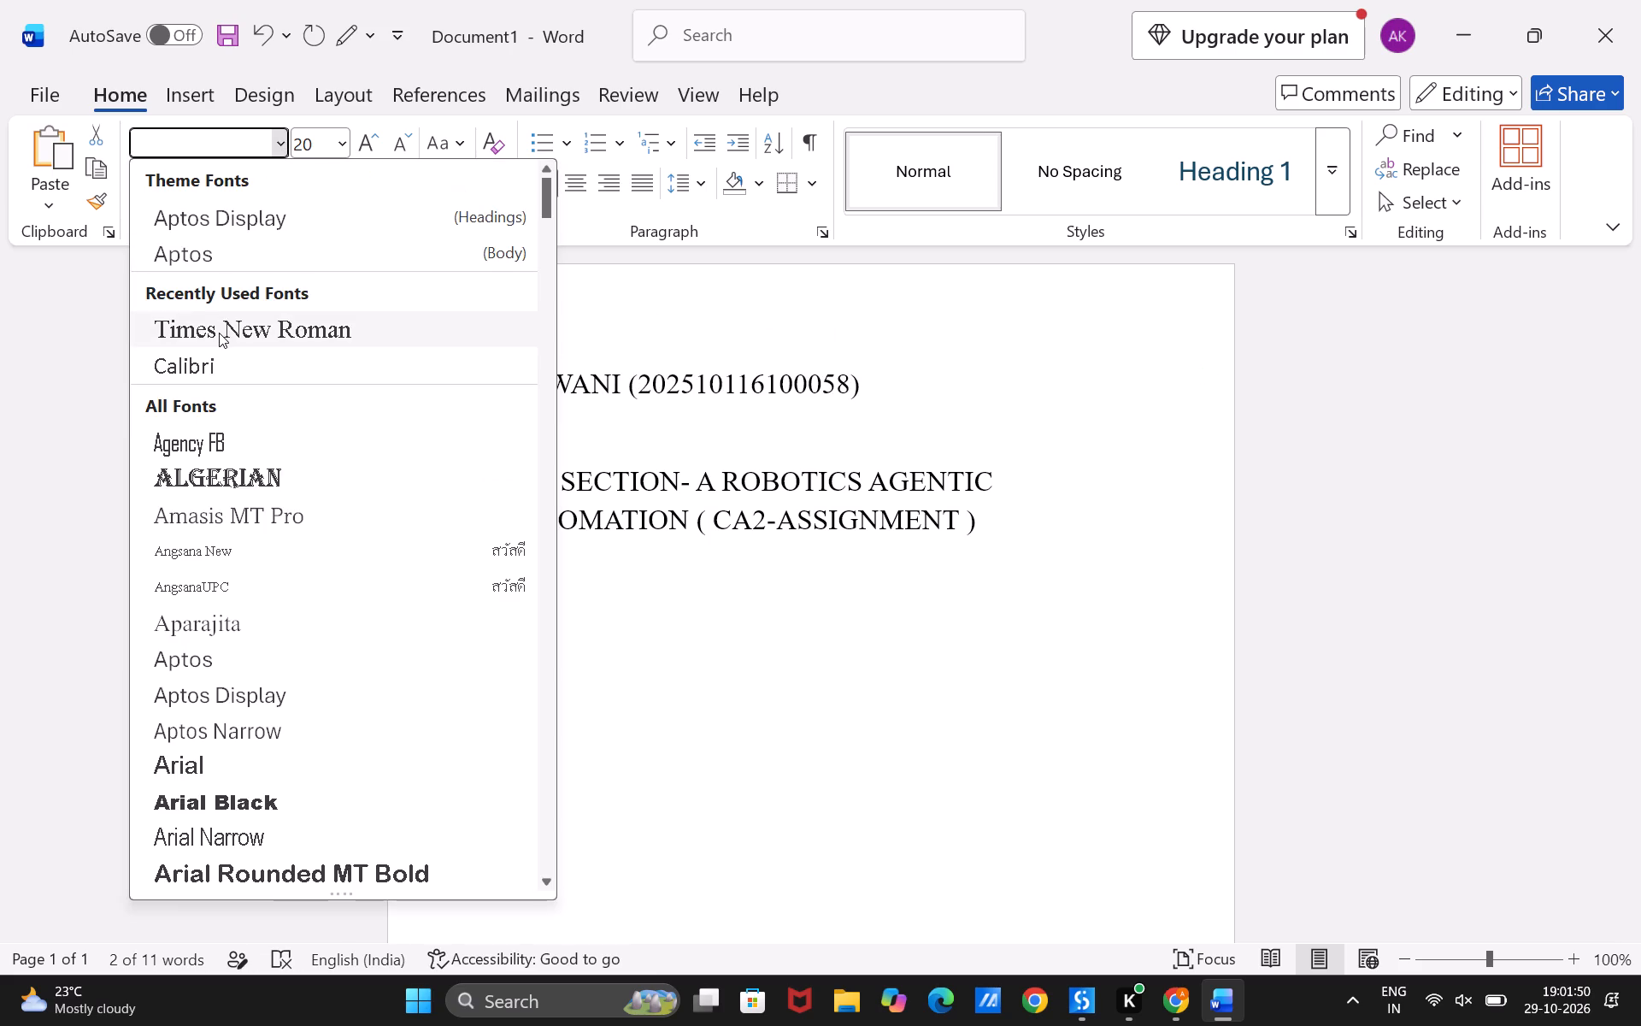
click(219, 333)
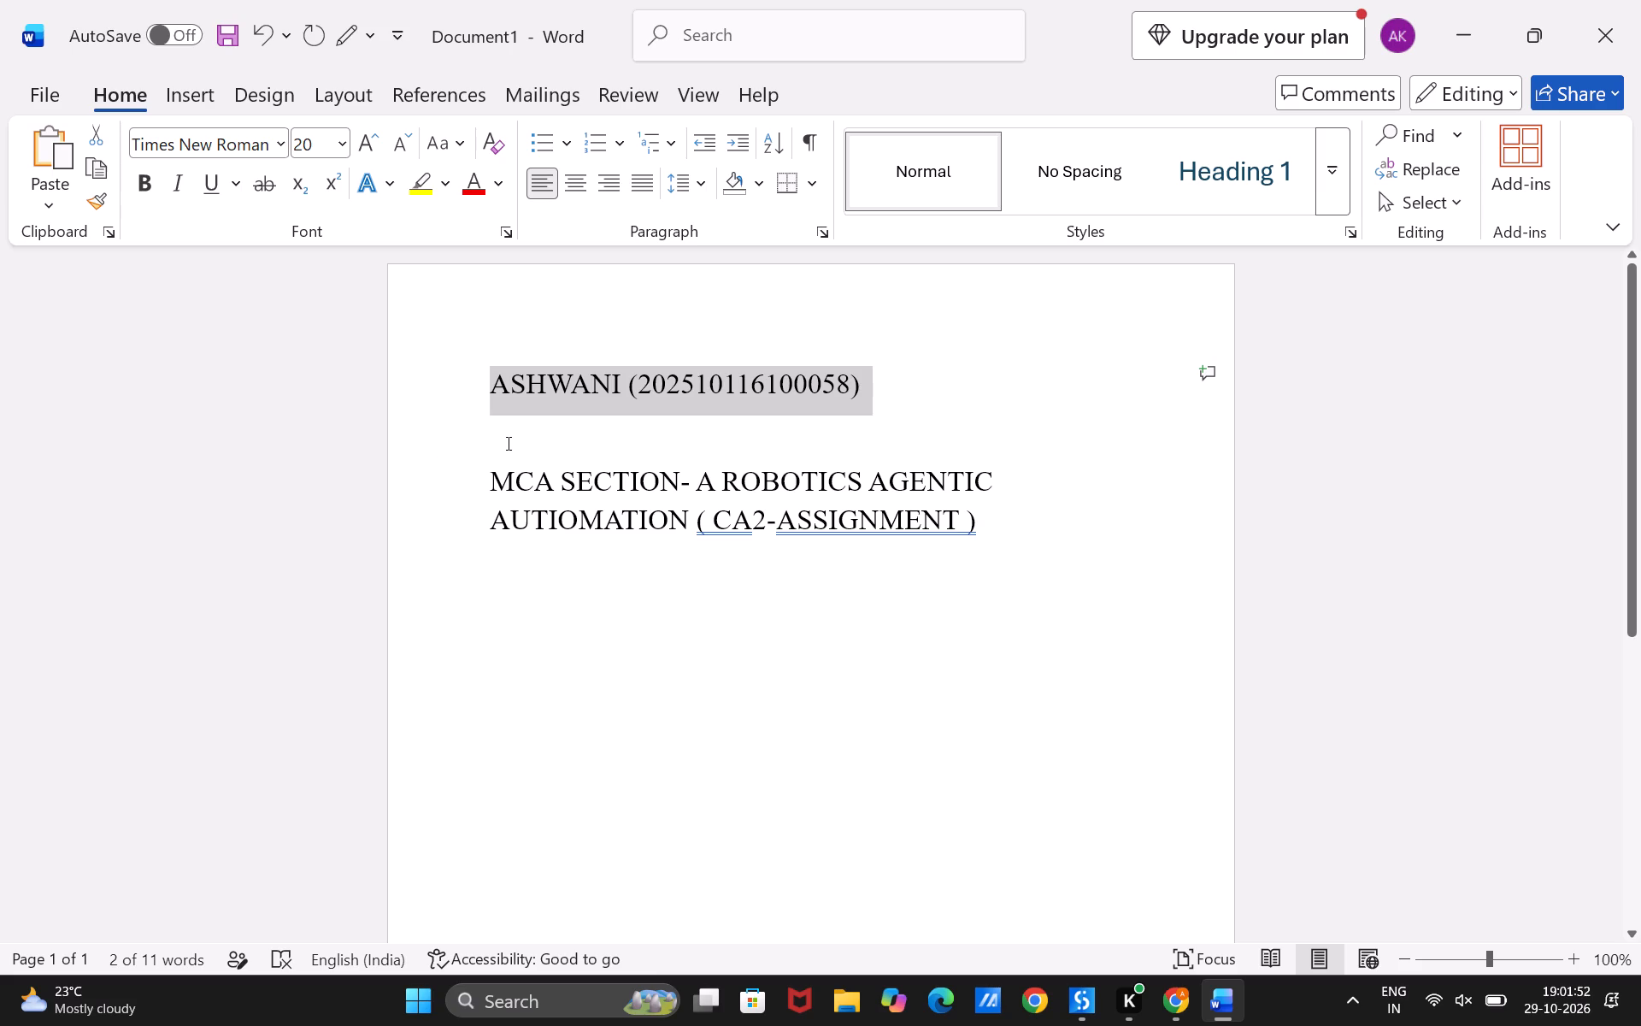
Delete the empty line between the name line and the MCA SECTION line.
click(503, 445)
key(BackSpace)
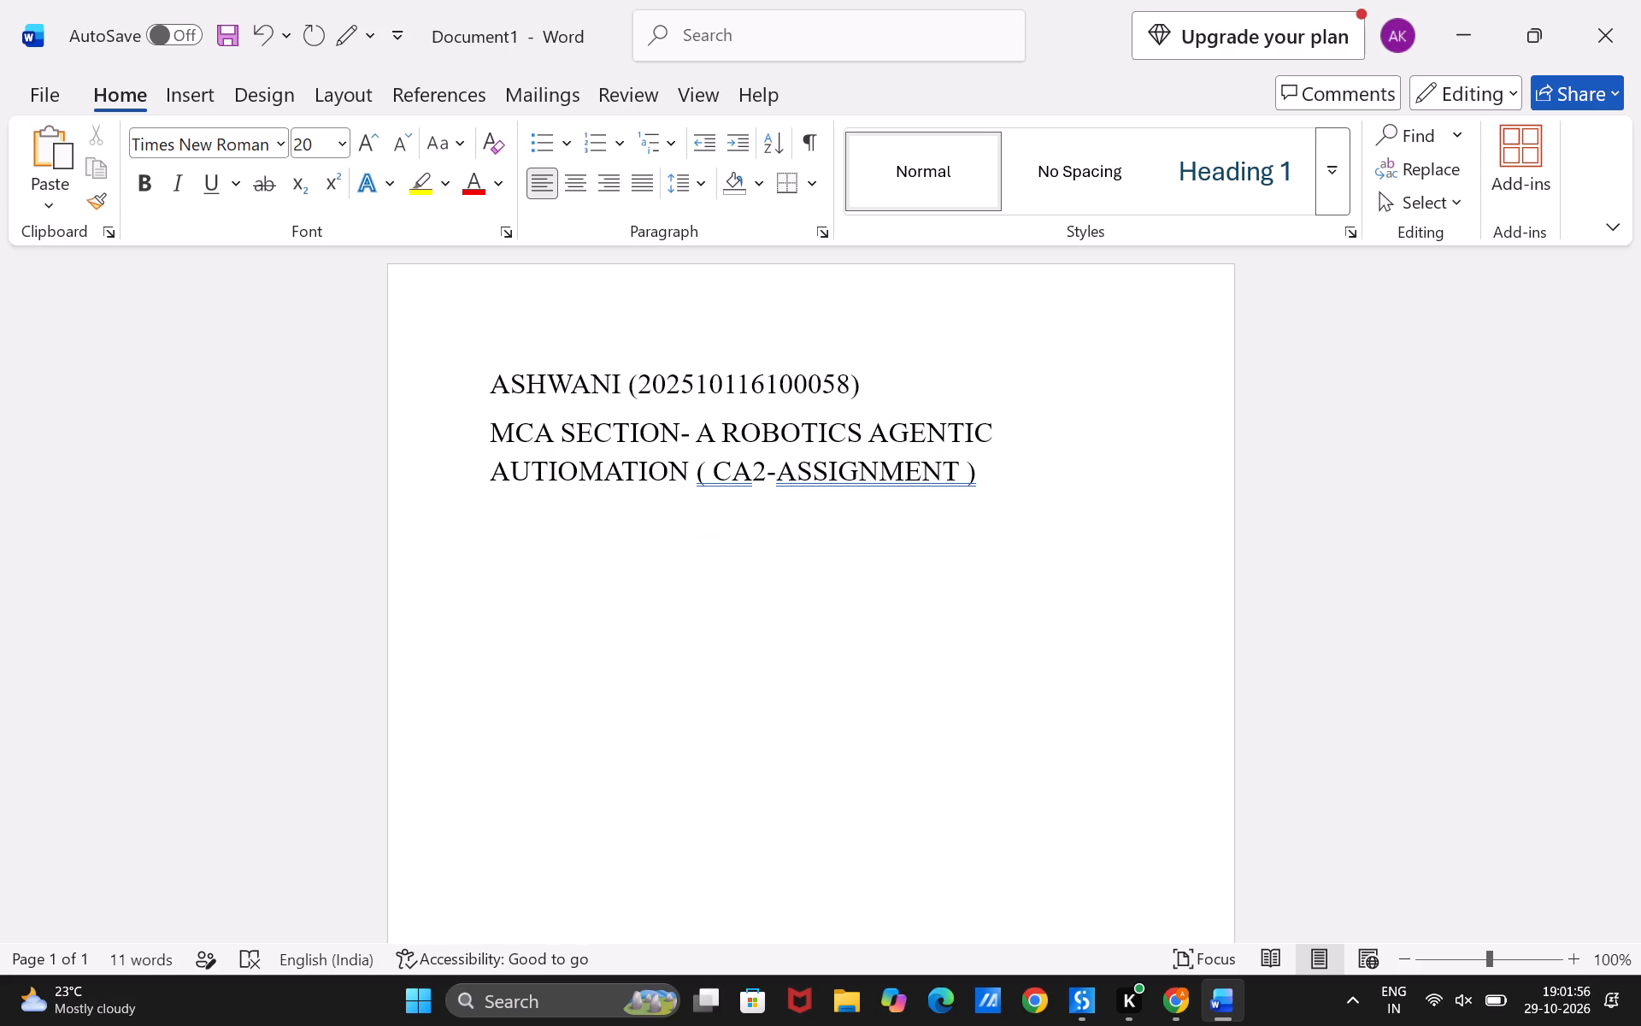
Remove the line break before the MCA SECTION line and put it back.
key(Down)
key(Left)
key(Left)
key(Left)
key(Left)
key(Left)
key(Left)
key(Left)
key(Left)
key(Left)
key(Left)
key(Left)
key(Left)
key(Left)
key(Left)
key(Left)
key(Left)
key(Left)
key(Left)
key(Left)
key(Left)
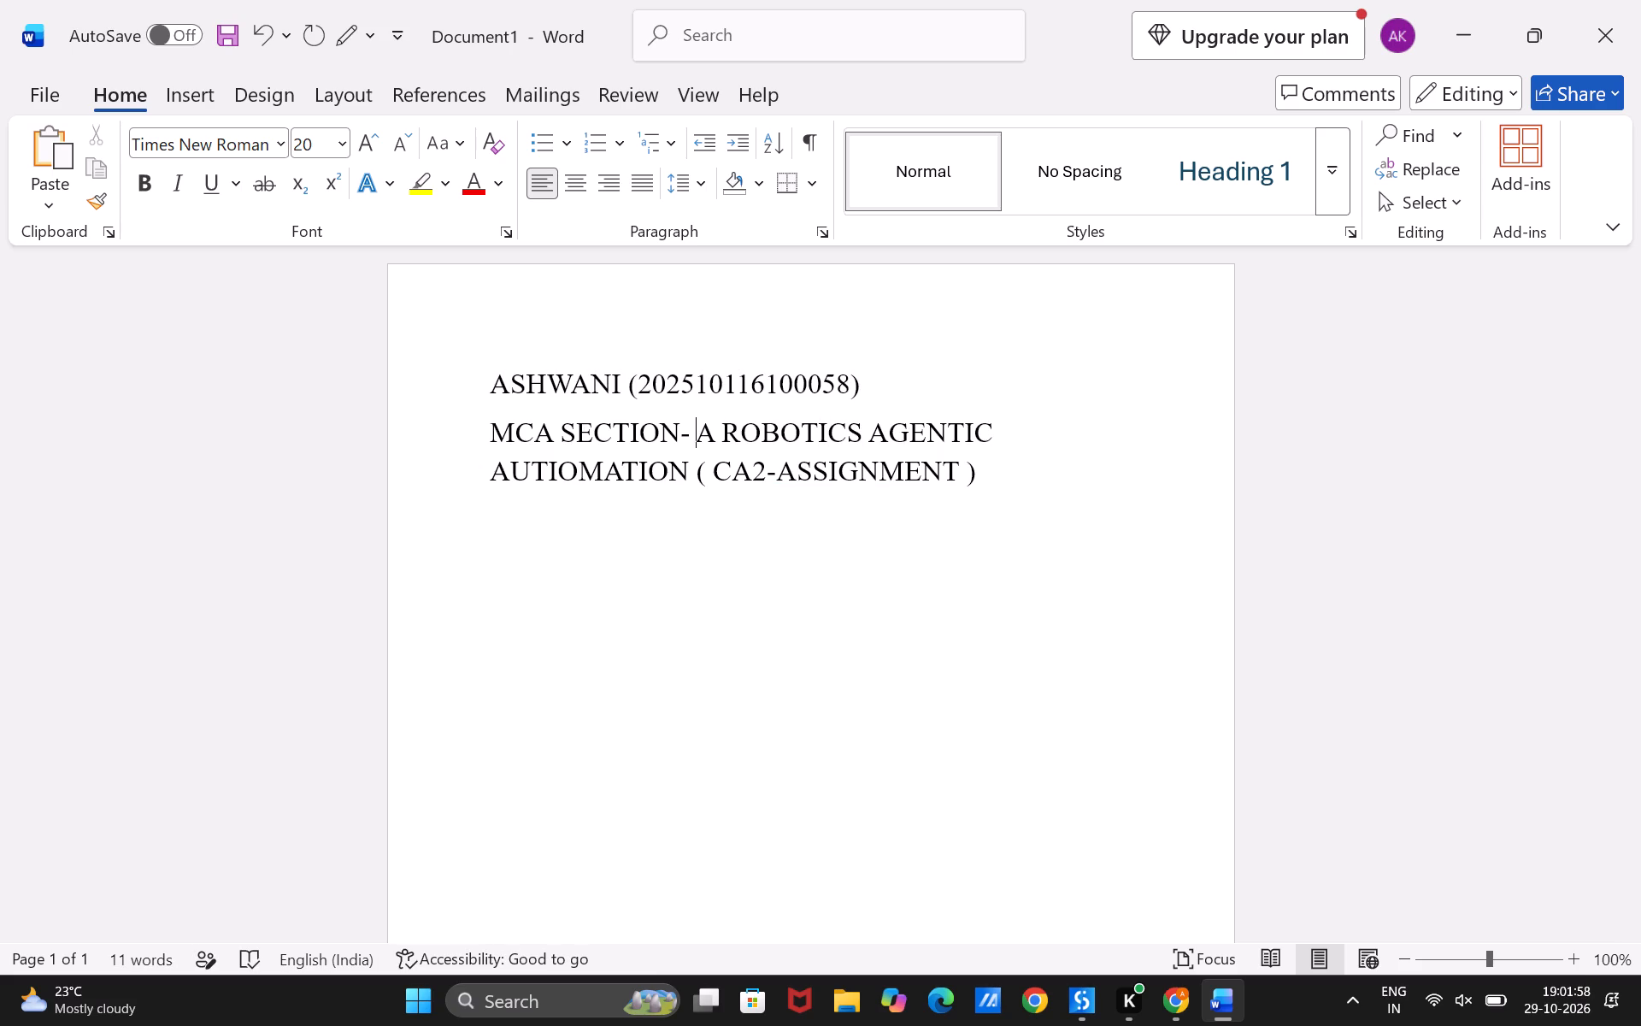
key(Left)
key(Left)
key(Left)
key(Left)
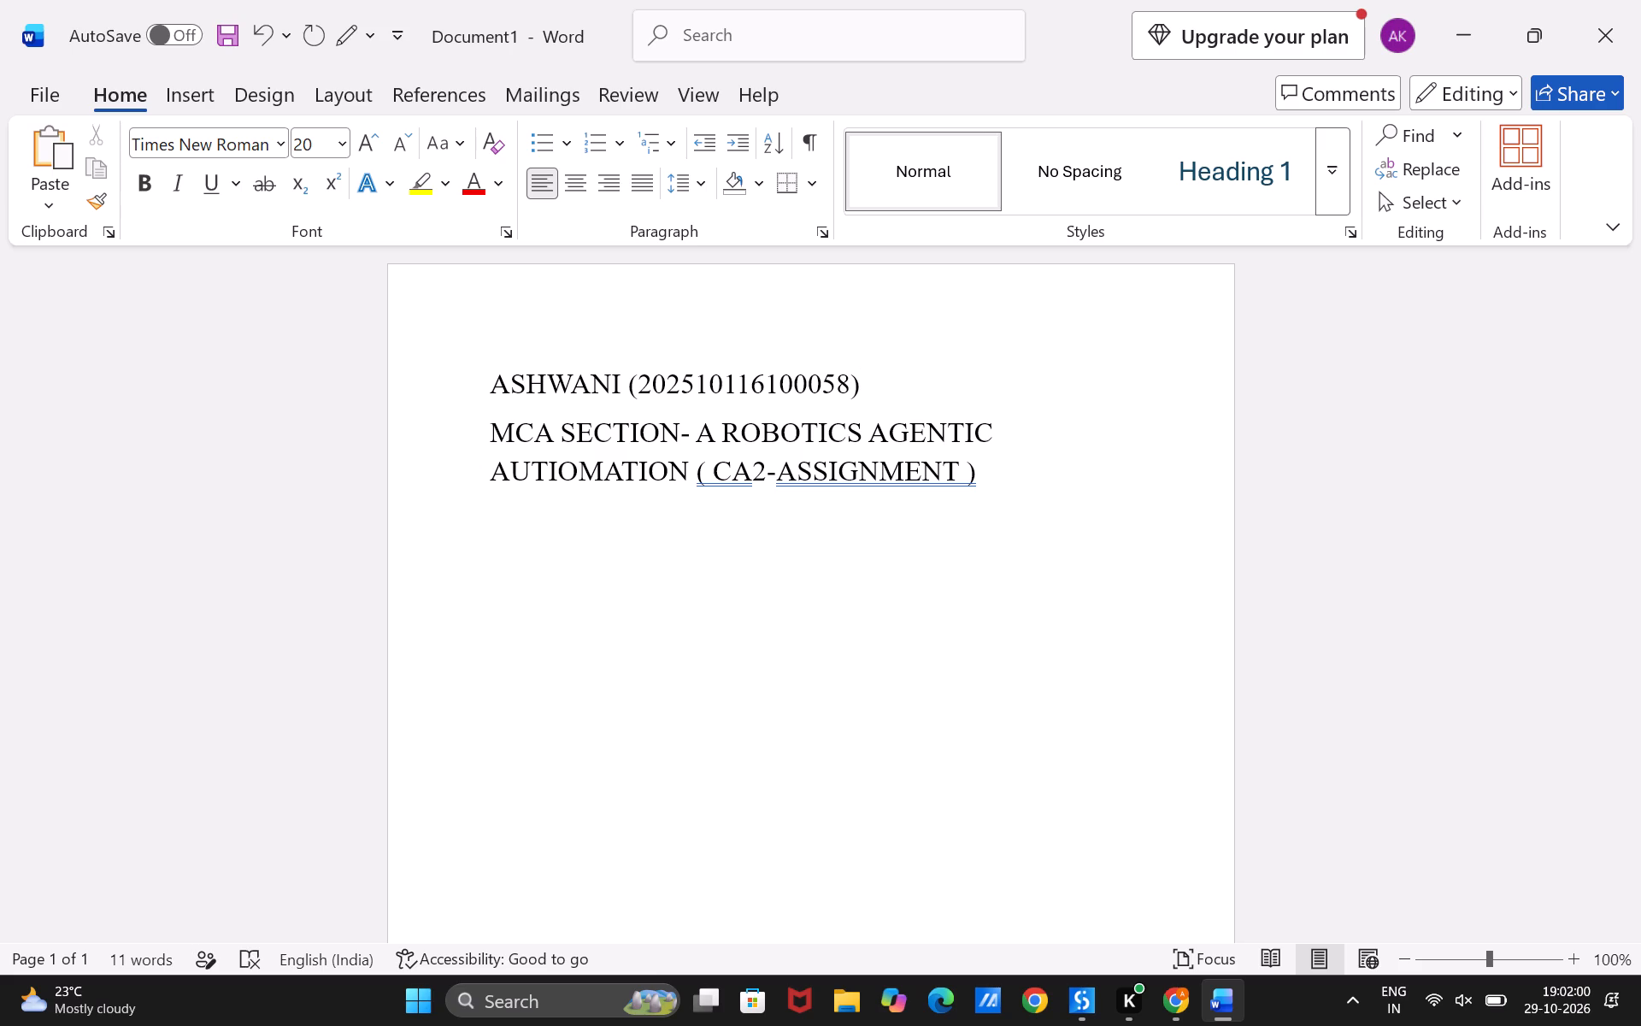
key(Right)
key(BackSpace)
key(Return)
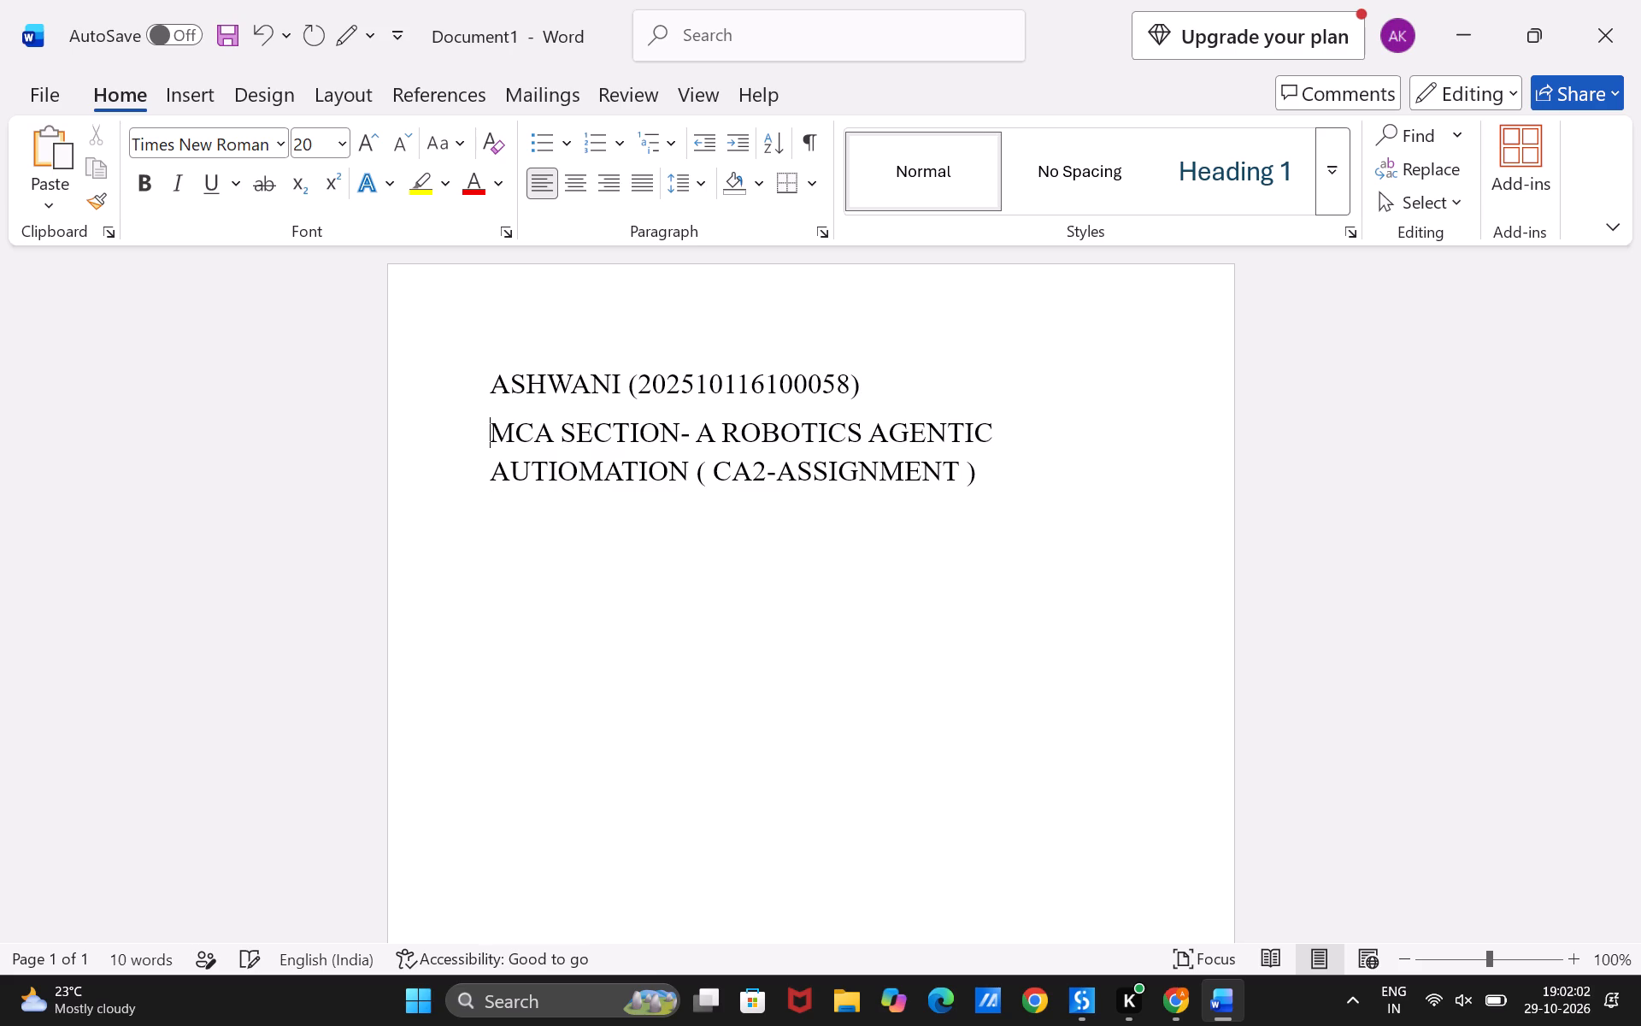
Remove the space between AGENTIC and AUTIOMATION in the assignment title.
key(Right)
key(Right)
key(Right)
key(Right)
key(Right)
key(Right)
key(Right)
key(Right)
key(Right)
key(Right)
key(Right)
key(Right)
key(Right)
key(Right)
key(Right)
key(Right)
key(Right)
key(Right)
key(Right)
key(Right)
key(Left)
key(Left)
key(Left)
key(Left)
key(Left)
key(Left)
key(BackSpace)
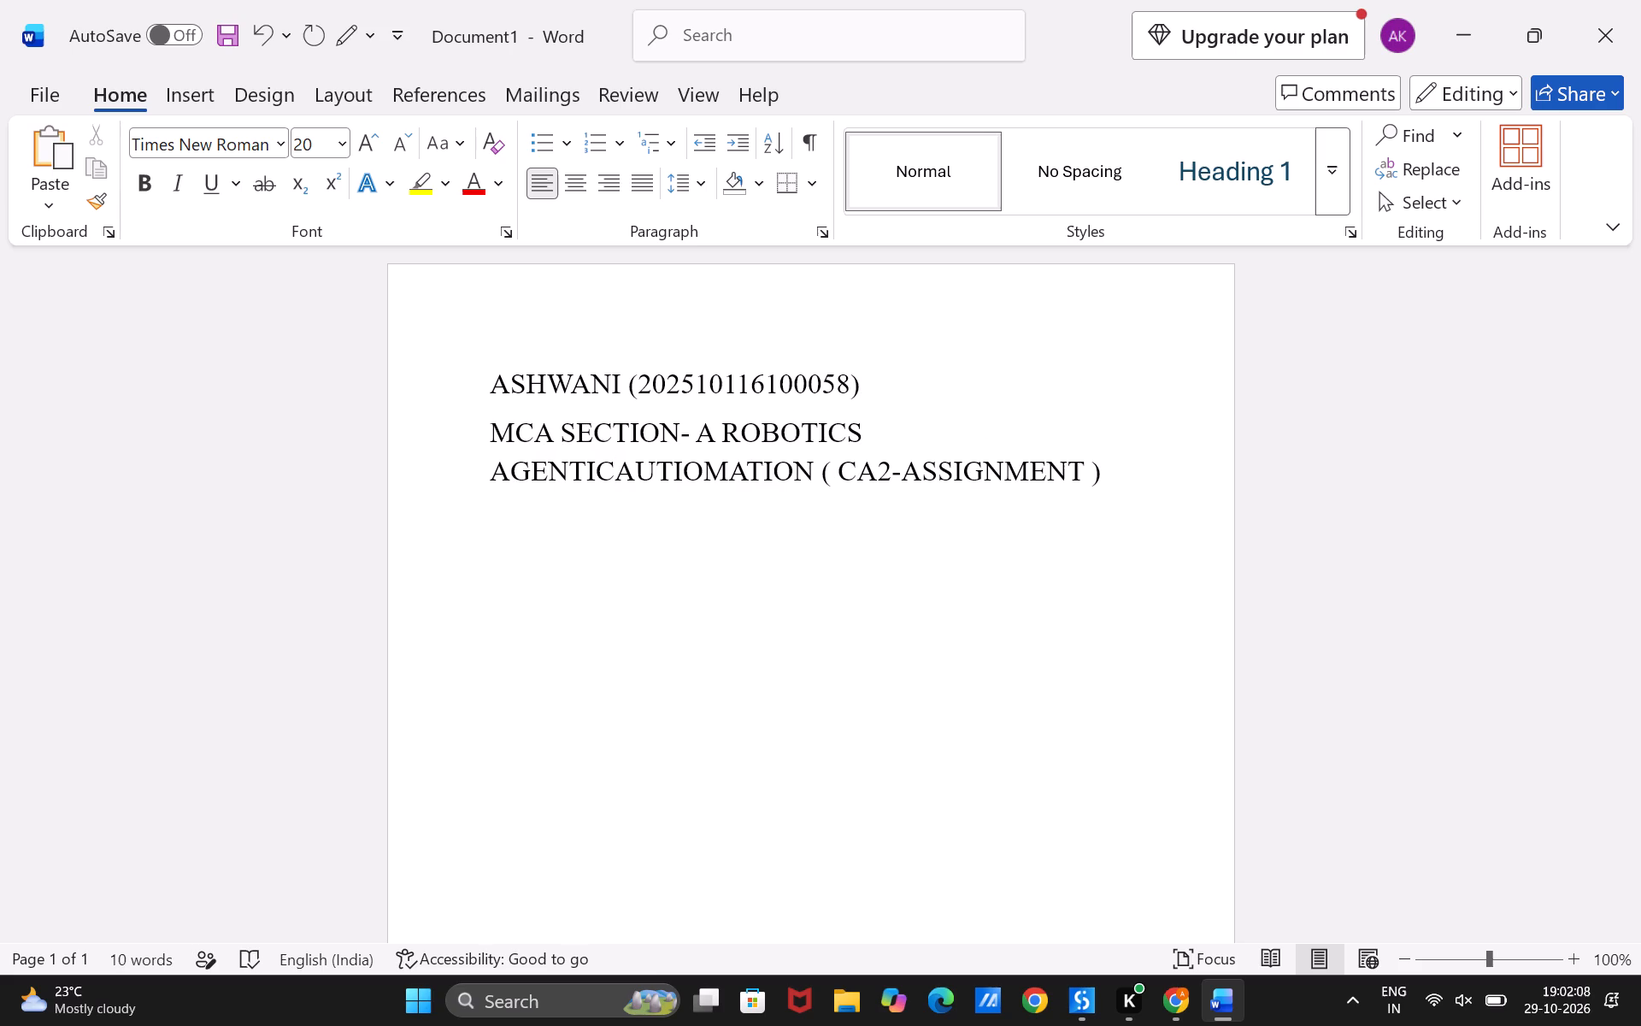
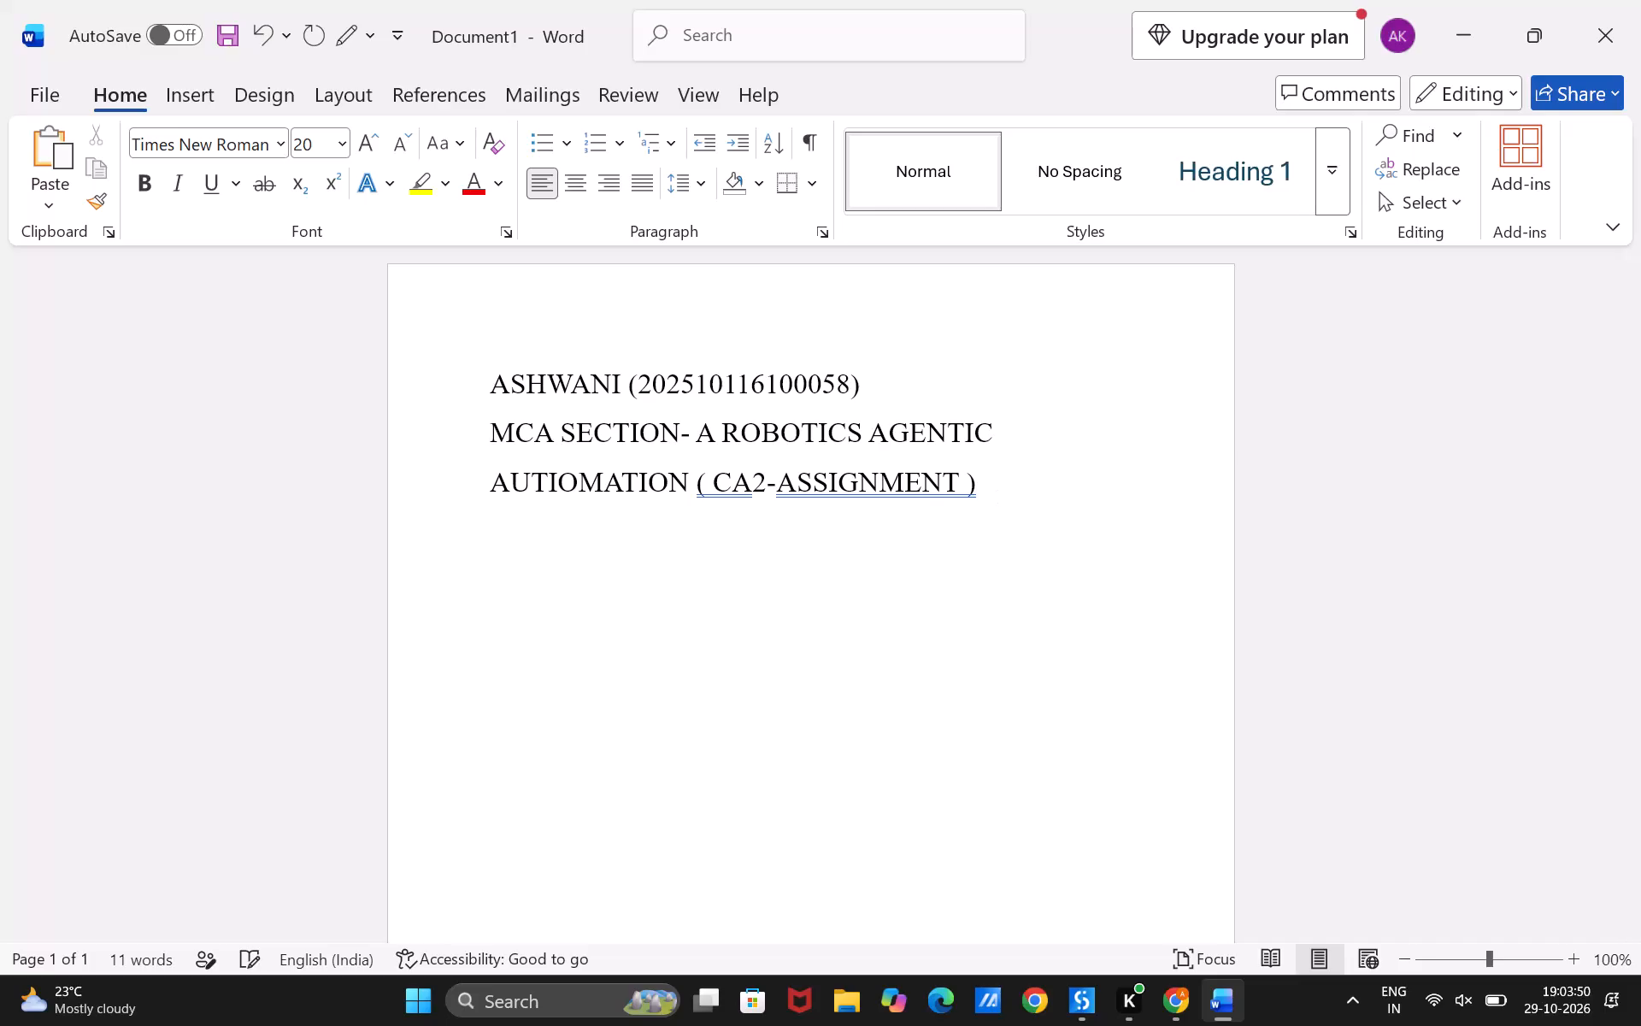
Paste the copied heading "CO3: Basic Workflow & Control Flow" below the CA2-ASSIGNMENT line.
key(ctrl+v)
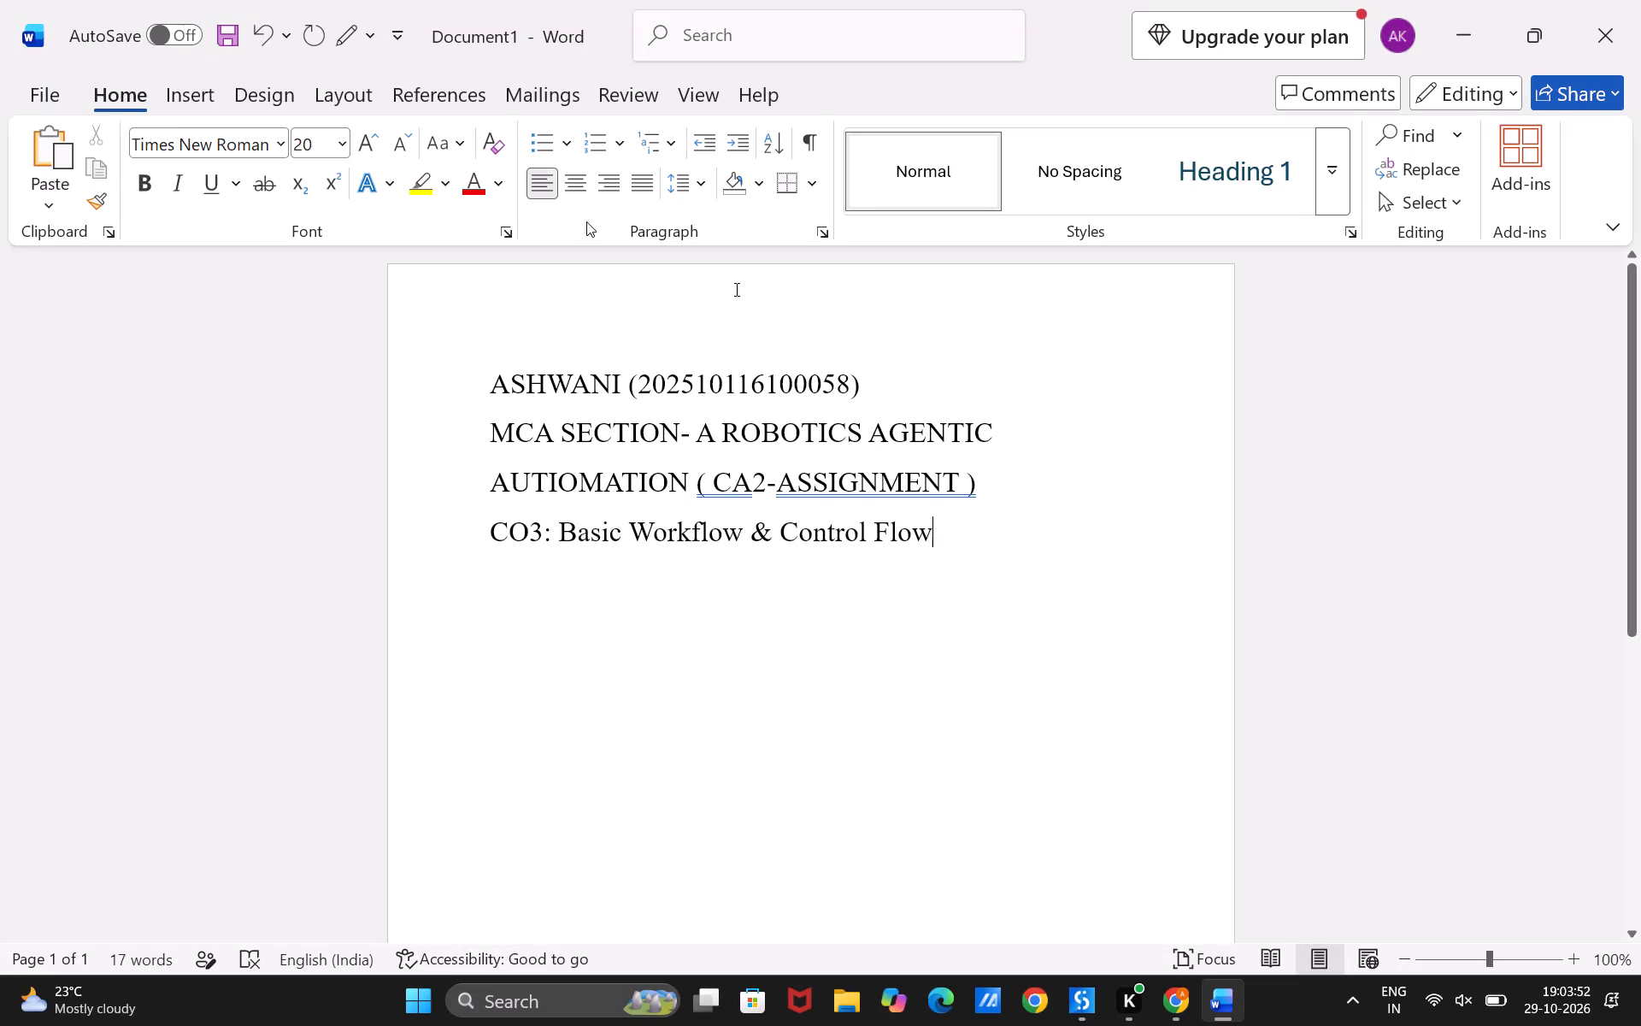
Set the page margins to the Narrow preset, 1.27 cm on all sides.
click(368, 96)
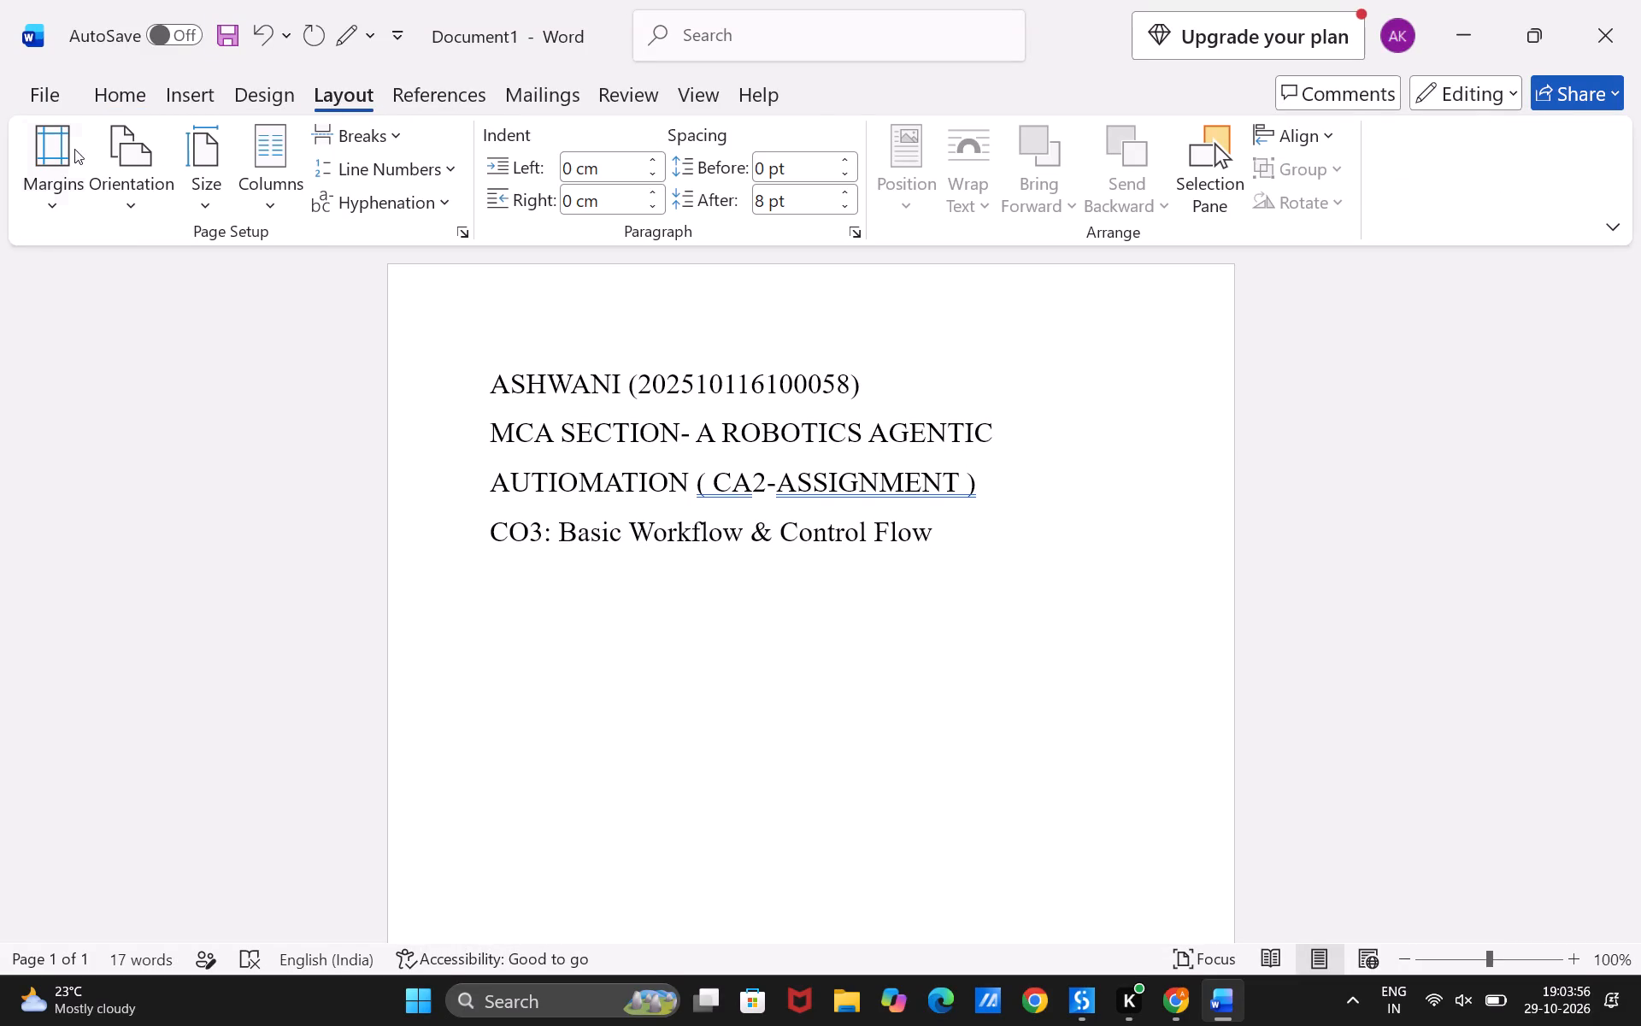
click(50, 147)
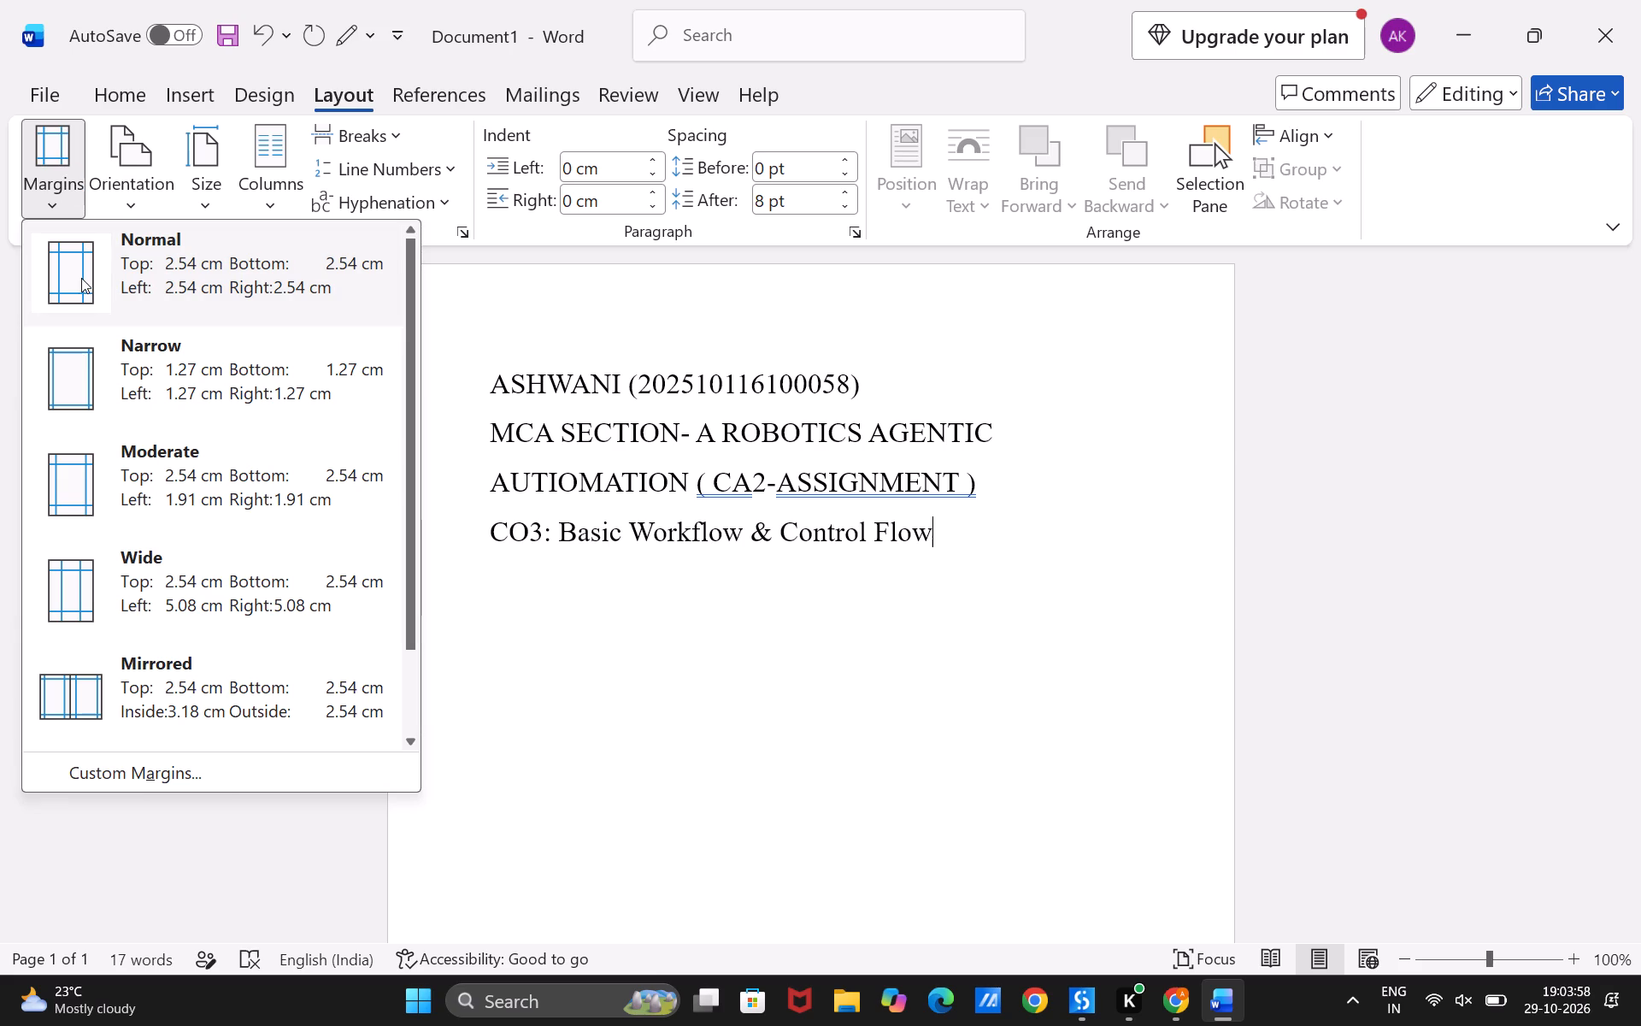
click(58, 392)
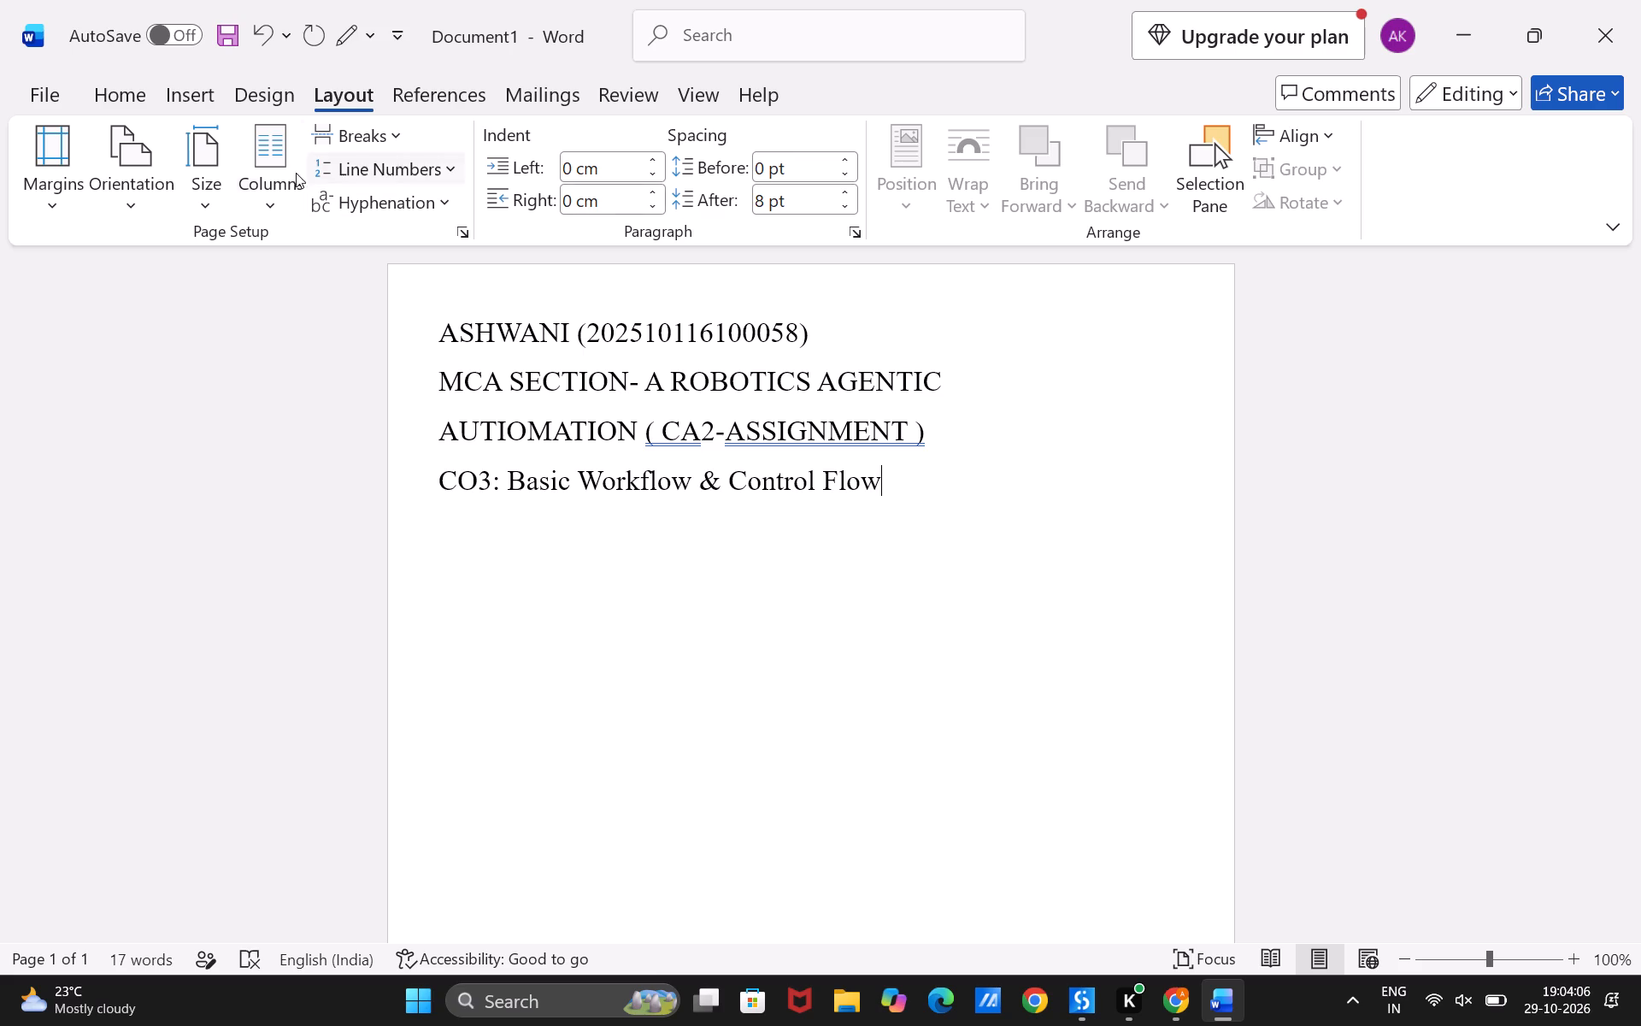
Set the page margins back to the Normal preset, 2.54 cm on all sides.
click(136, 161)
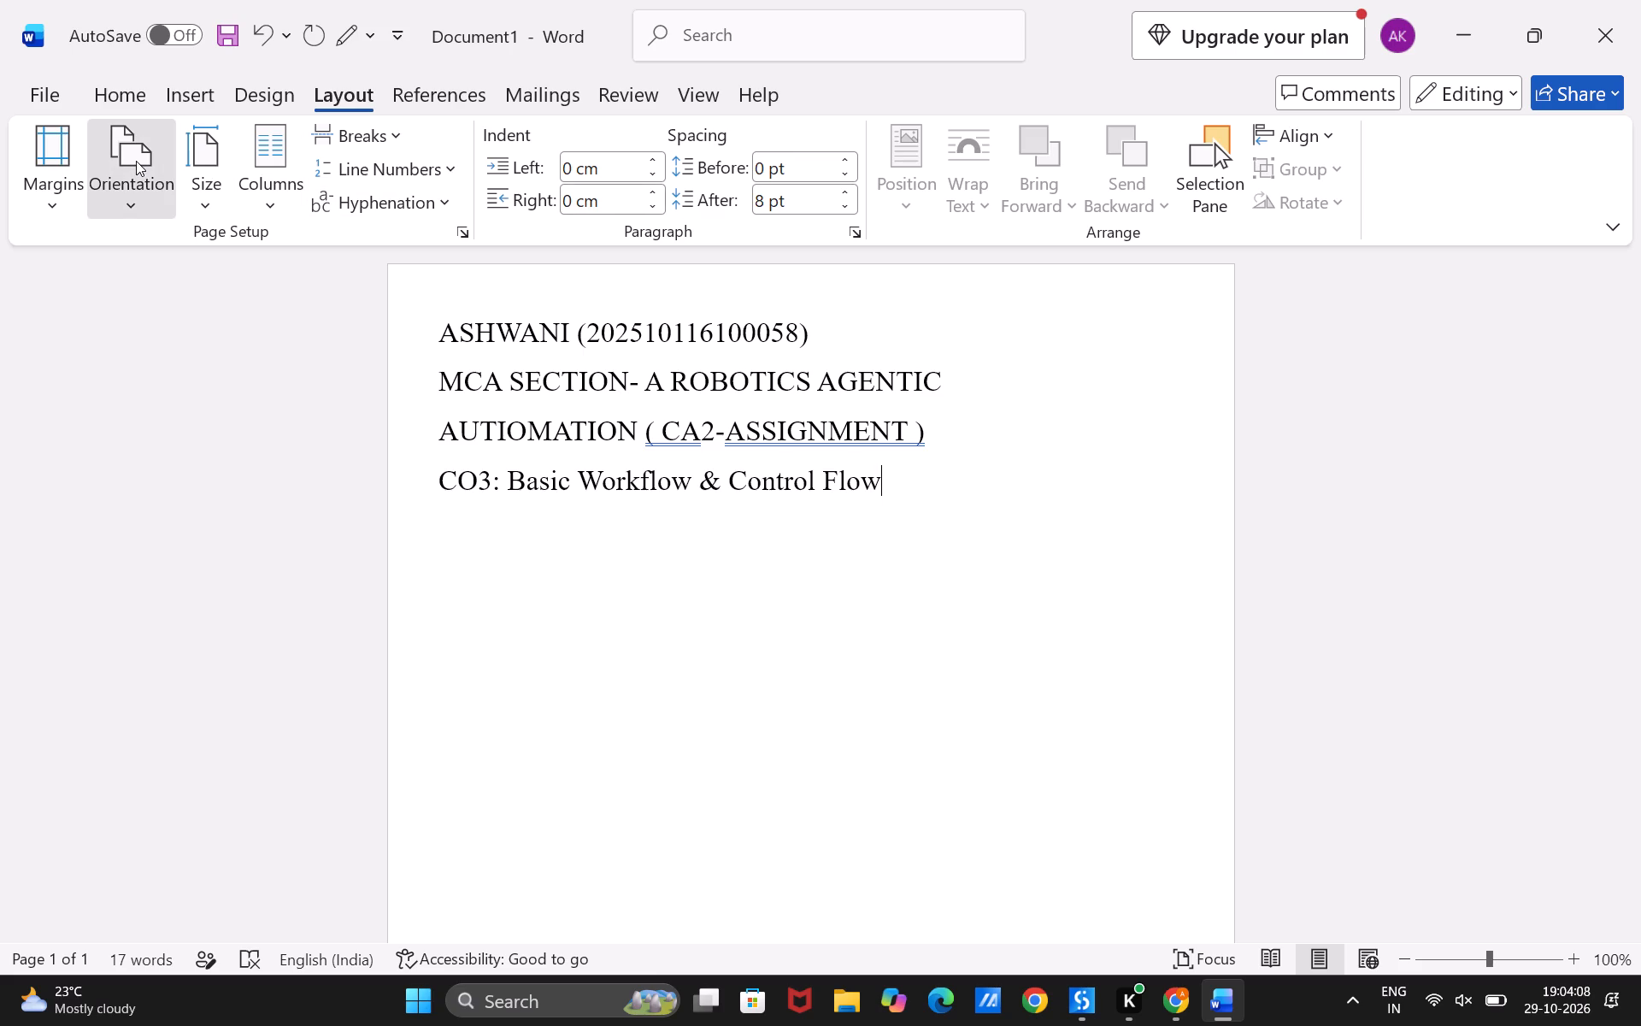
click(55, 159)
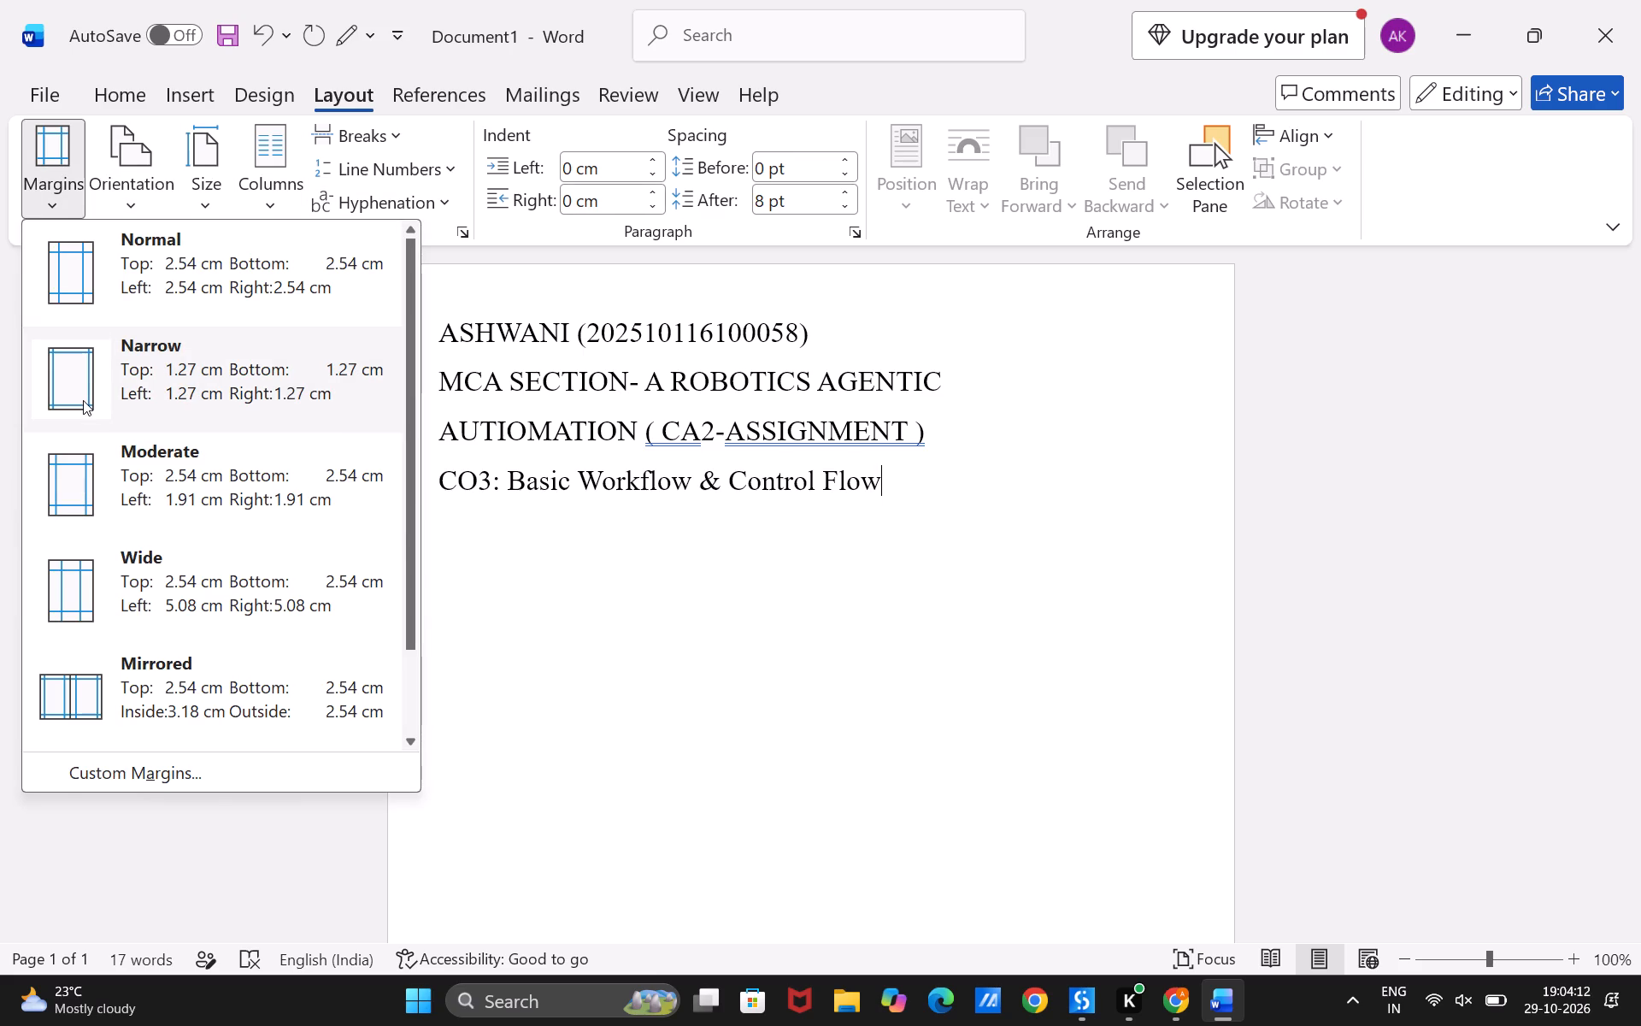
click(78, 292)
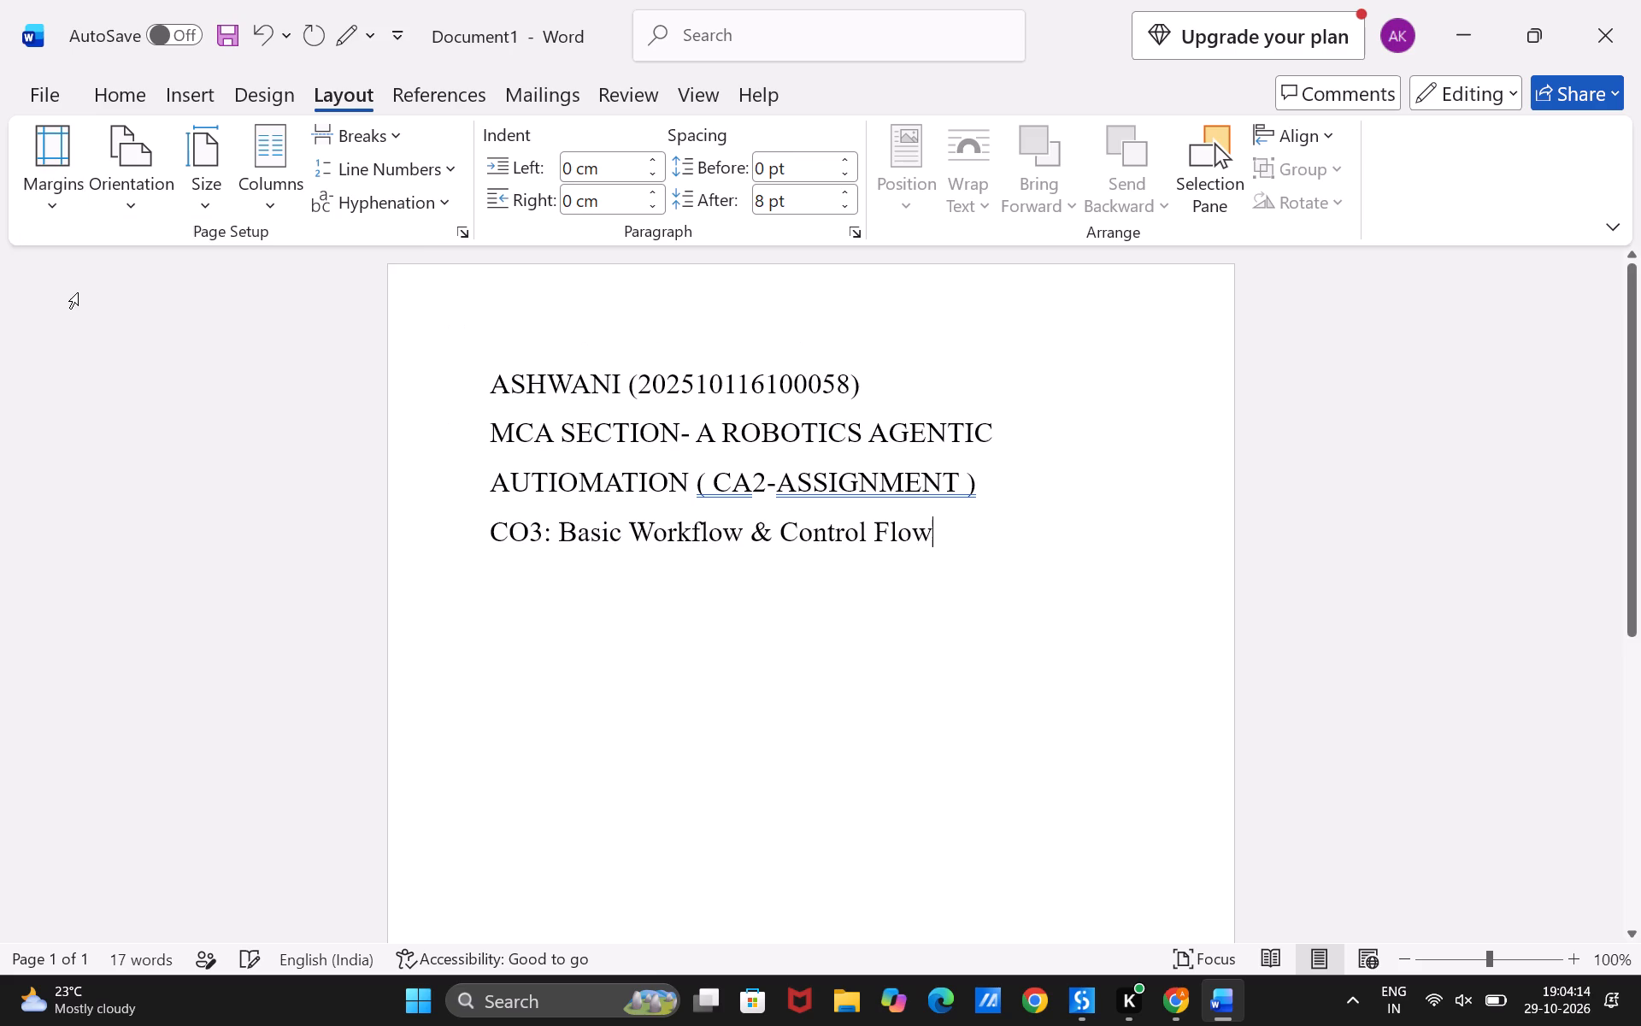
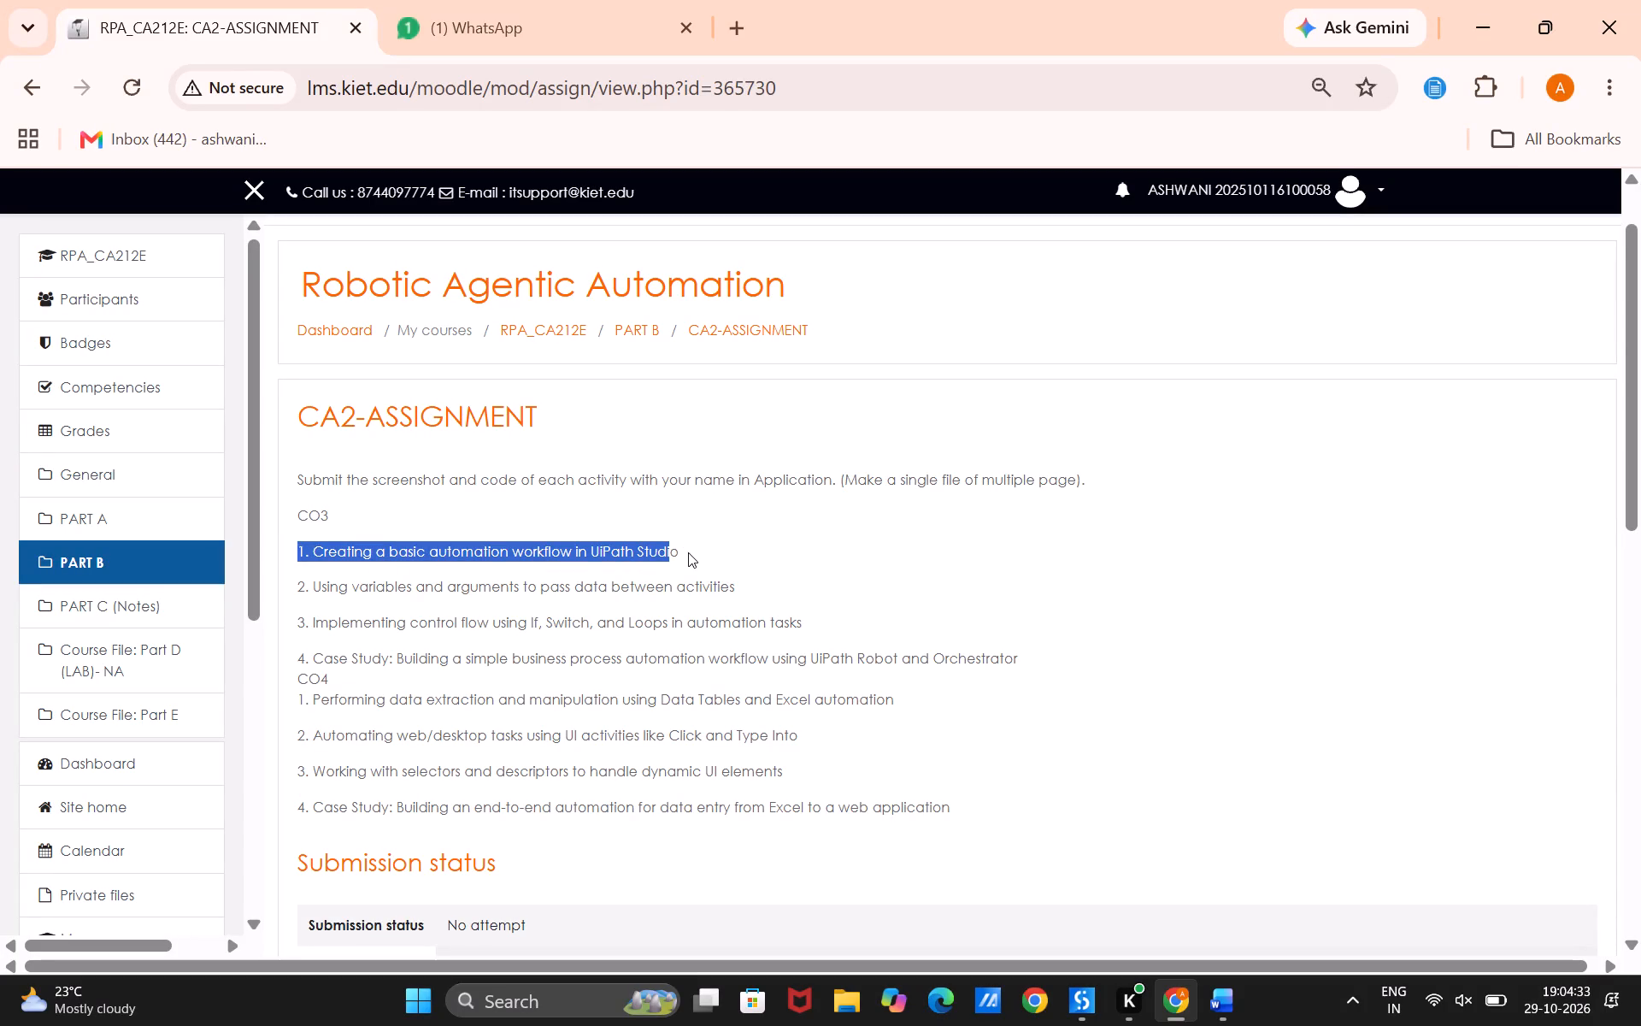
Copy "1. Creating a basic automation workflow in UiPath Studio" from the assignment page and paste it into Word below the CO3 heading.
drag(688, 552, 271, 533)
key(ctrl+c)
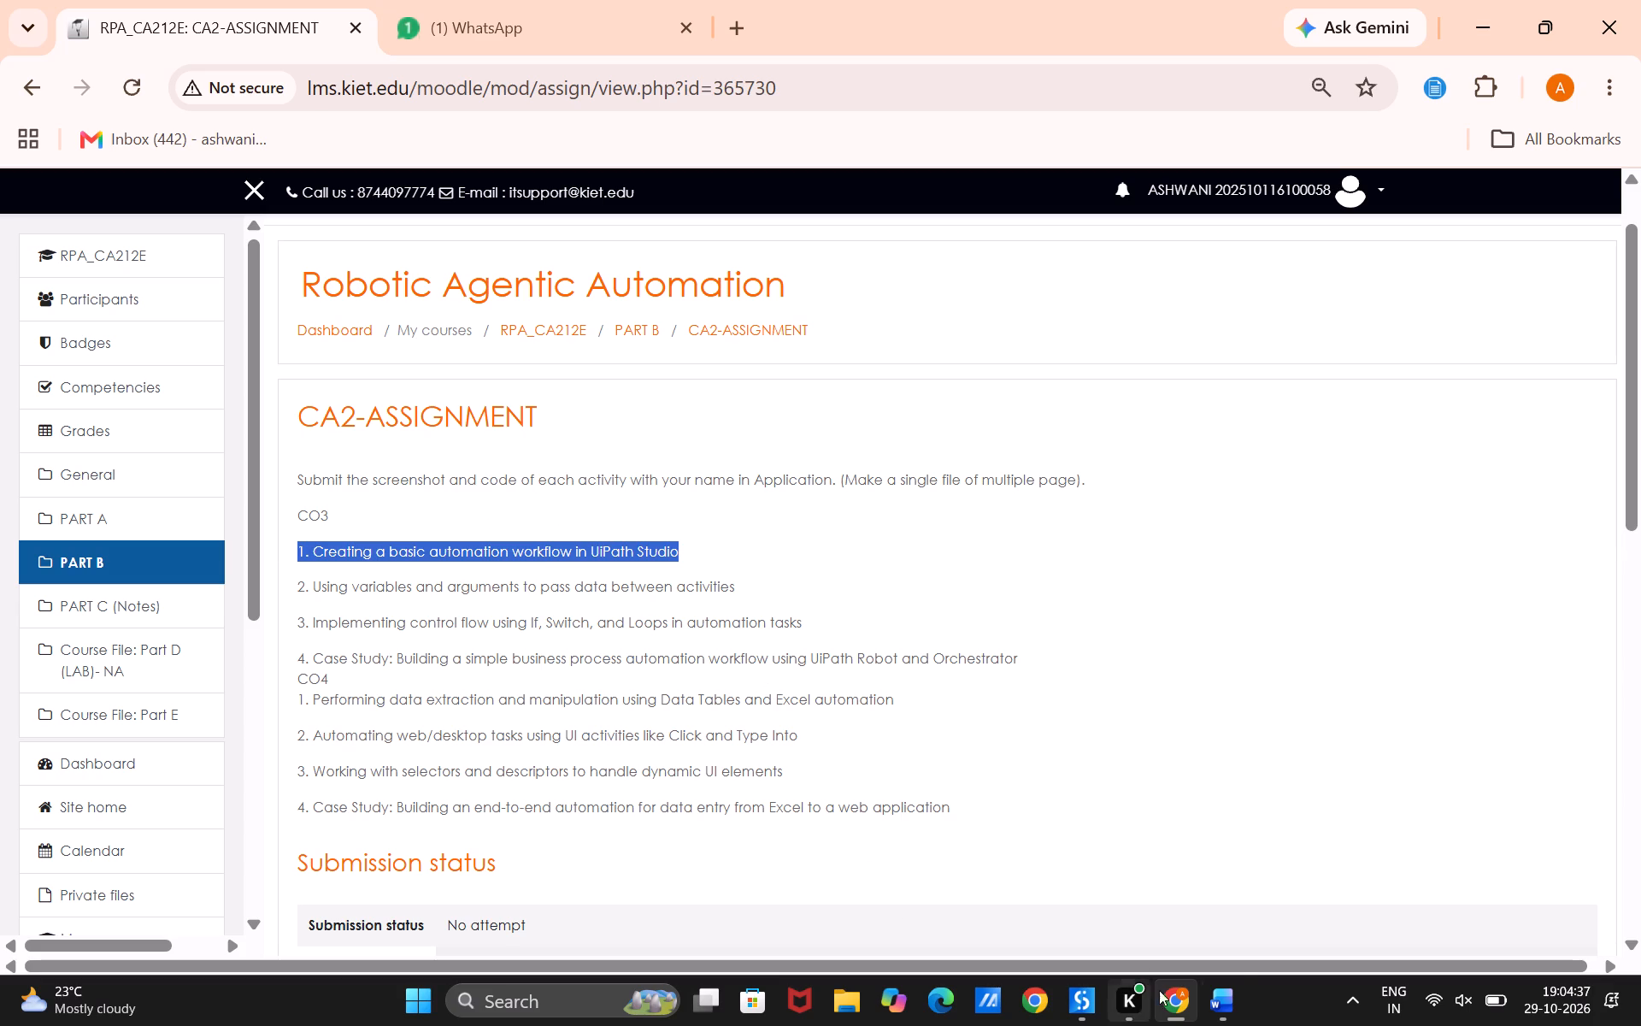
click(1220, 989)
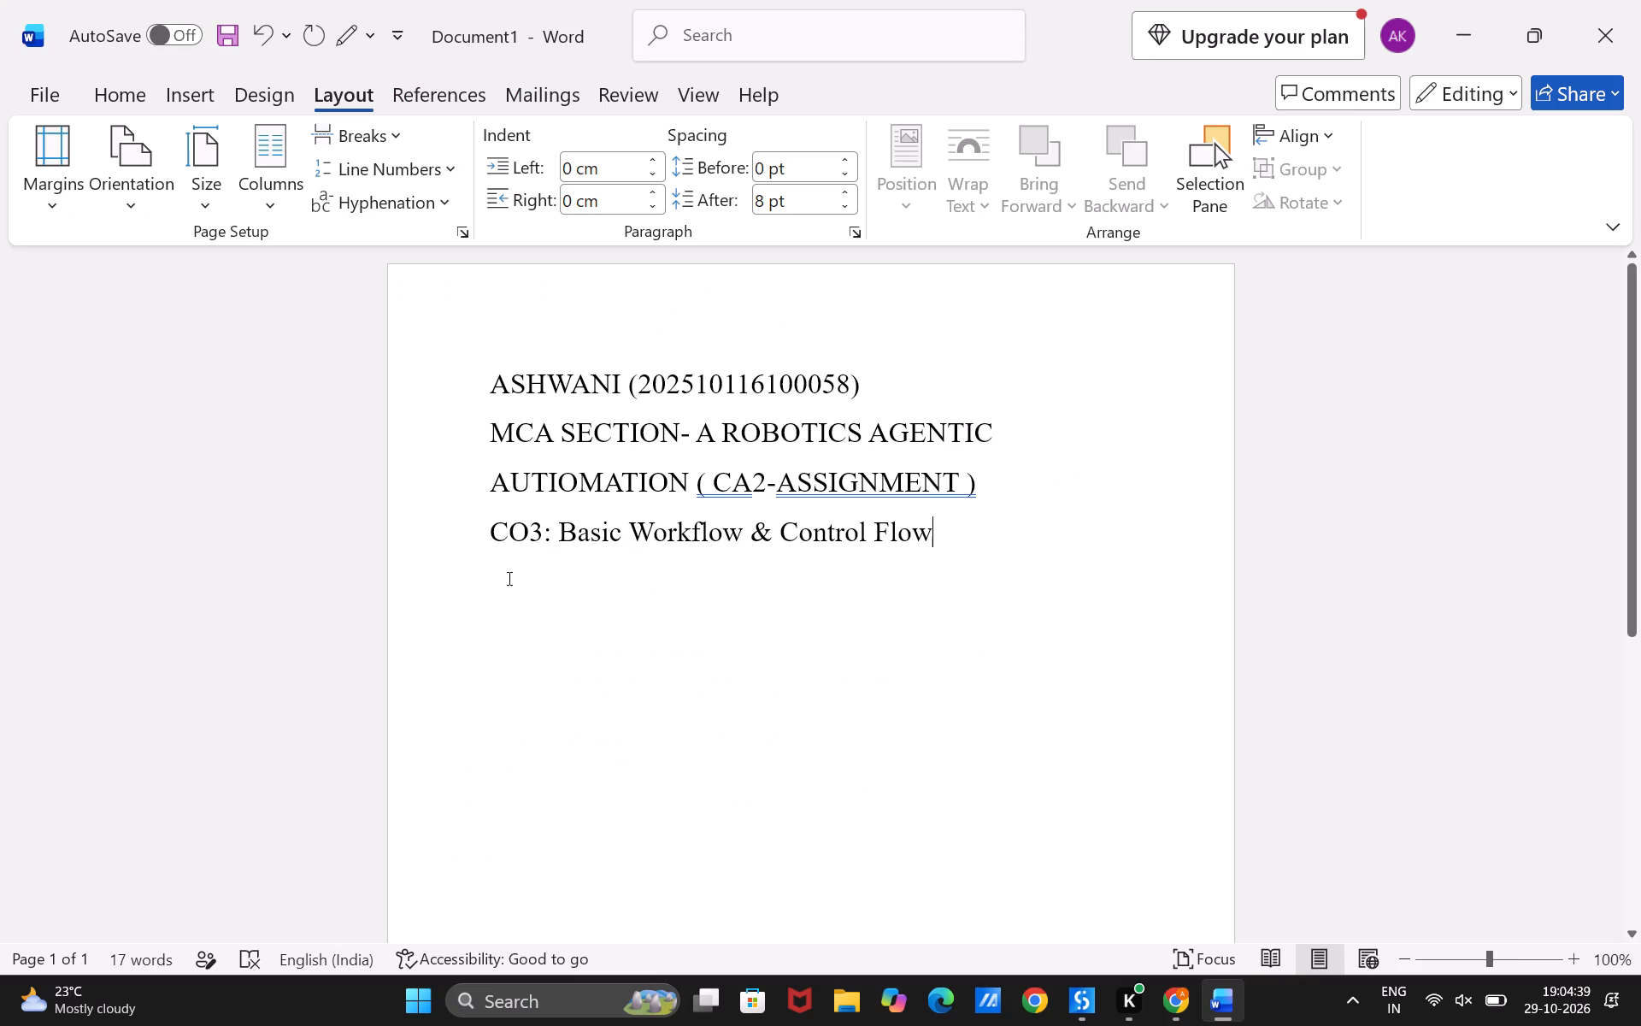
click(503, 581)
click(948, 530)
key(Return)
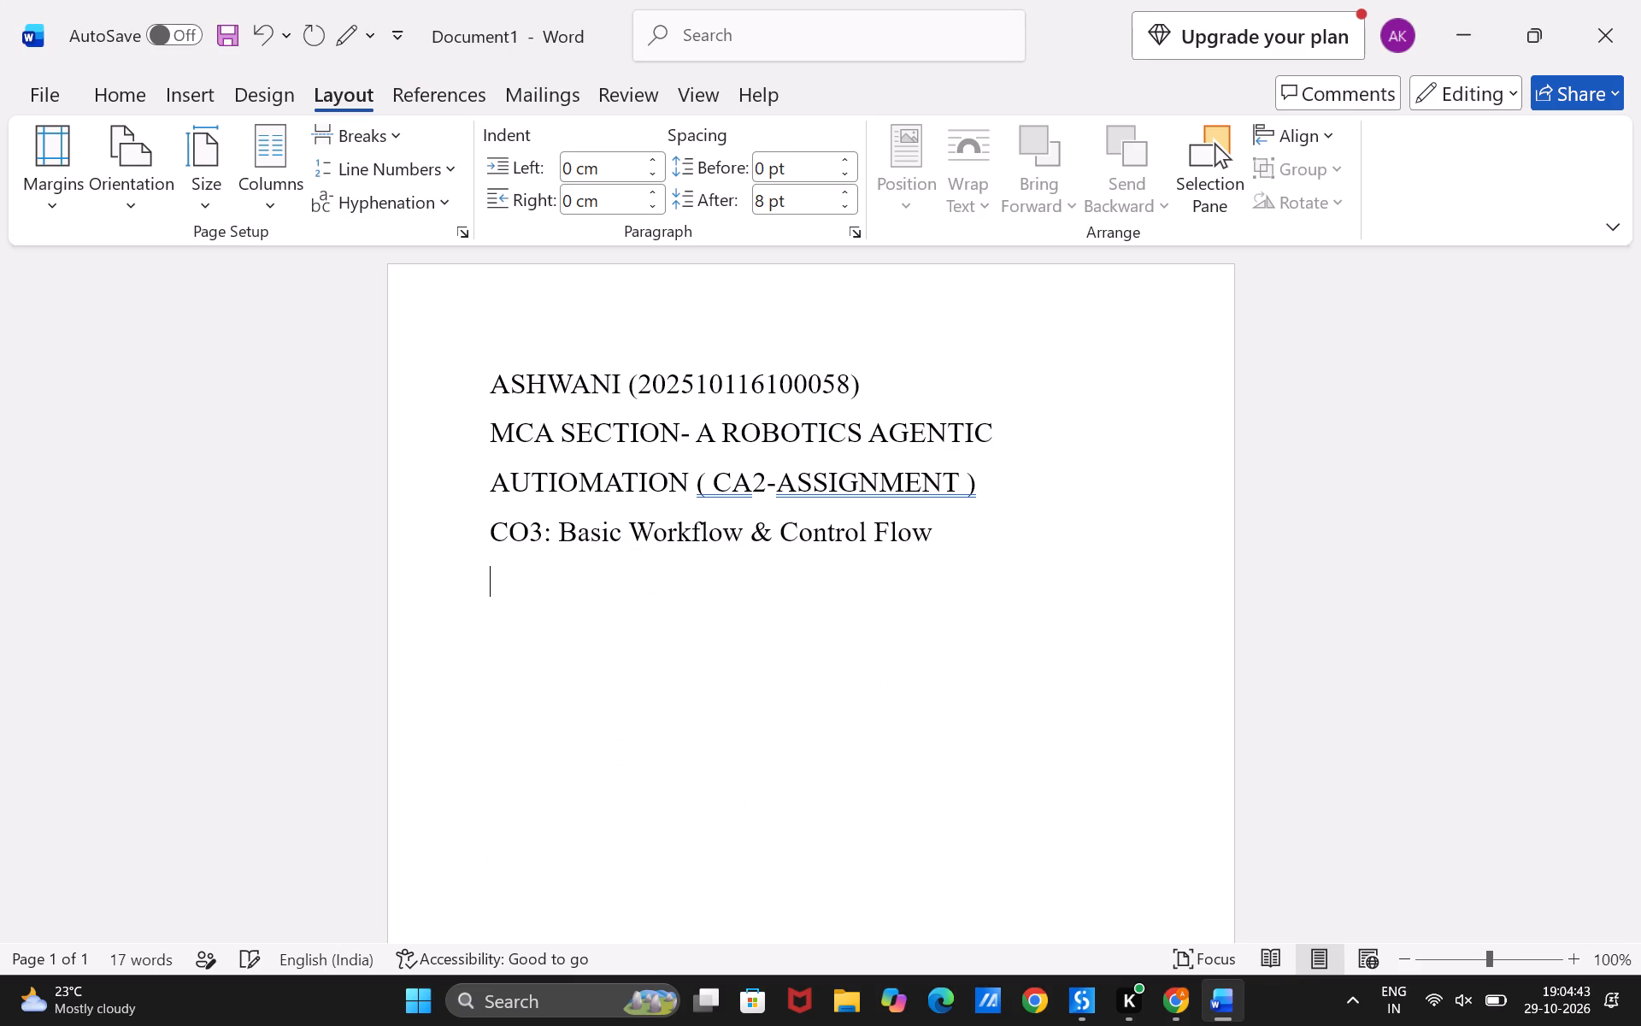
key(ctrl+v)
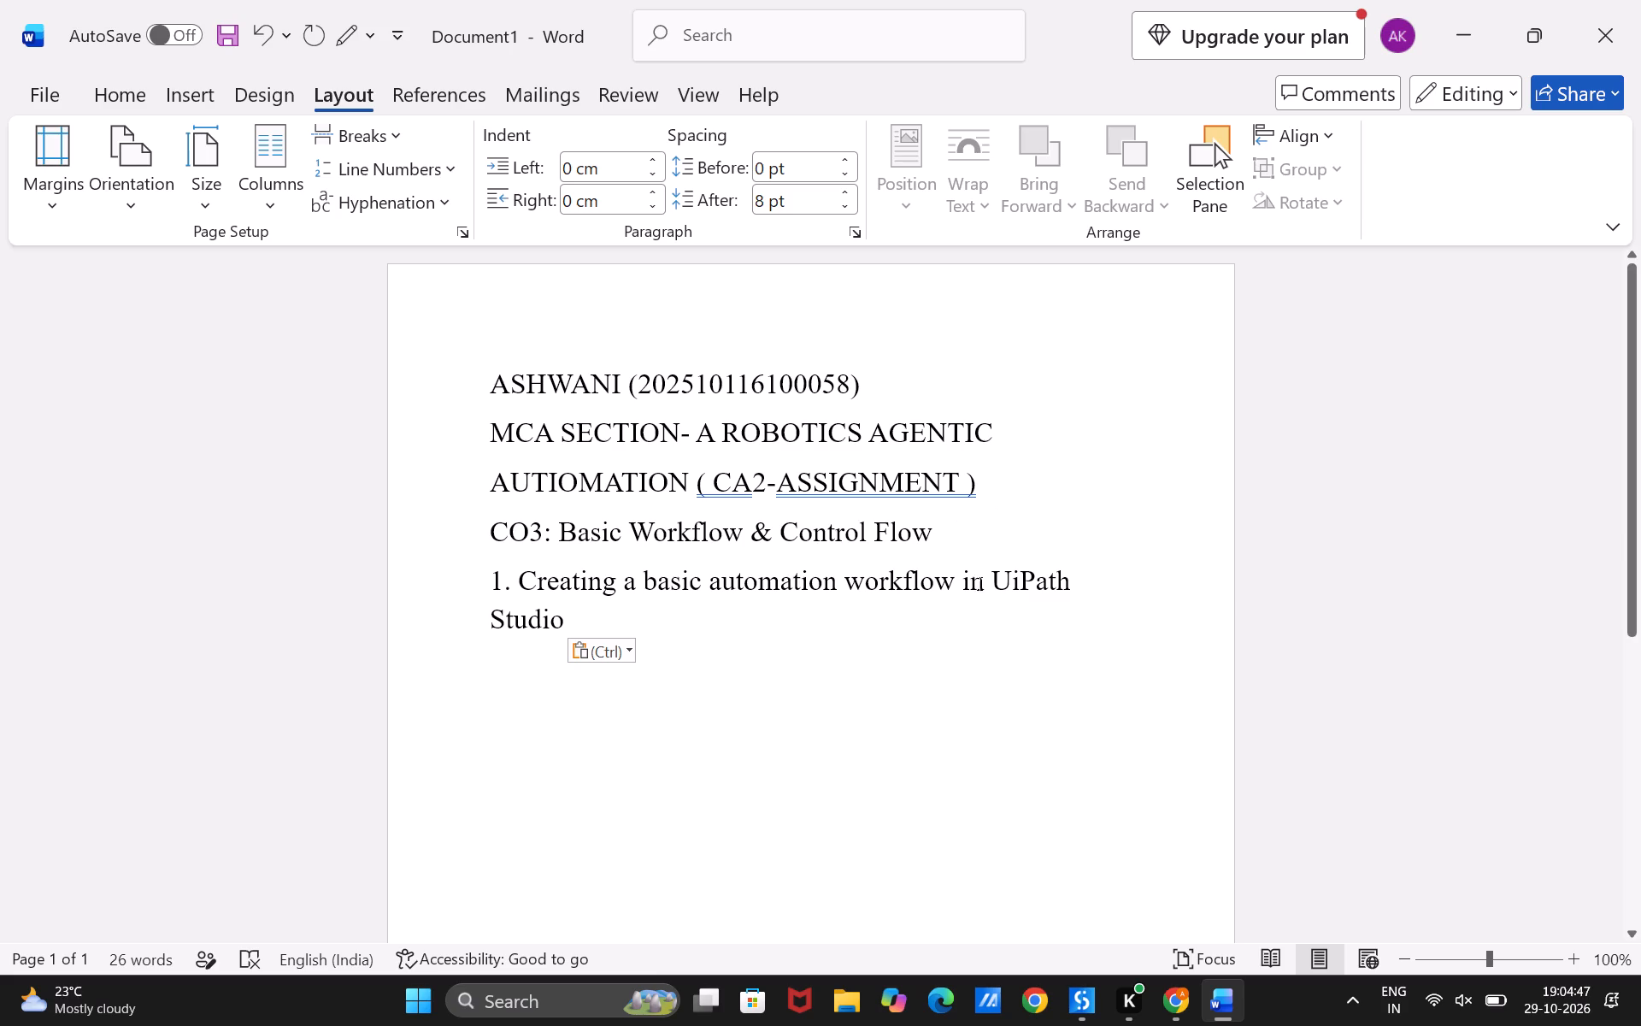
Set the font size of the word "workflow" in the pasted item 1 line to 12.
click(943, 589)
click(37, 85)
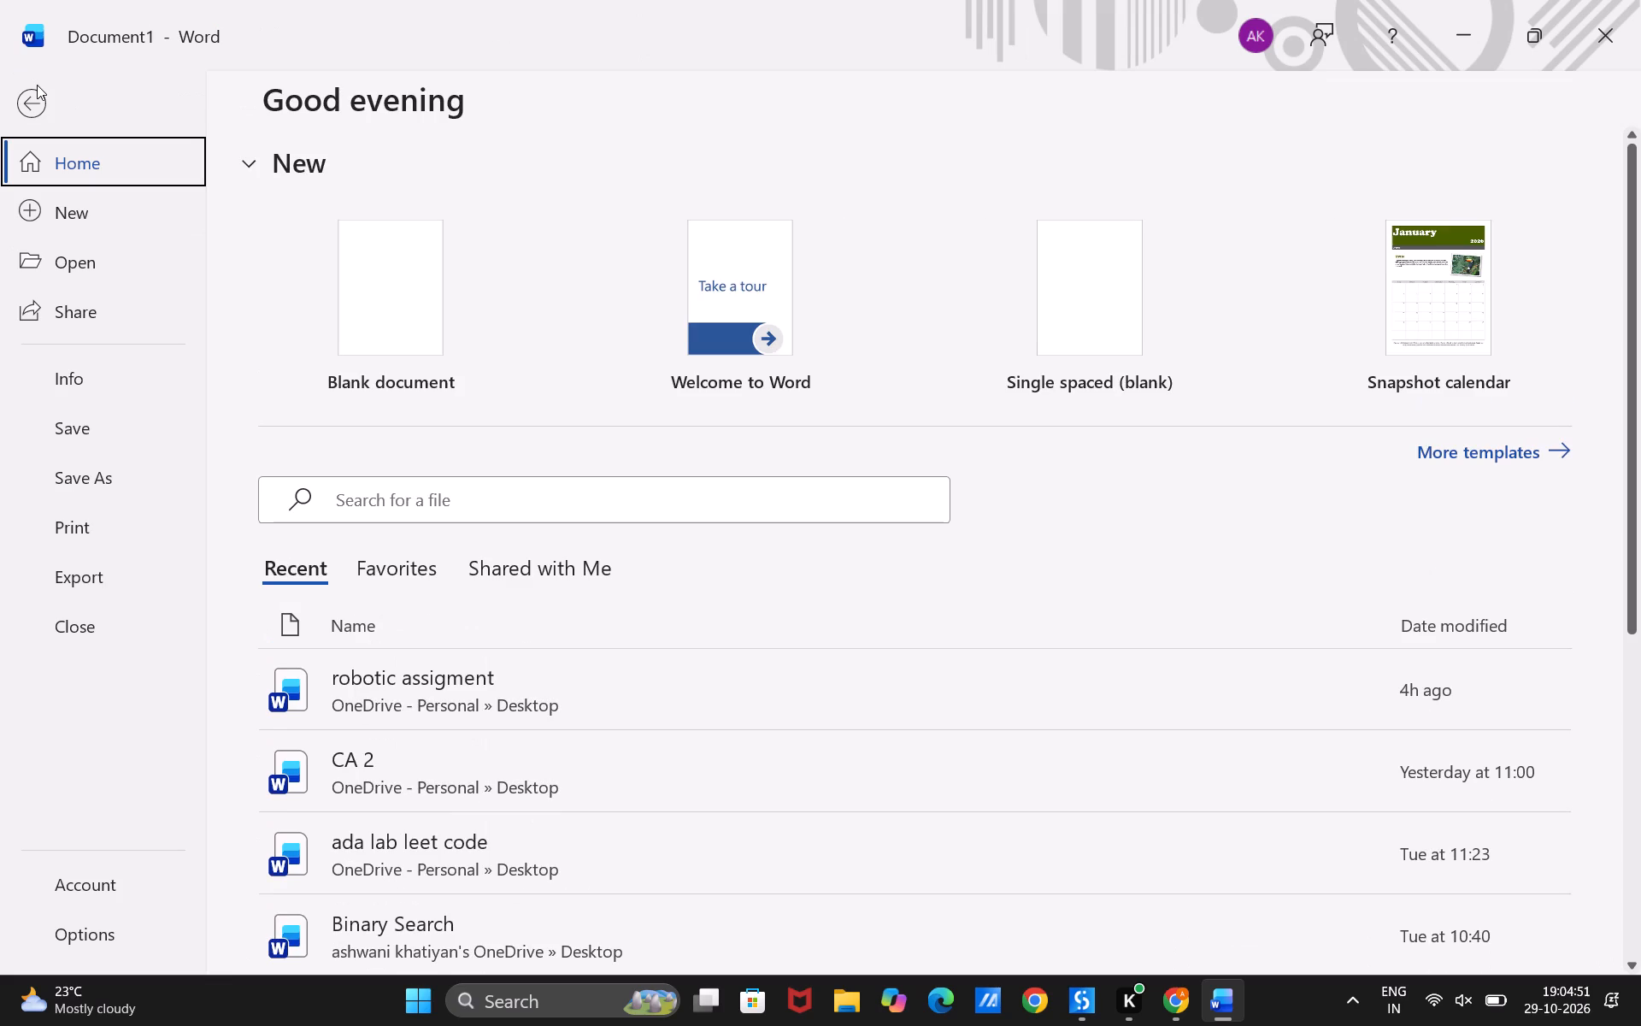
click(33, 98)
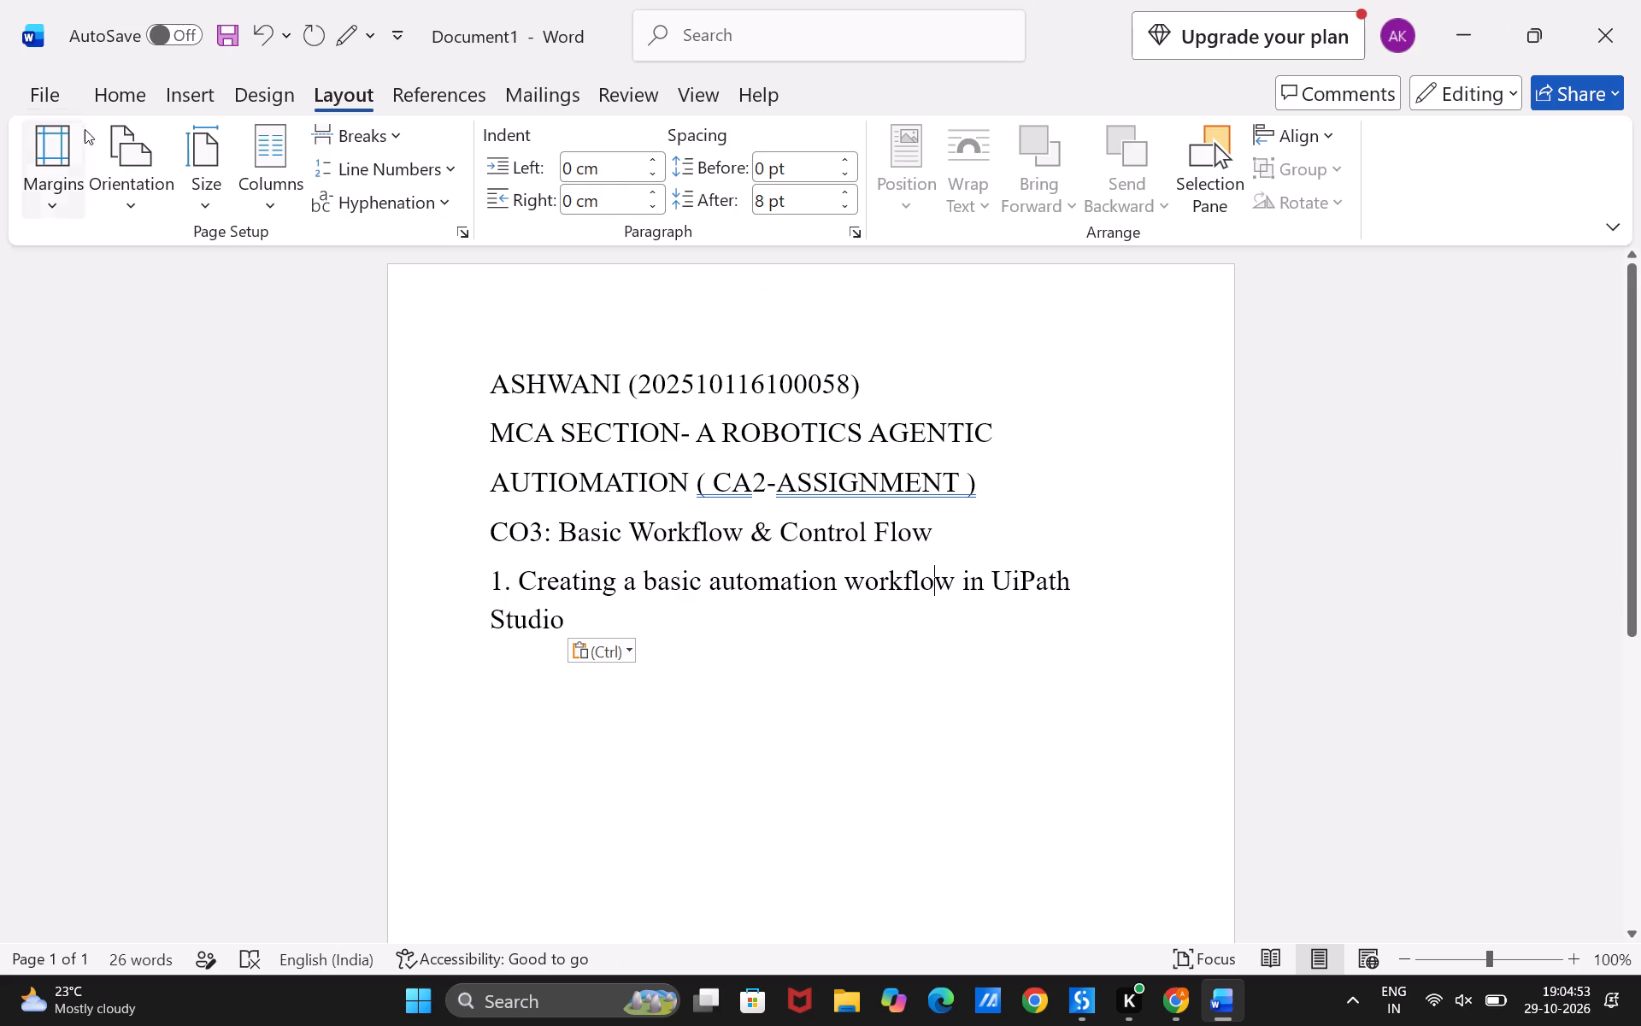
click(125, 94)
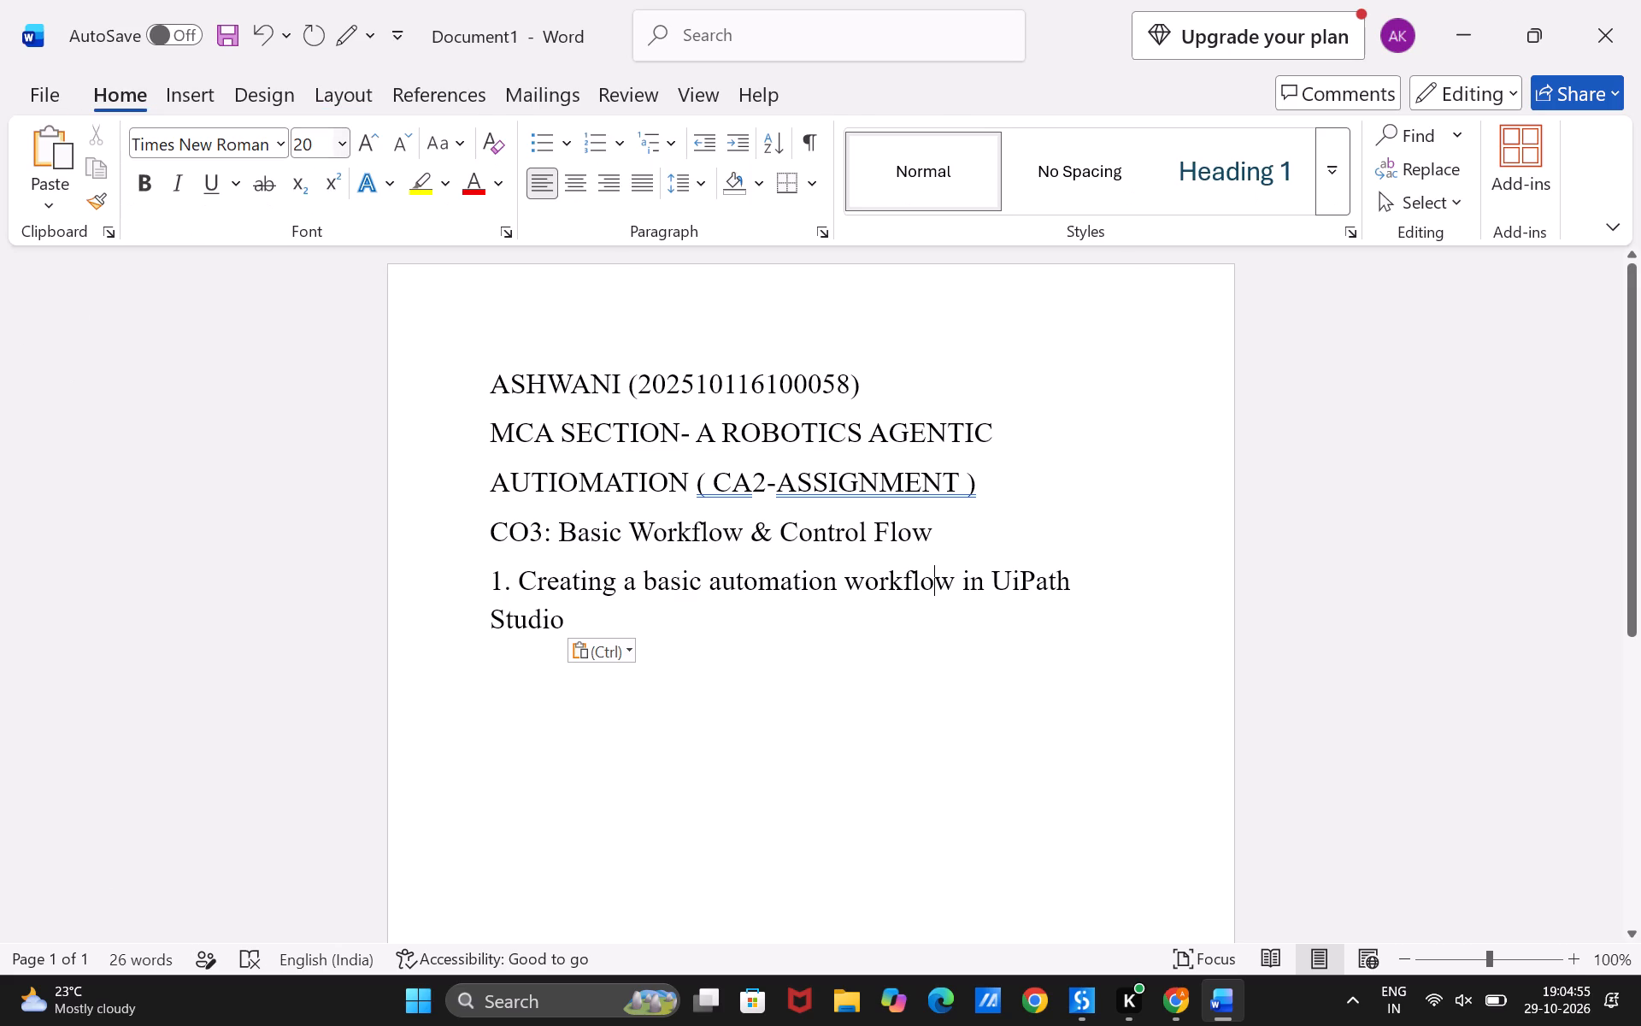
click(340, 143)
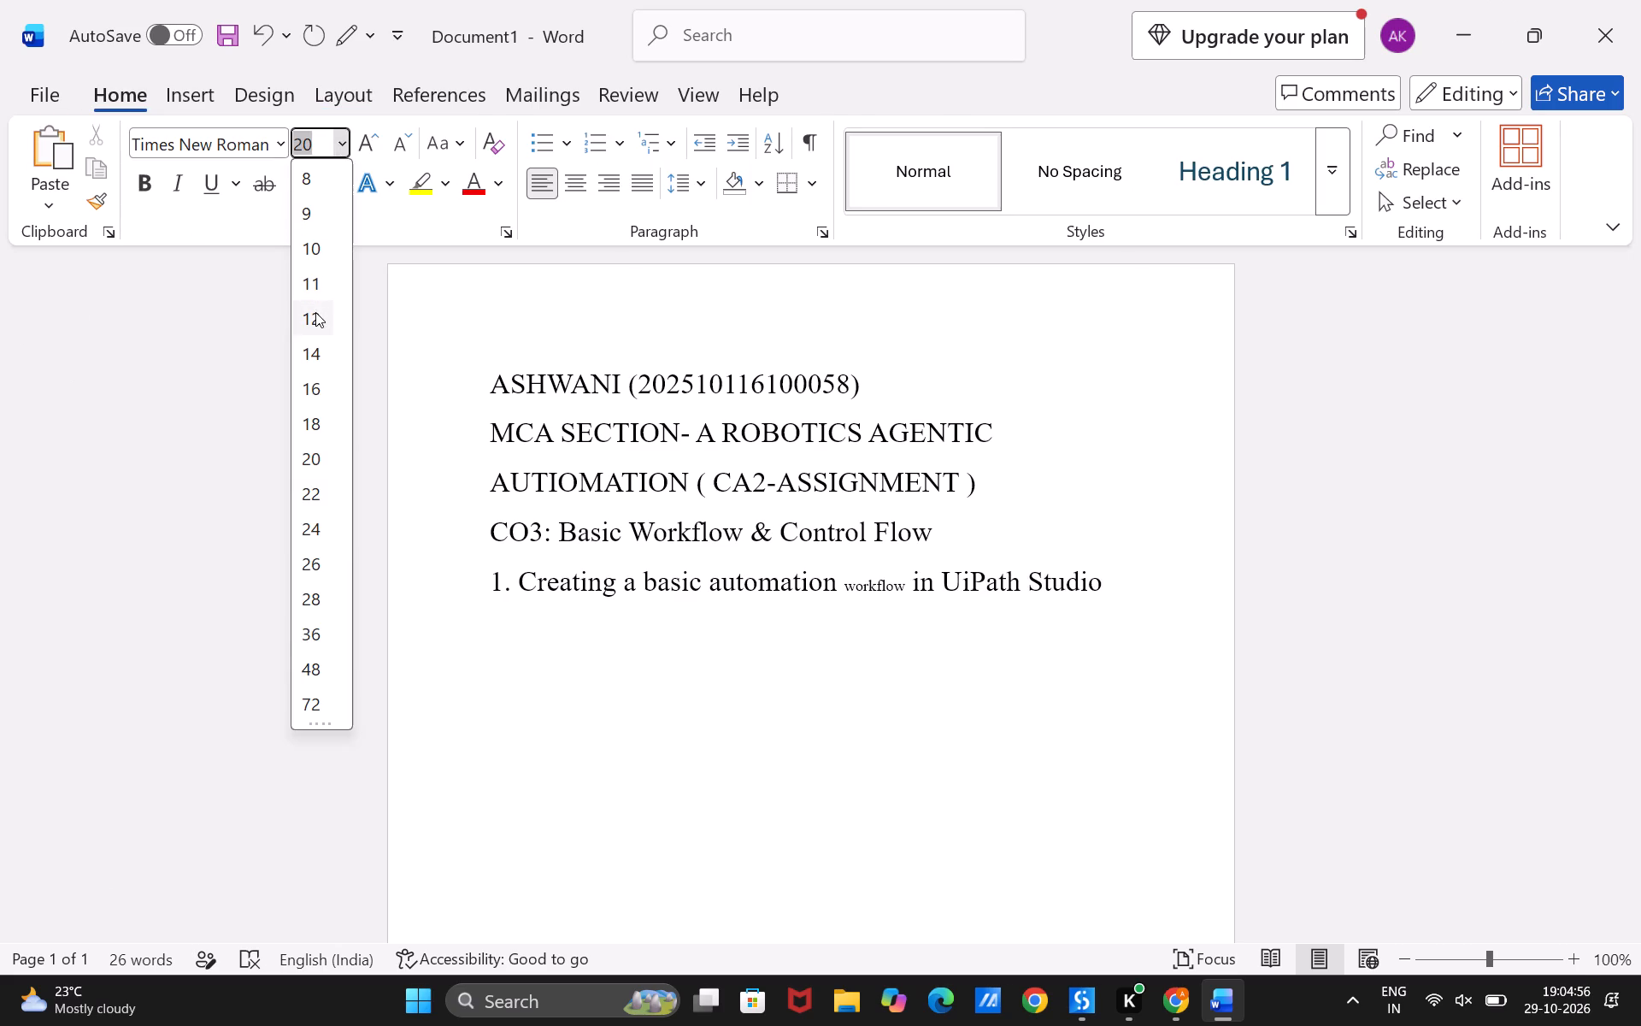
click(315, 314)
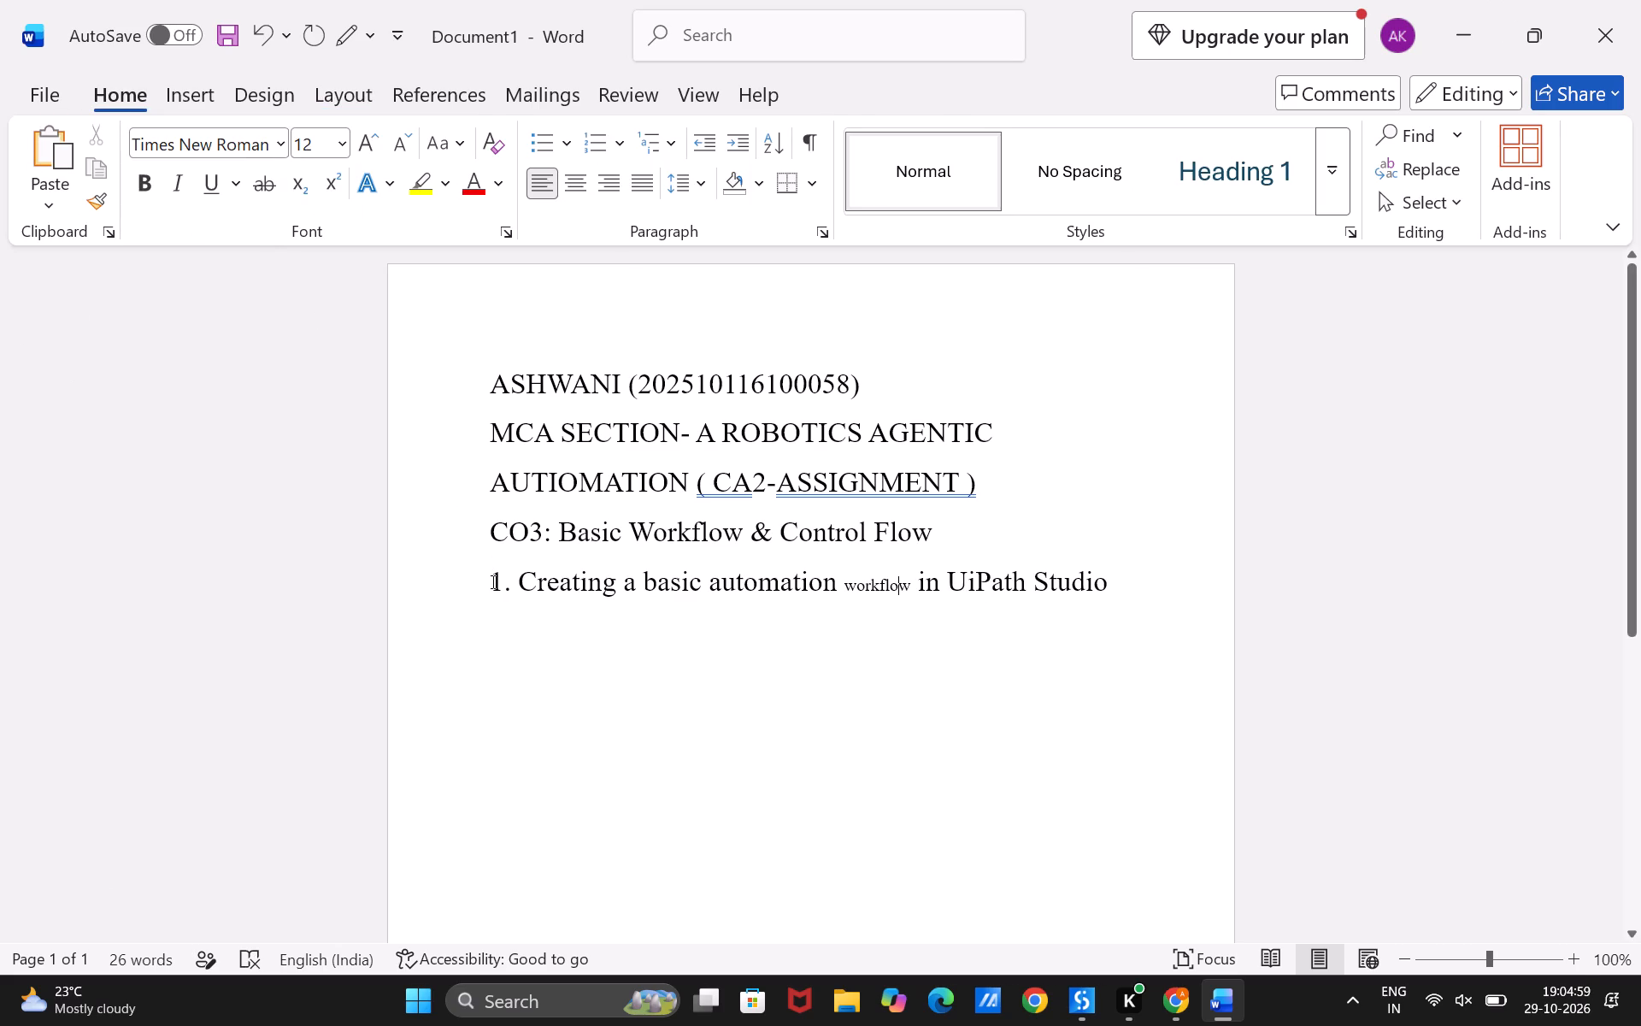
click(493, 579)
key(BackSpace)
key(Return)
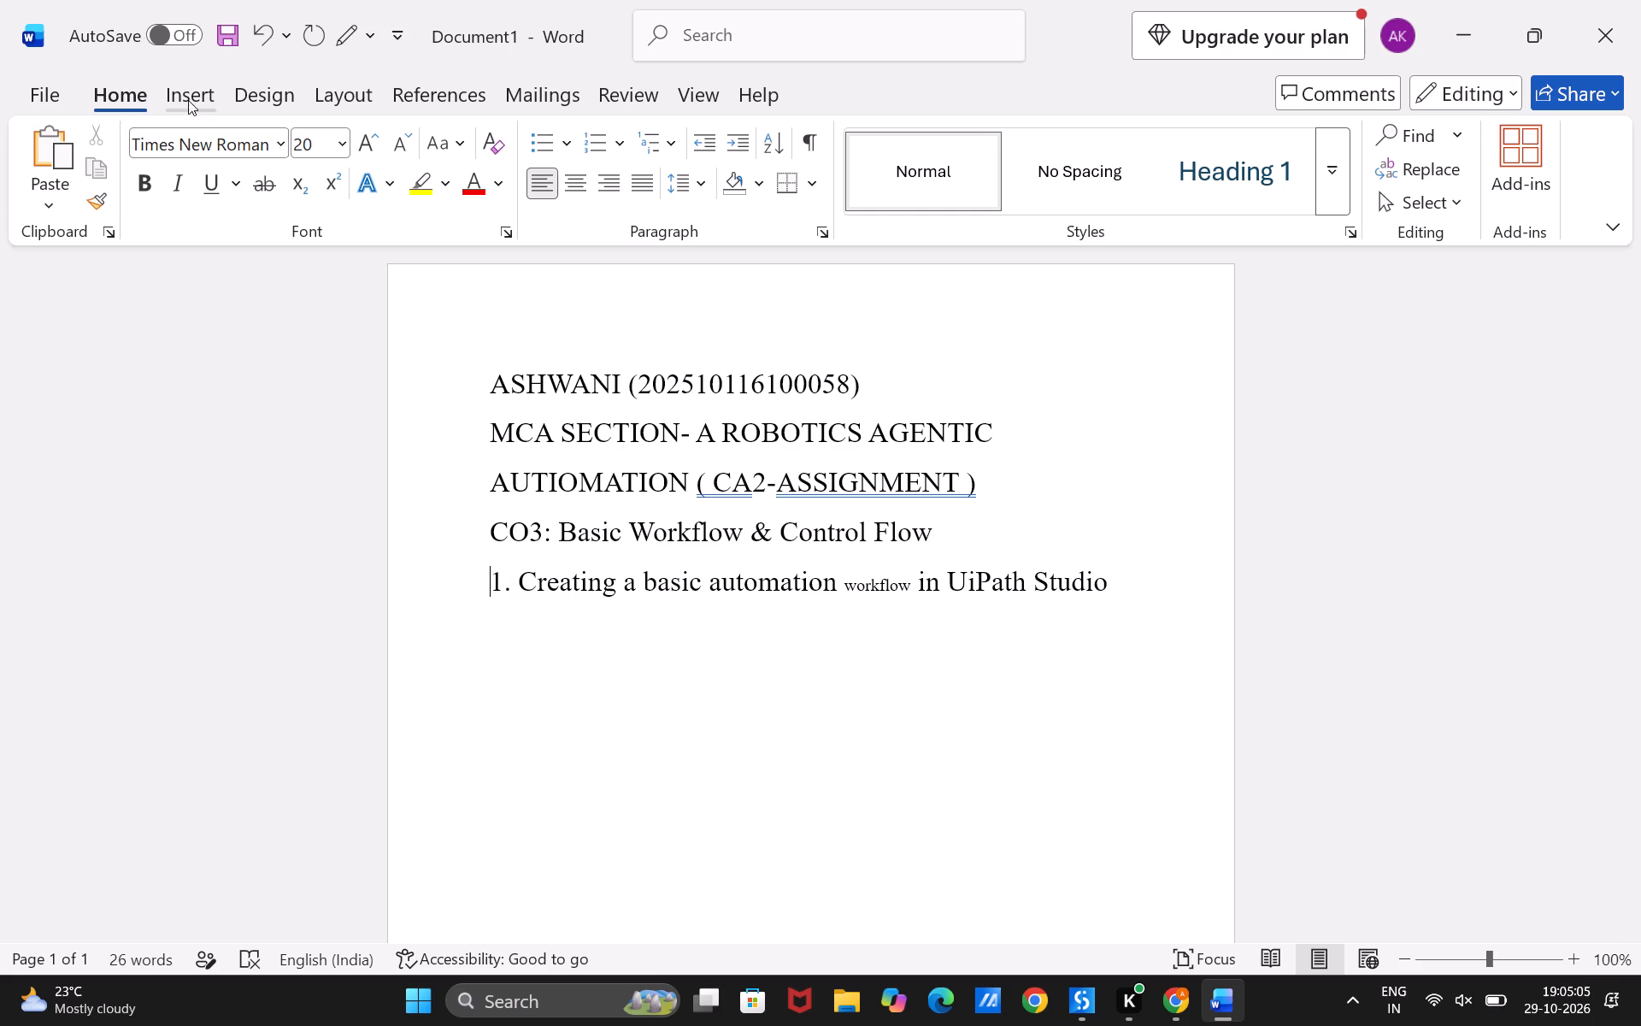
Set the page margins to the Narrow preset, 1.27 cm on all sides.
click(263, 99)
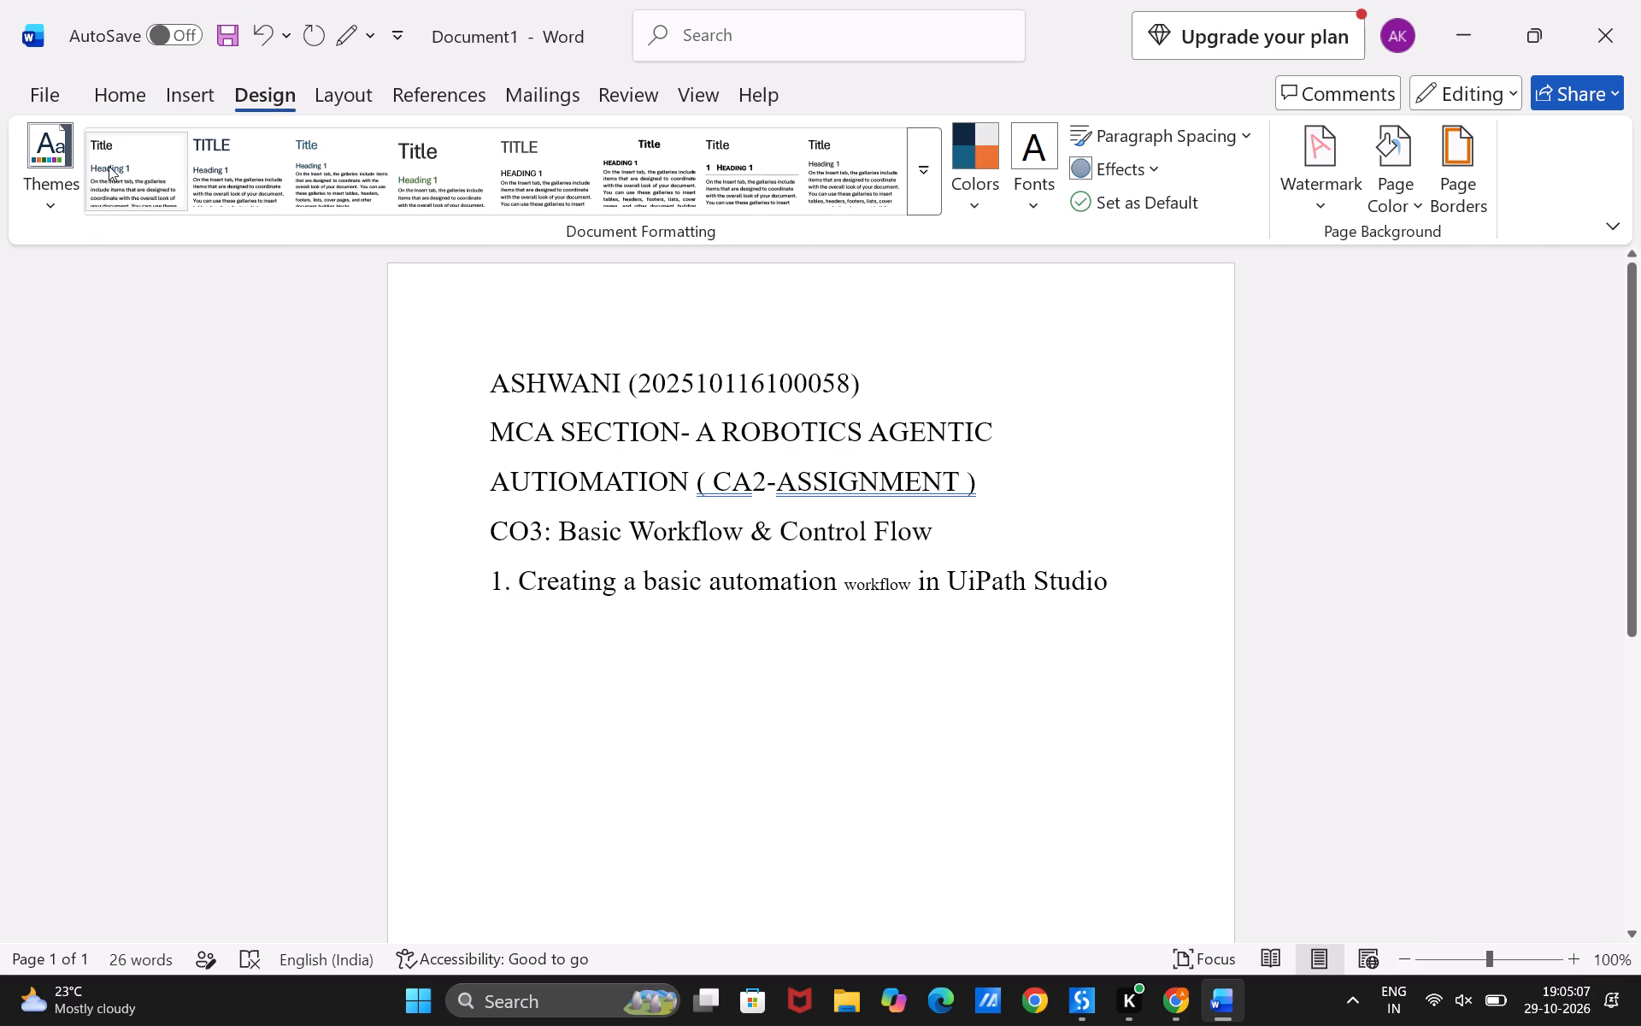
click(333, 93)
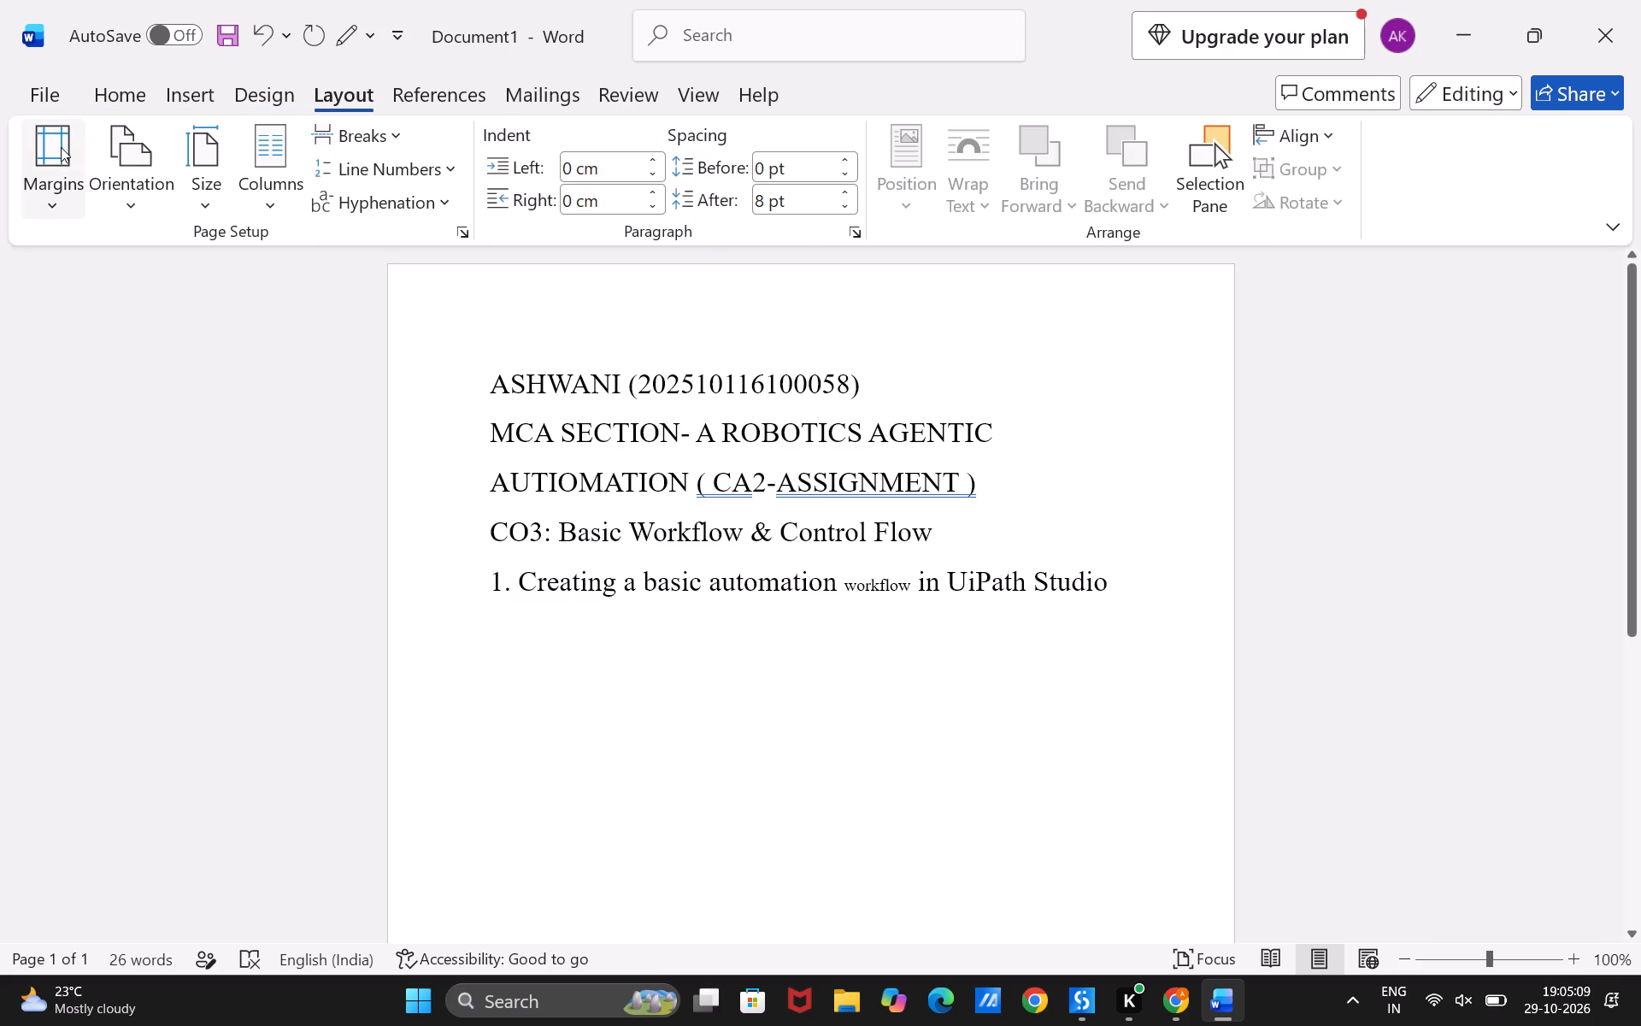
click(61, 147)
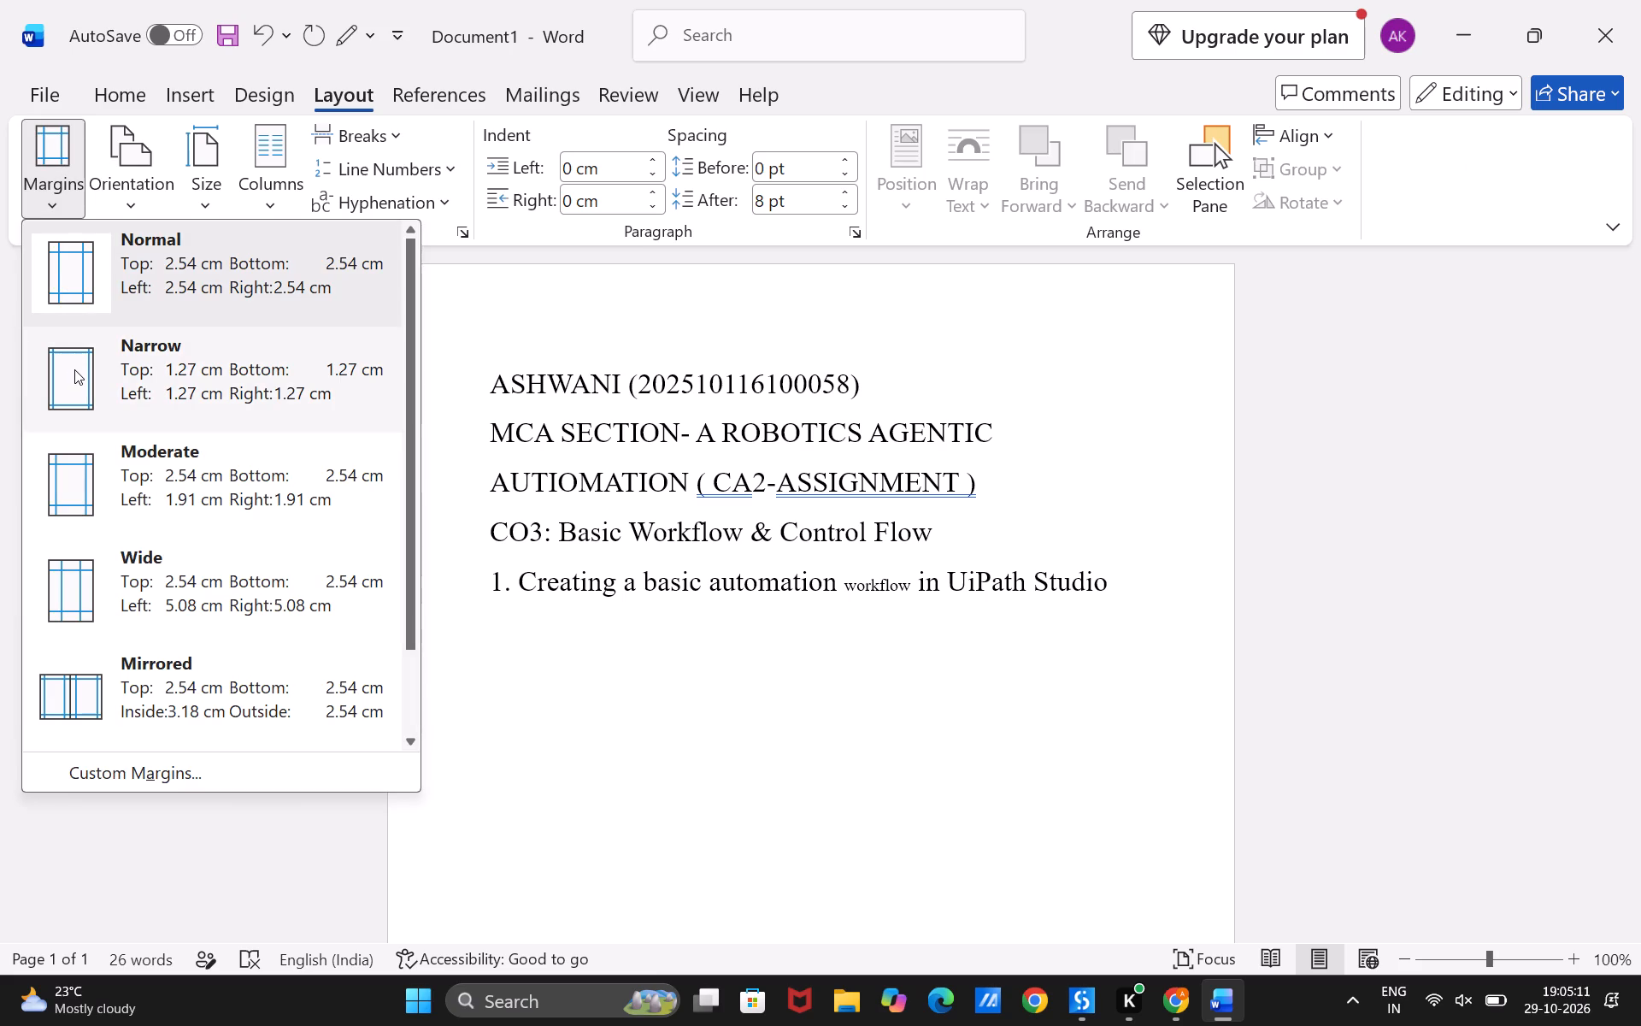
click(74, 369)
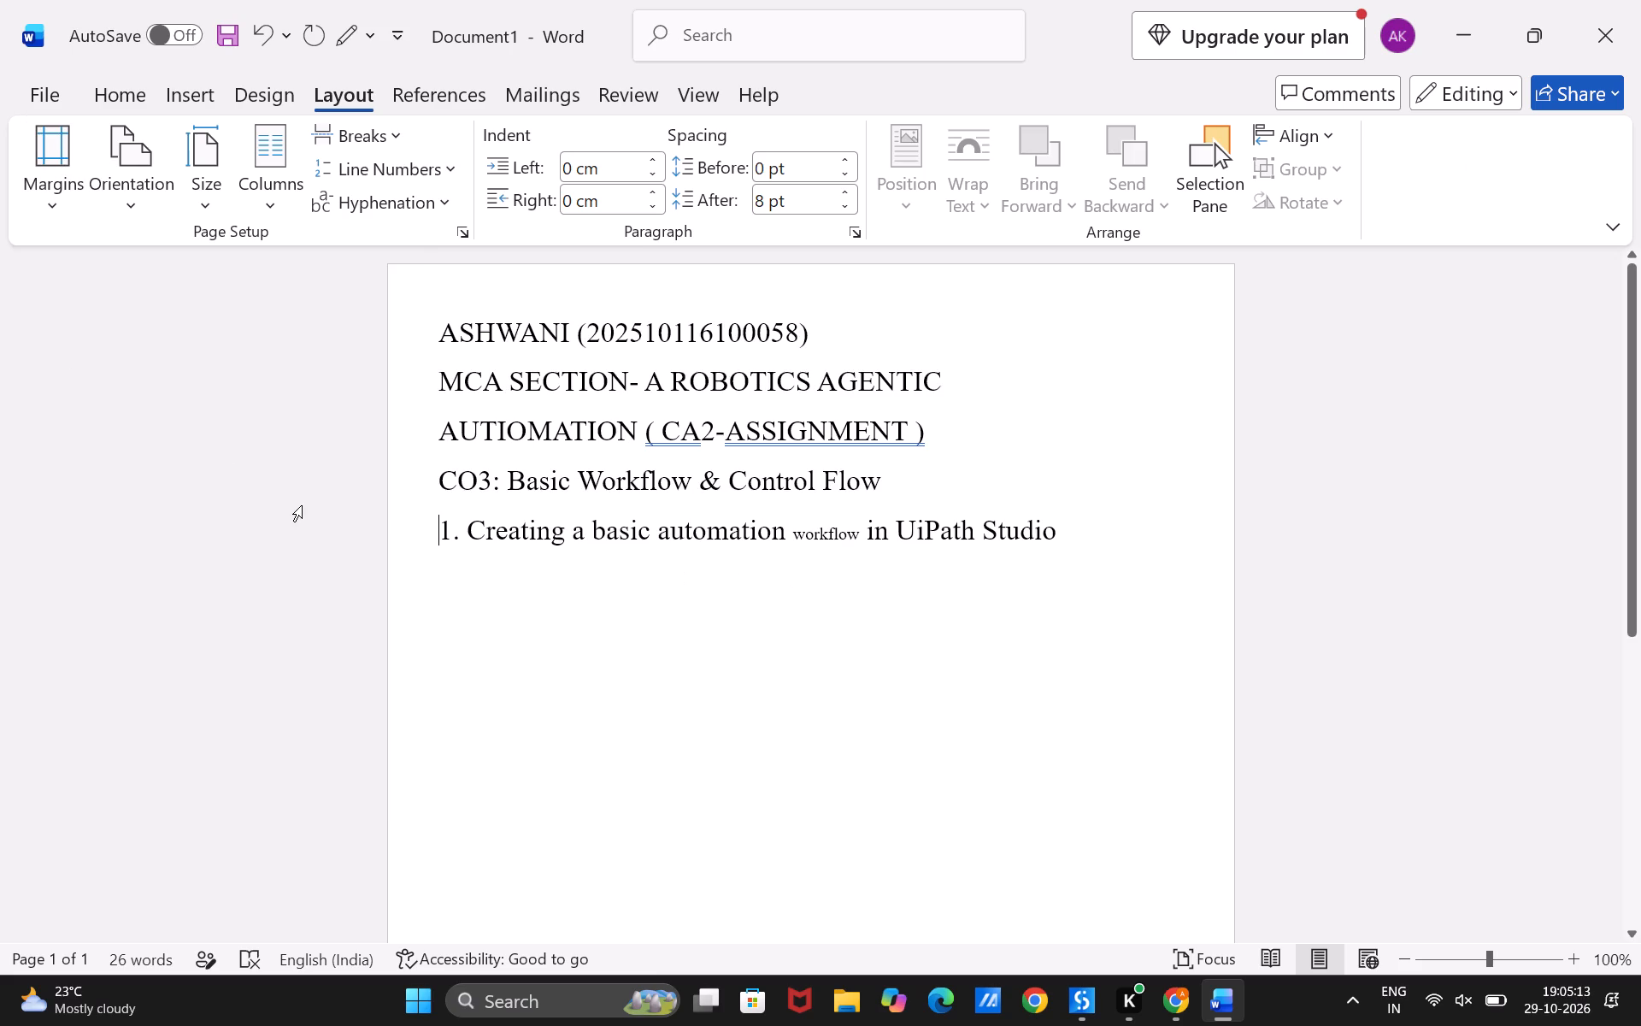
Insert an empty line between the CO3 heading and the item 1 line.
key(Return)
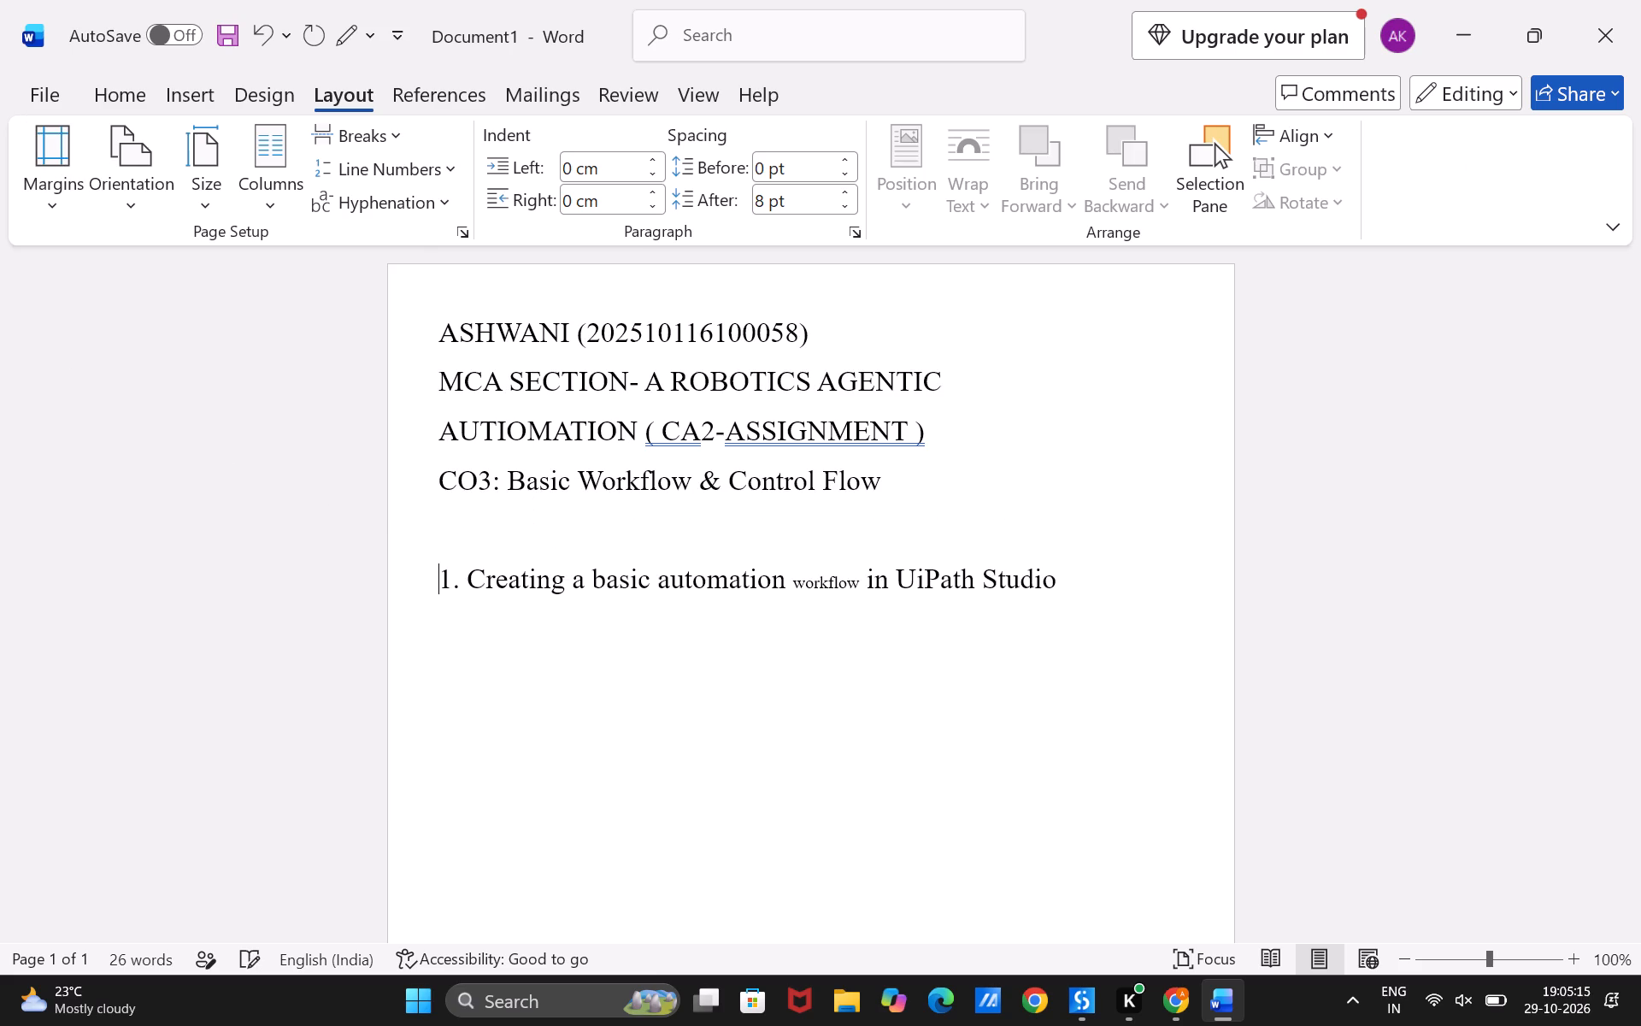
Switch to the browser showing the CA2-ASSIGNMENT page and minimise its window.
scroll(673, 621, down, 1)
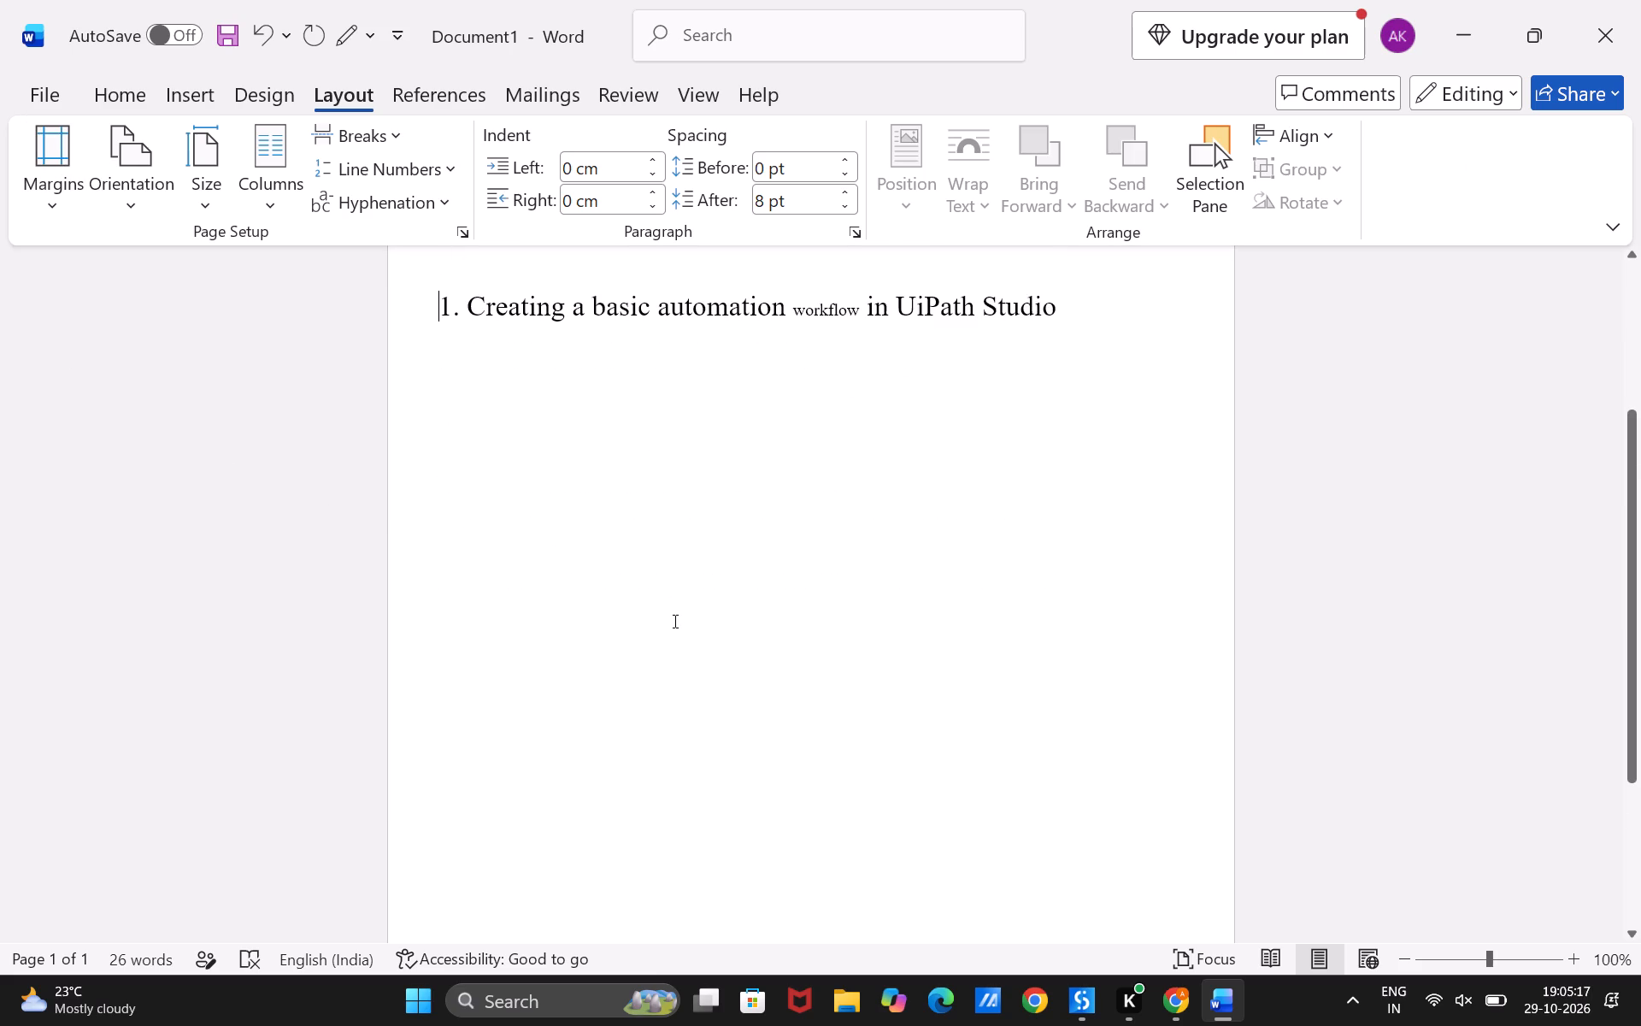
scroll(673, 621, down, 1)
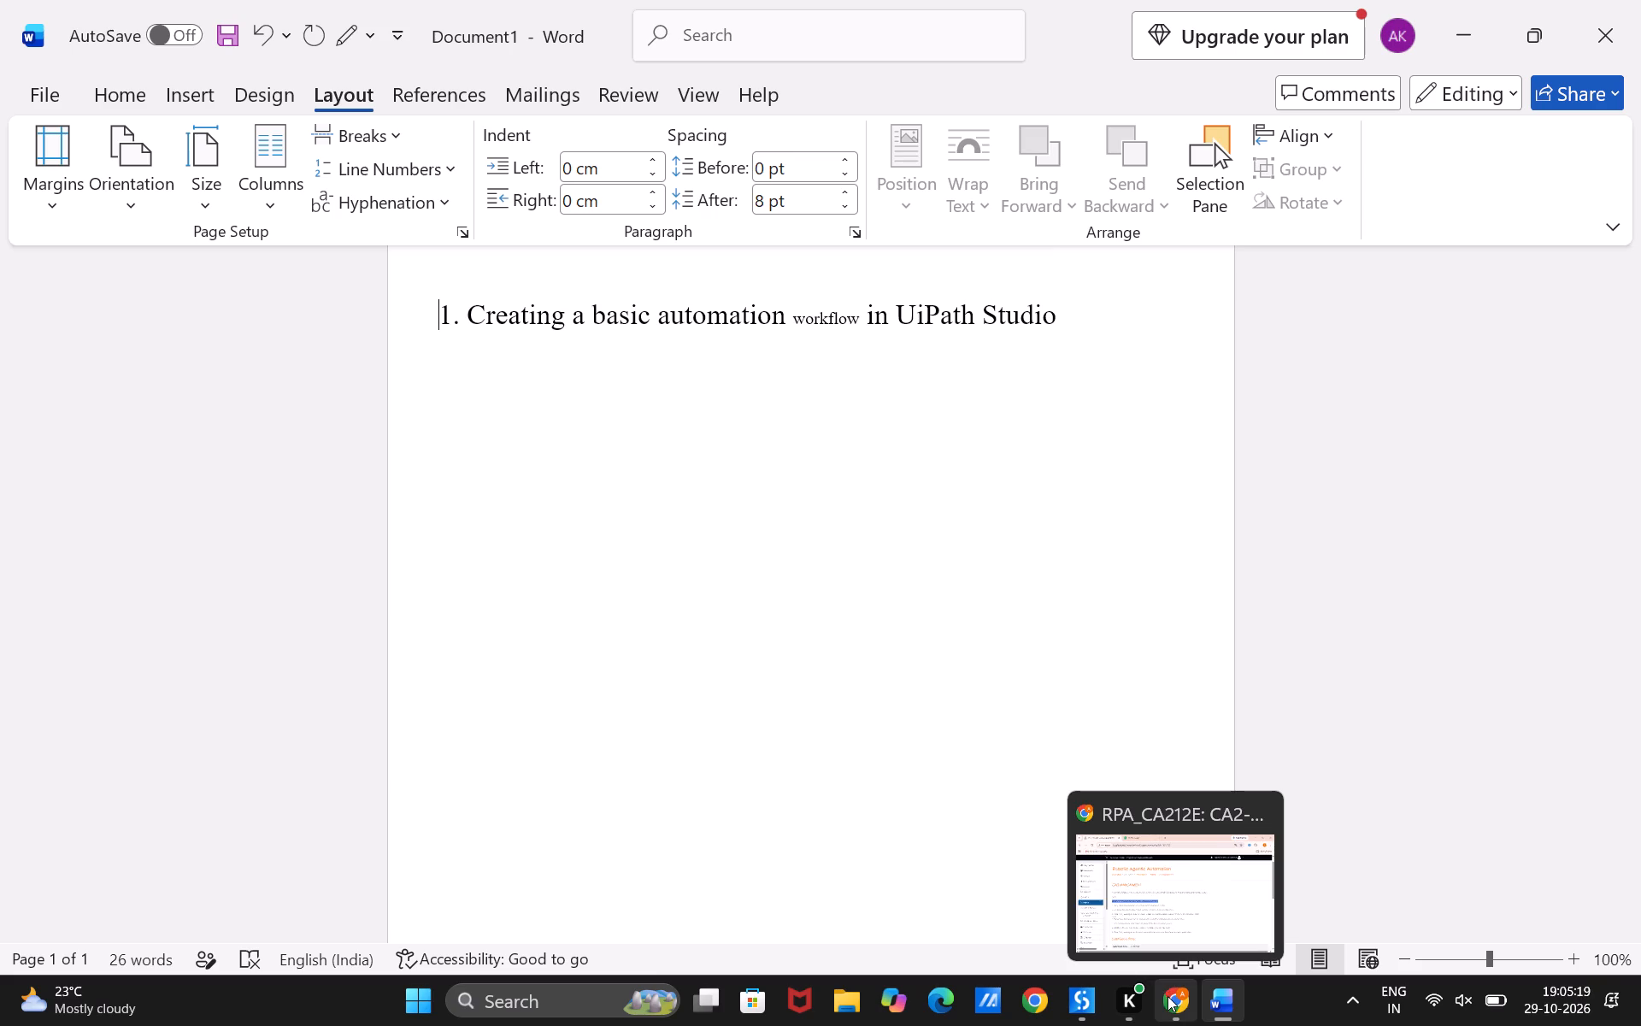
click(1483, 15)
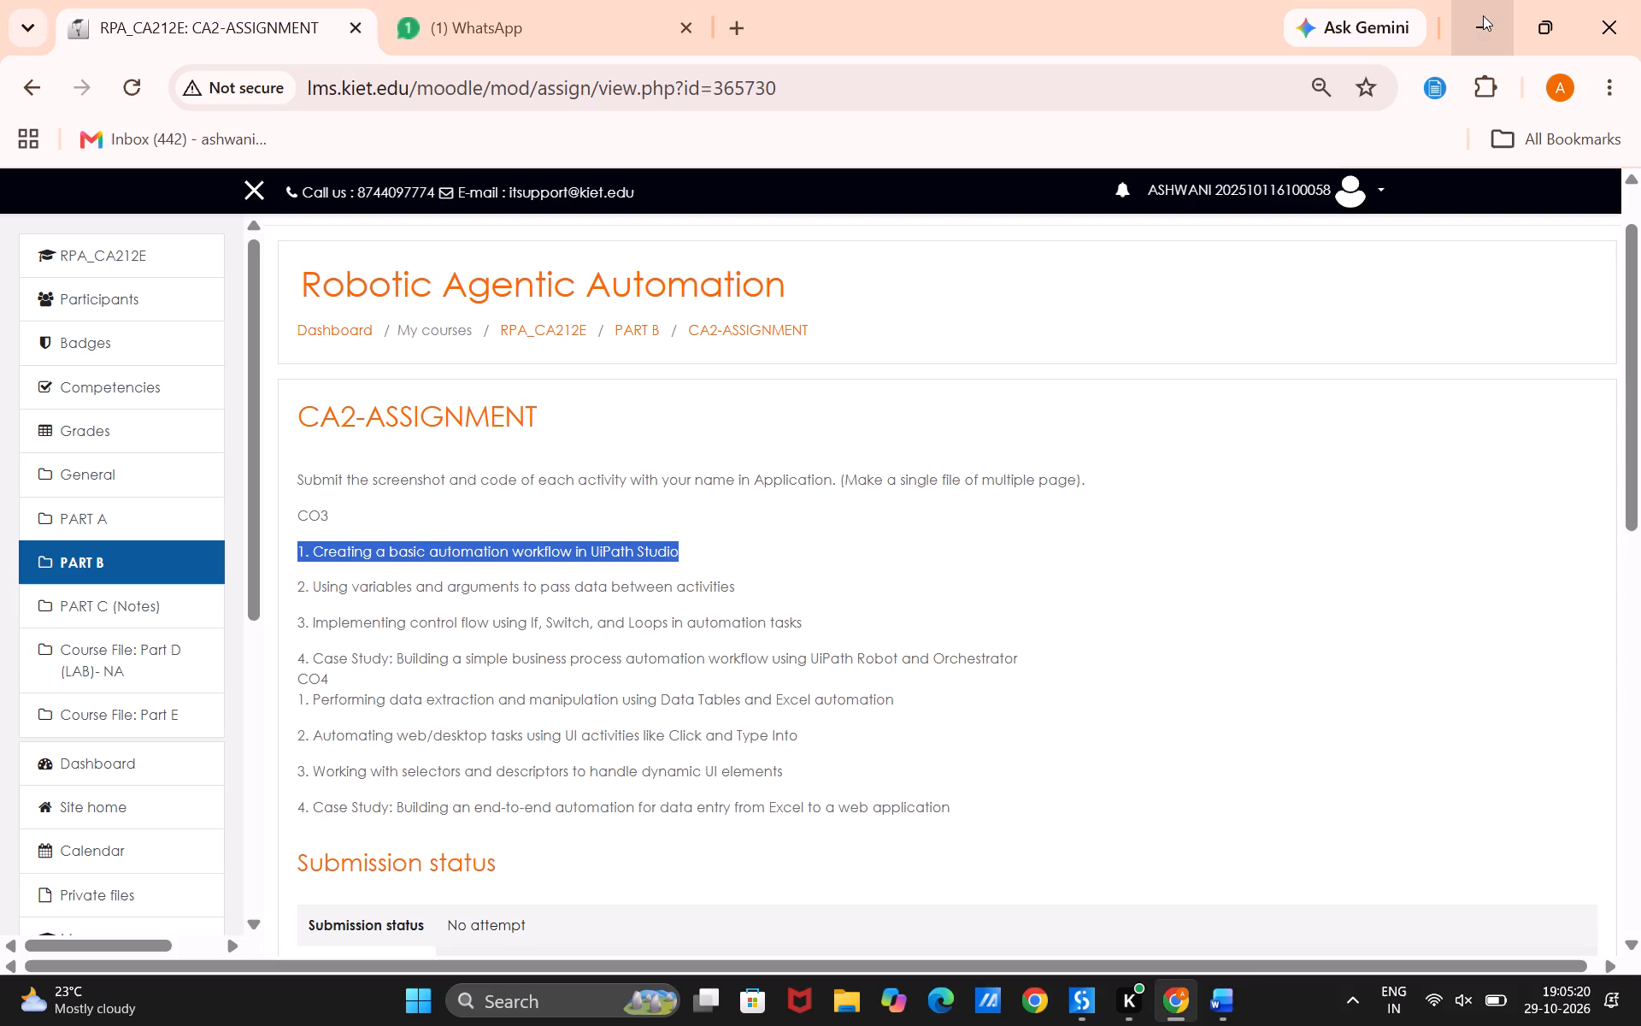
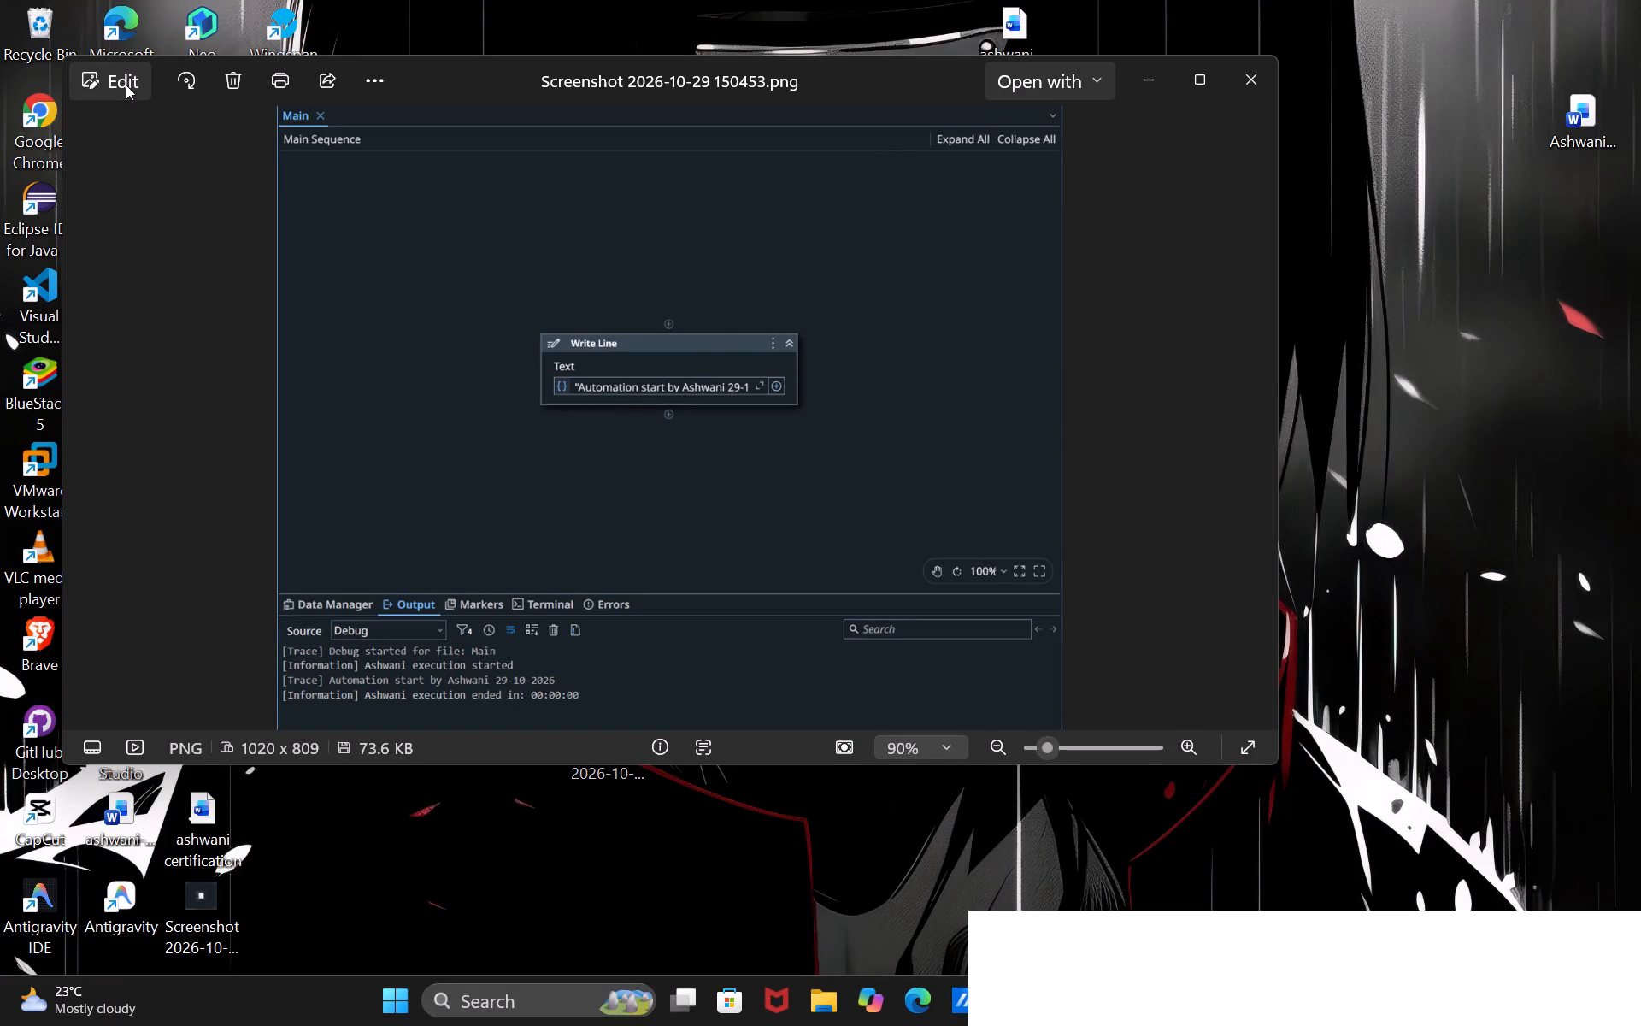
Copy the opened image Screenshot 2026-10-29 150453.png, showing the Write Line workflow and its output, to the clipboard.
click(391, 77)
click(256, 171)
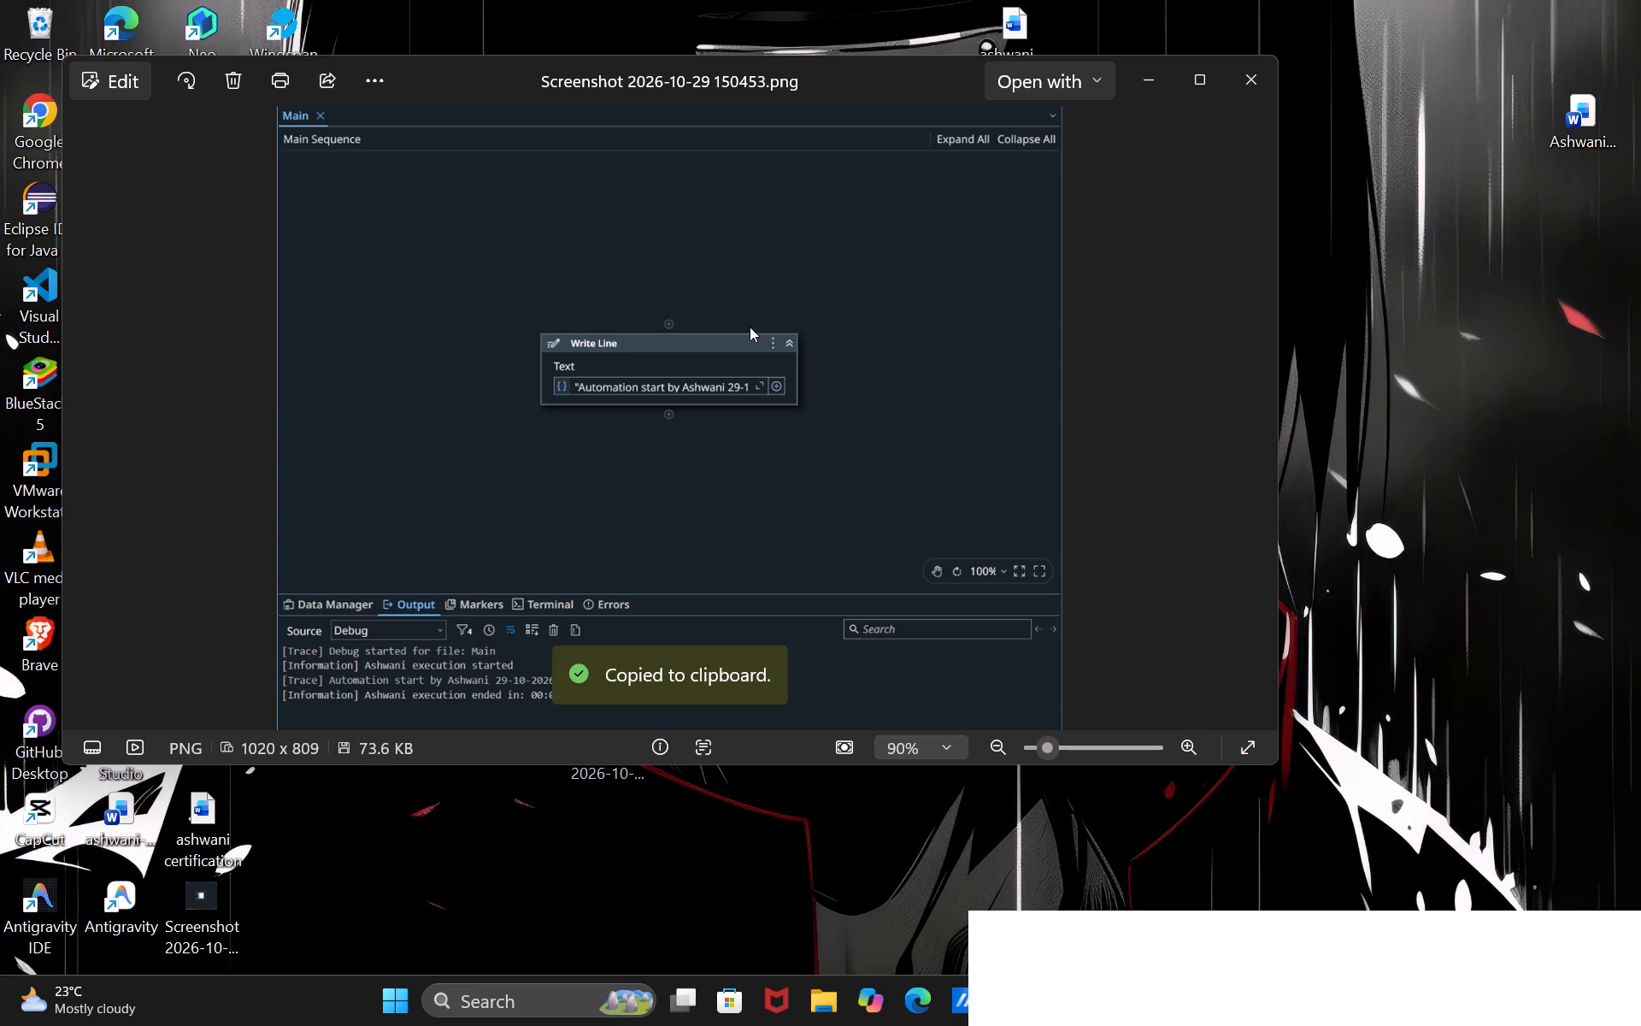
click(903, 937)
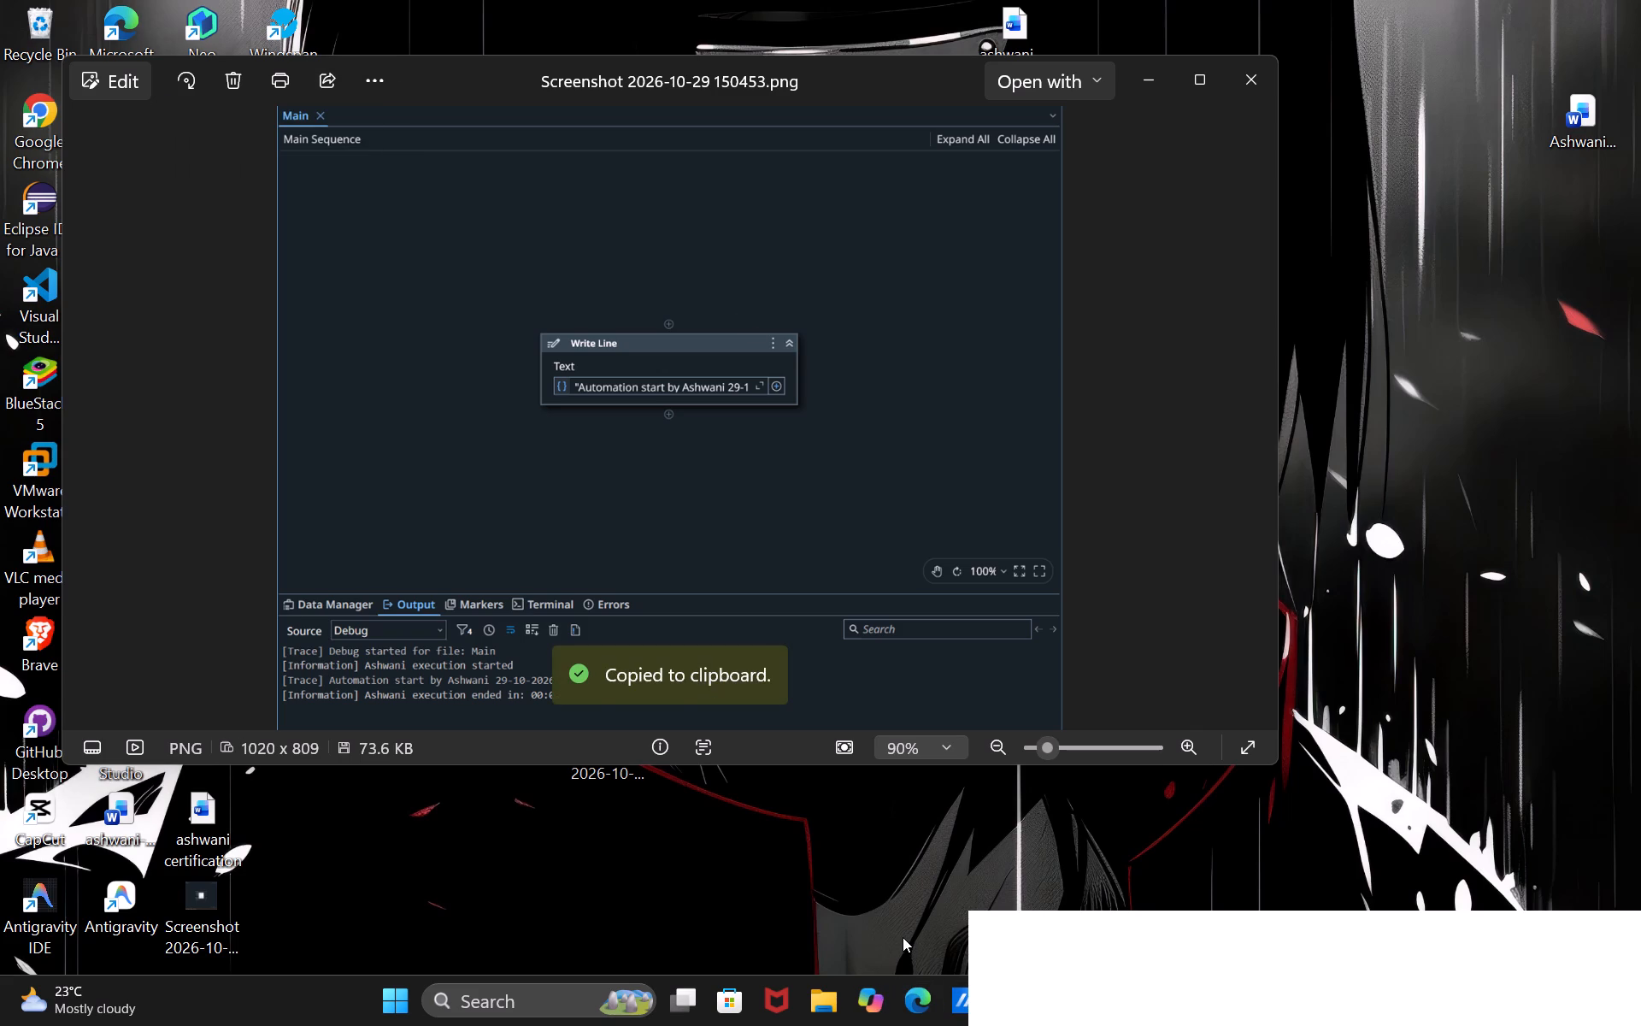
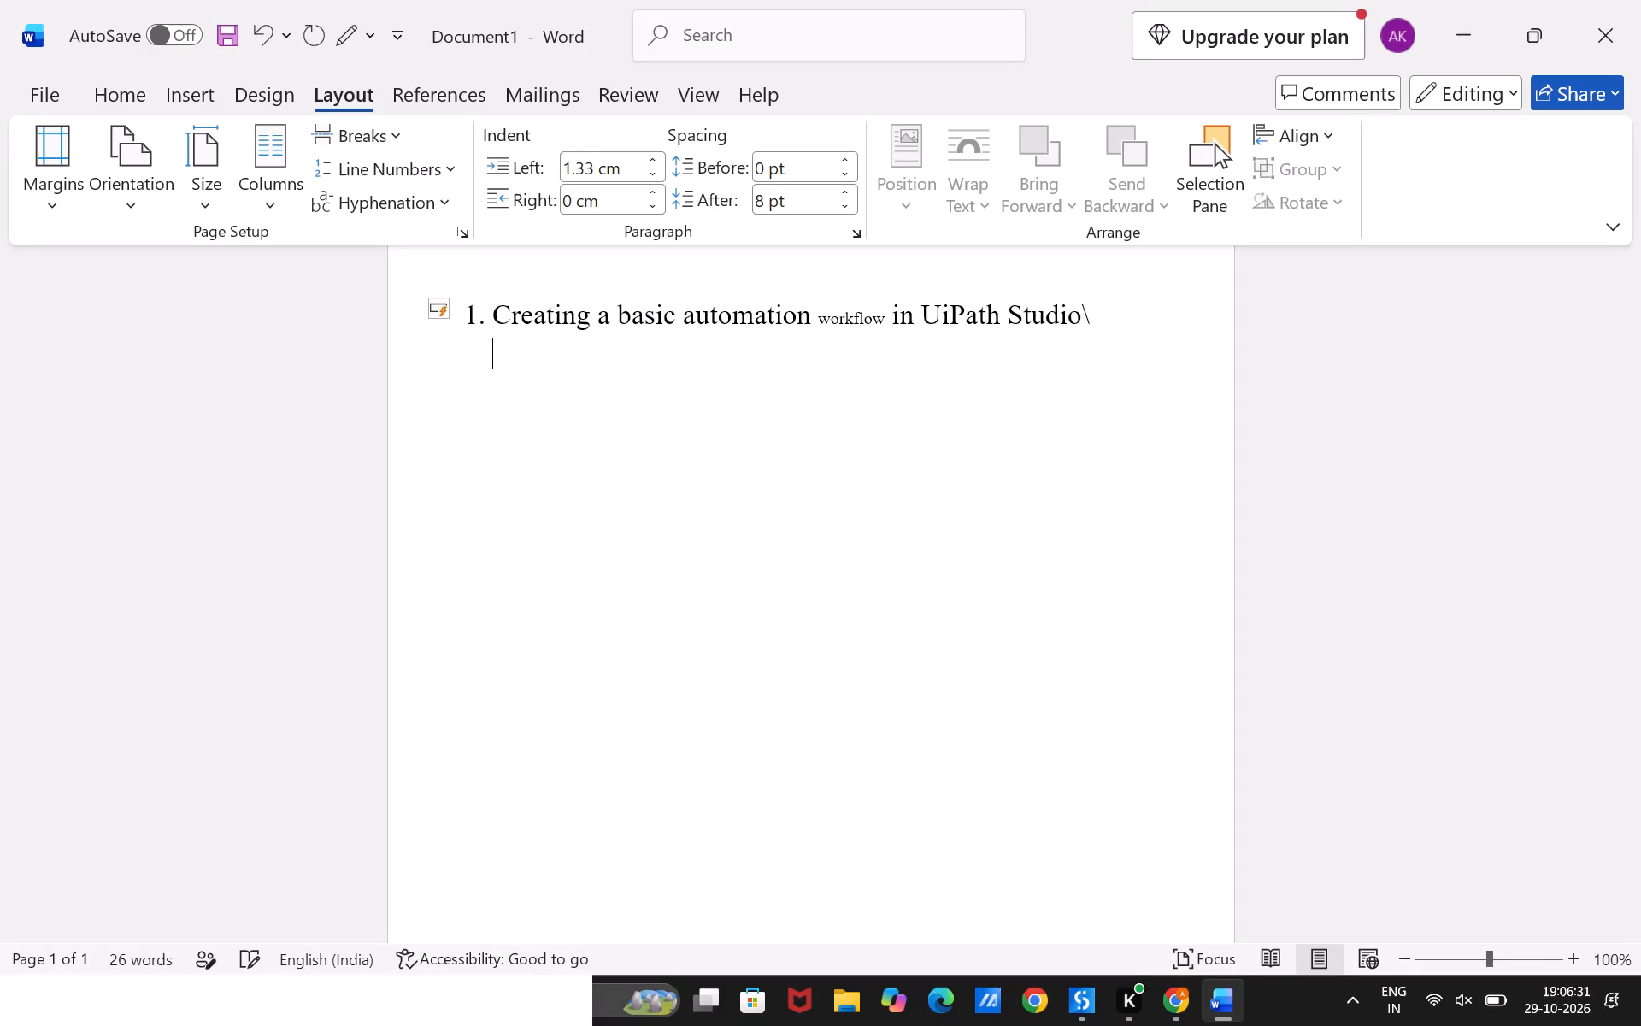
Paste the copied workflow screenshot on the empty line under item 1, "Creating a basic automation workflow in UiPath Studio".
key(ctrl+v)
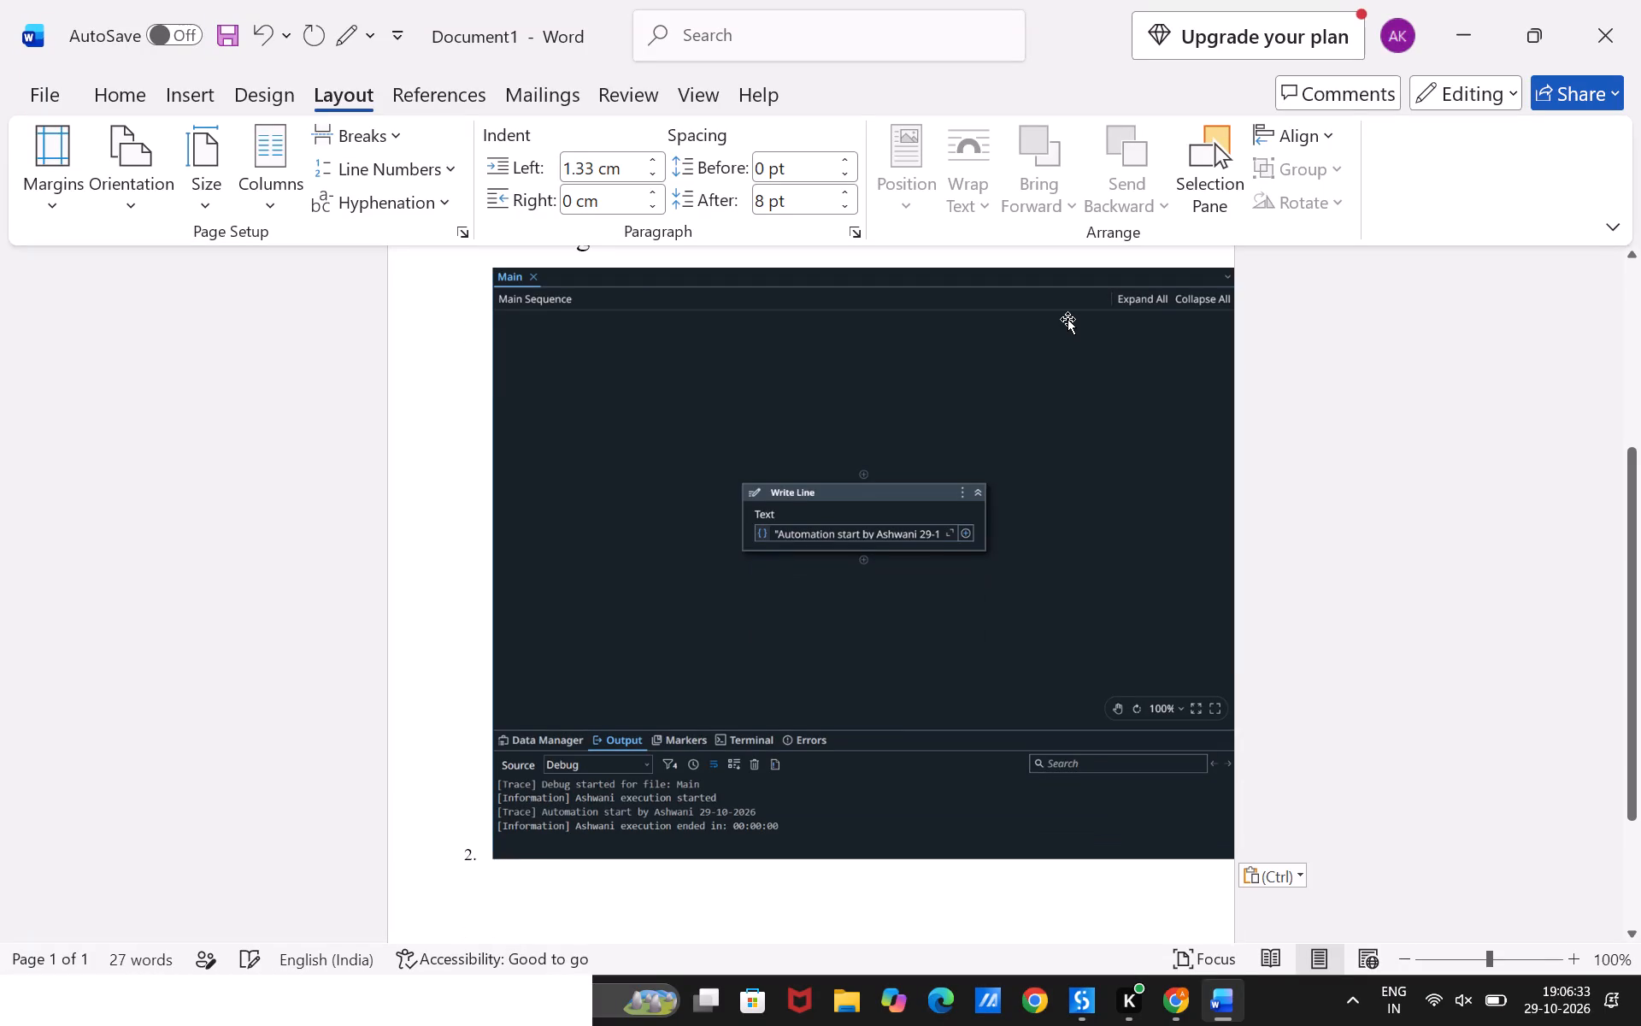
Remove the list number 2 beside the pasted workflow screenshot.
scroll(1068, 319, right, 1)
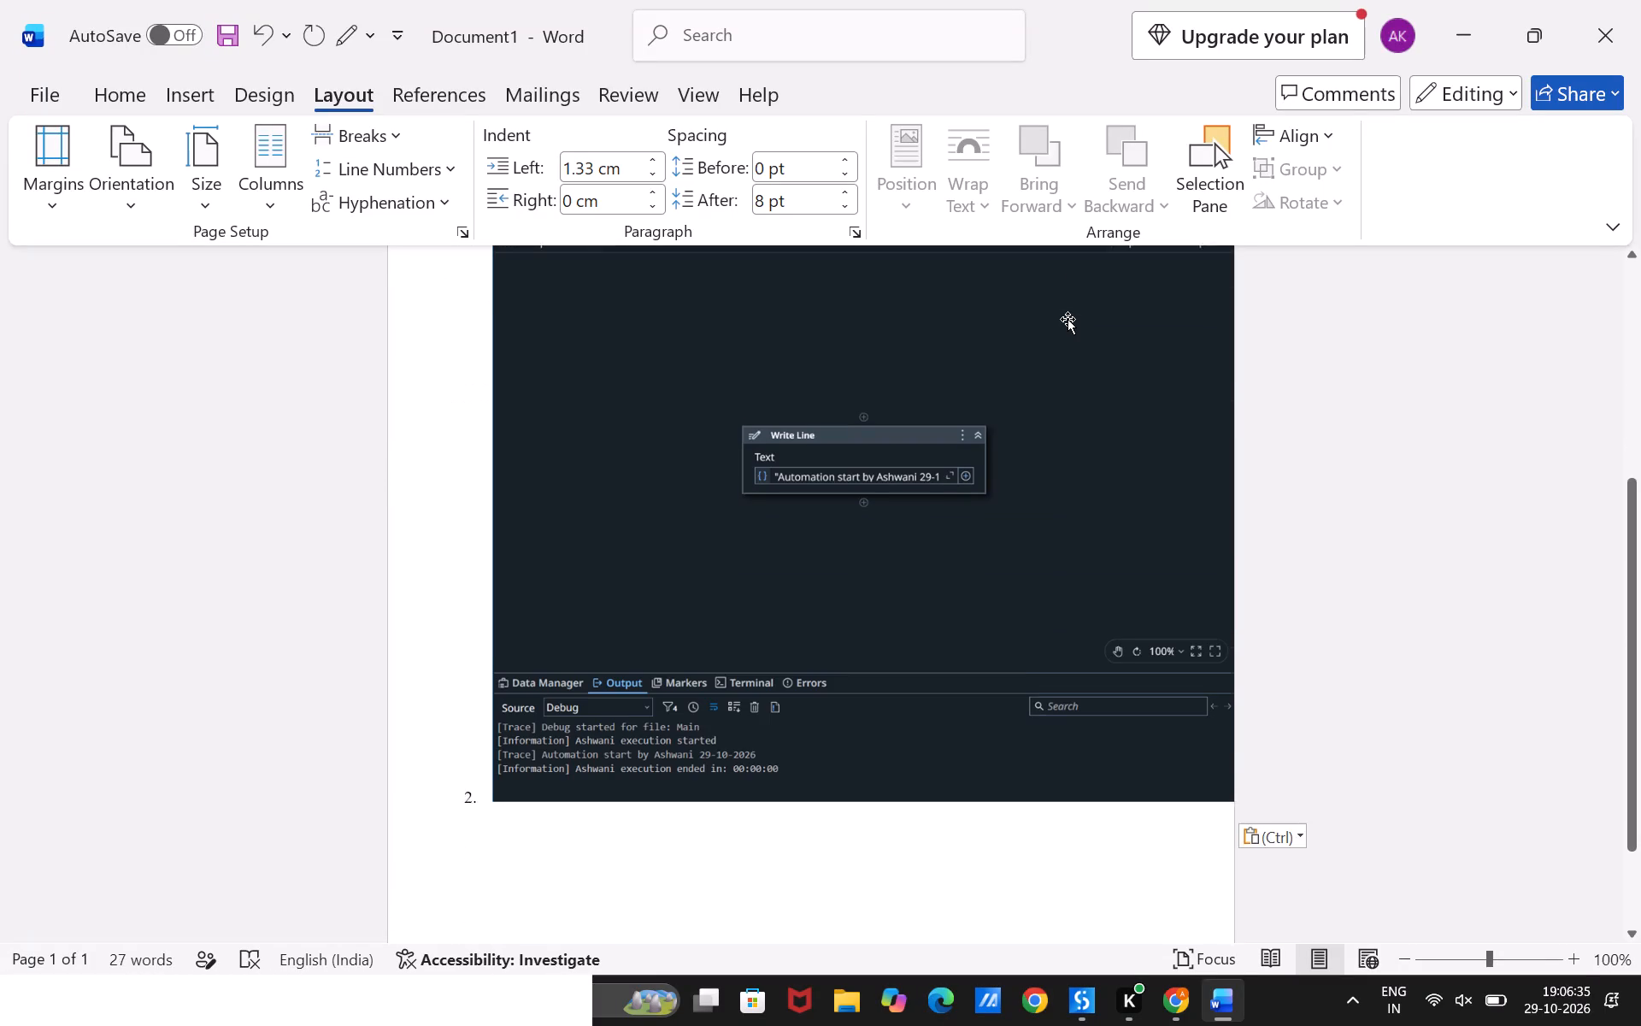
scroll(1068, 319, right, 1)
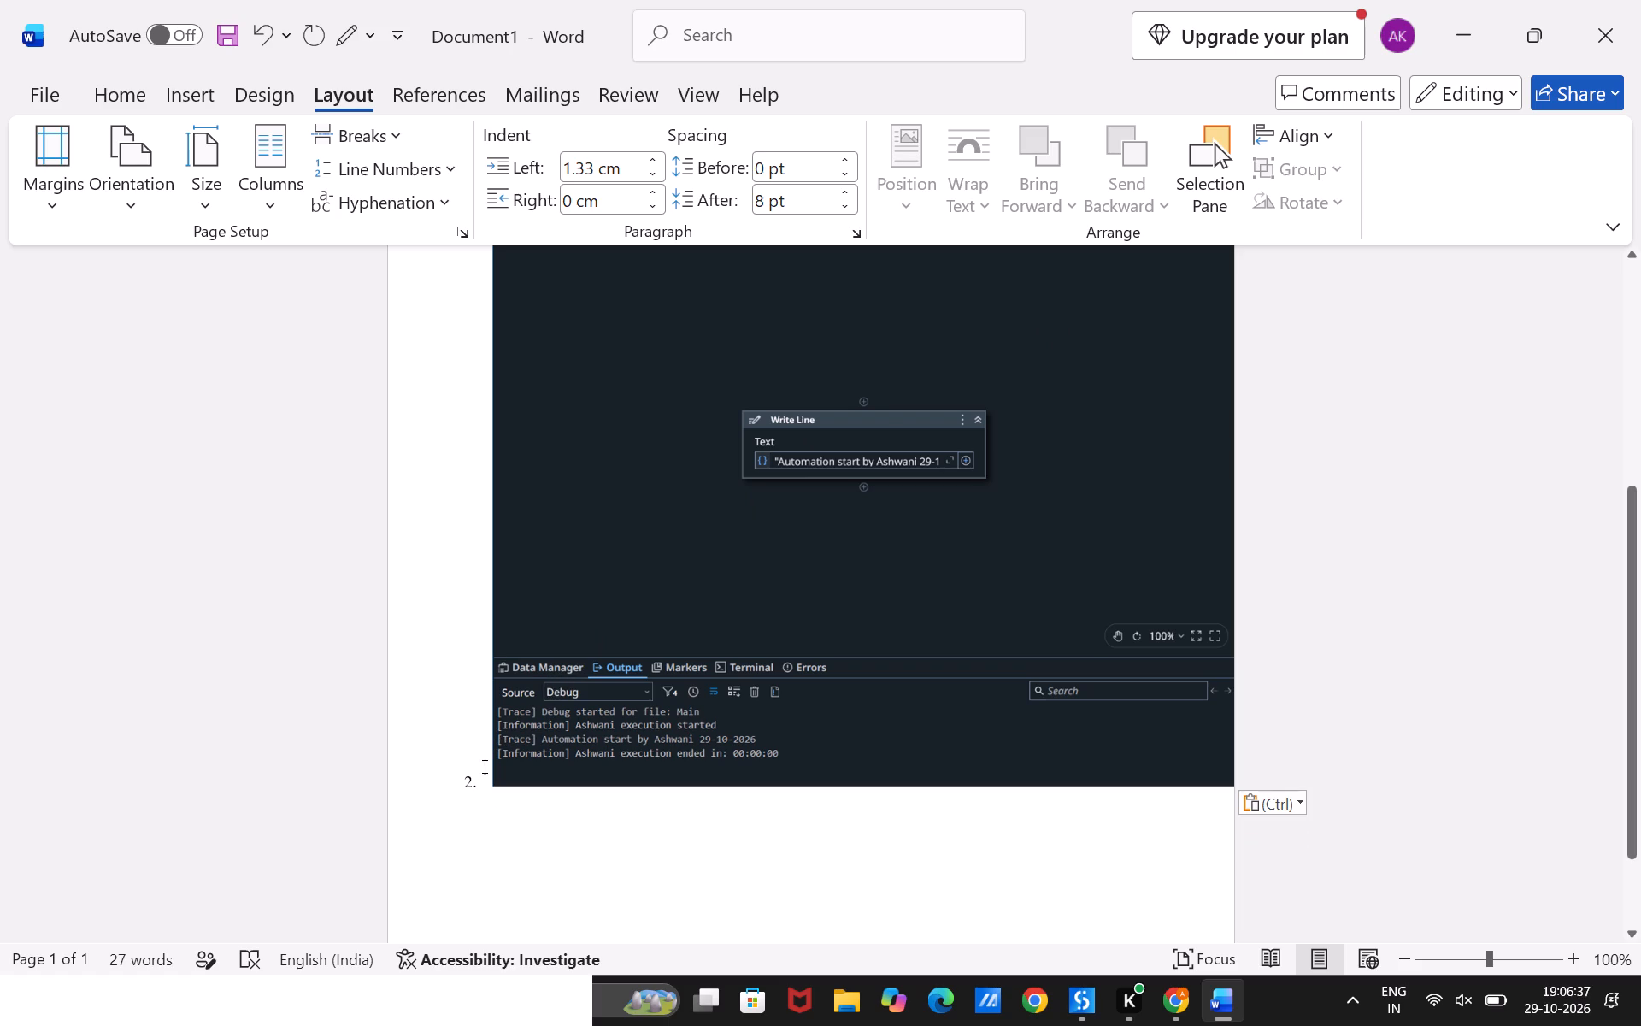
click(476, 782)
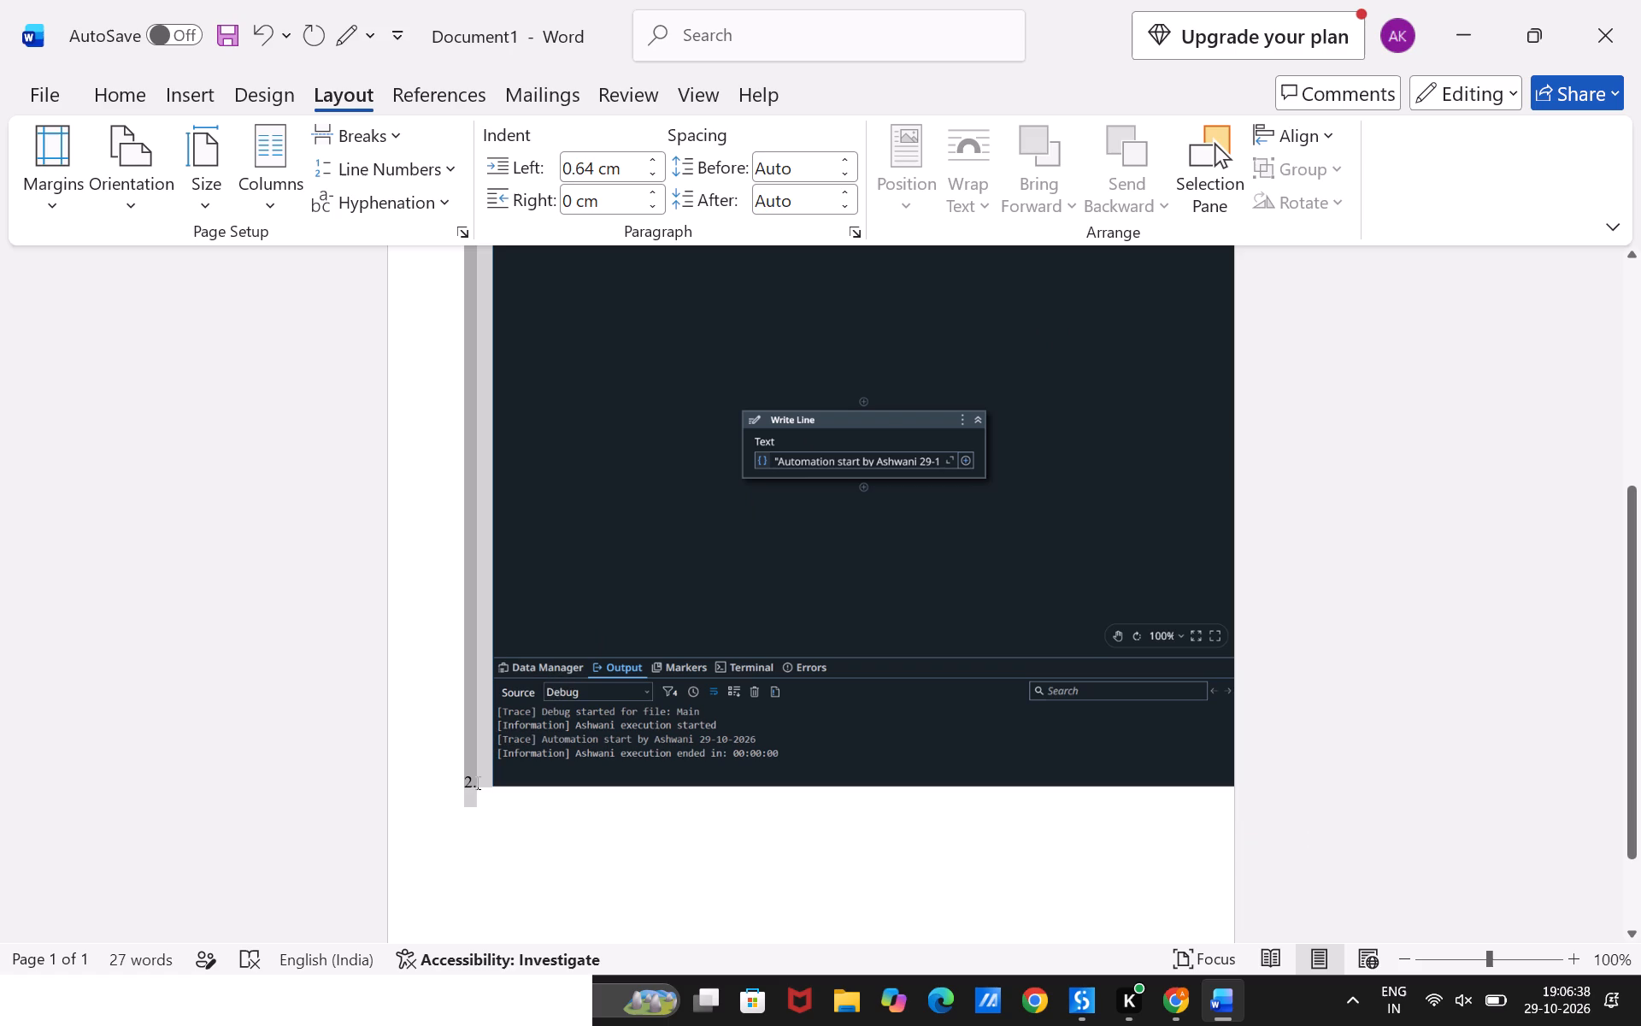
click(476, 782)
key(BackSpace)
Place the text cursor in the blank area below the workflow screenshot.
scroll(476, 782, up, 4)
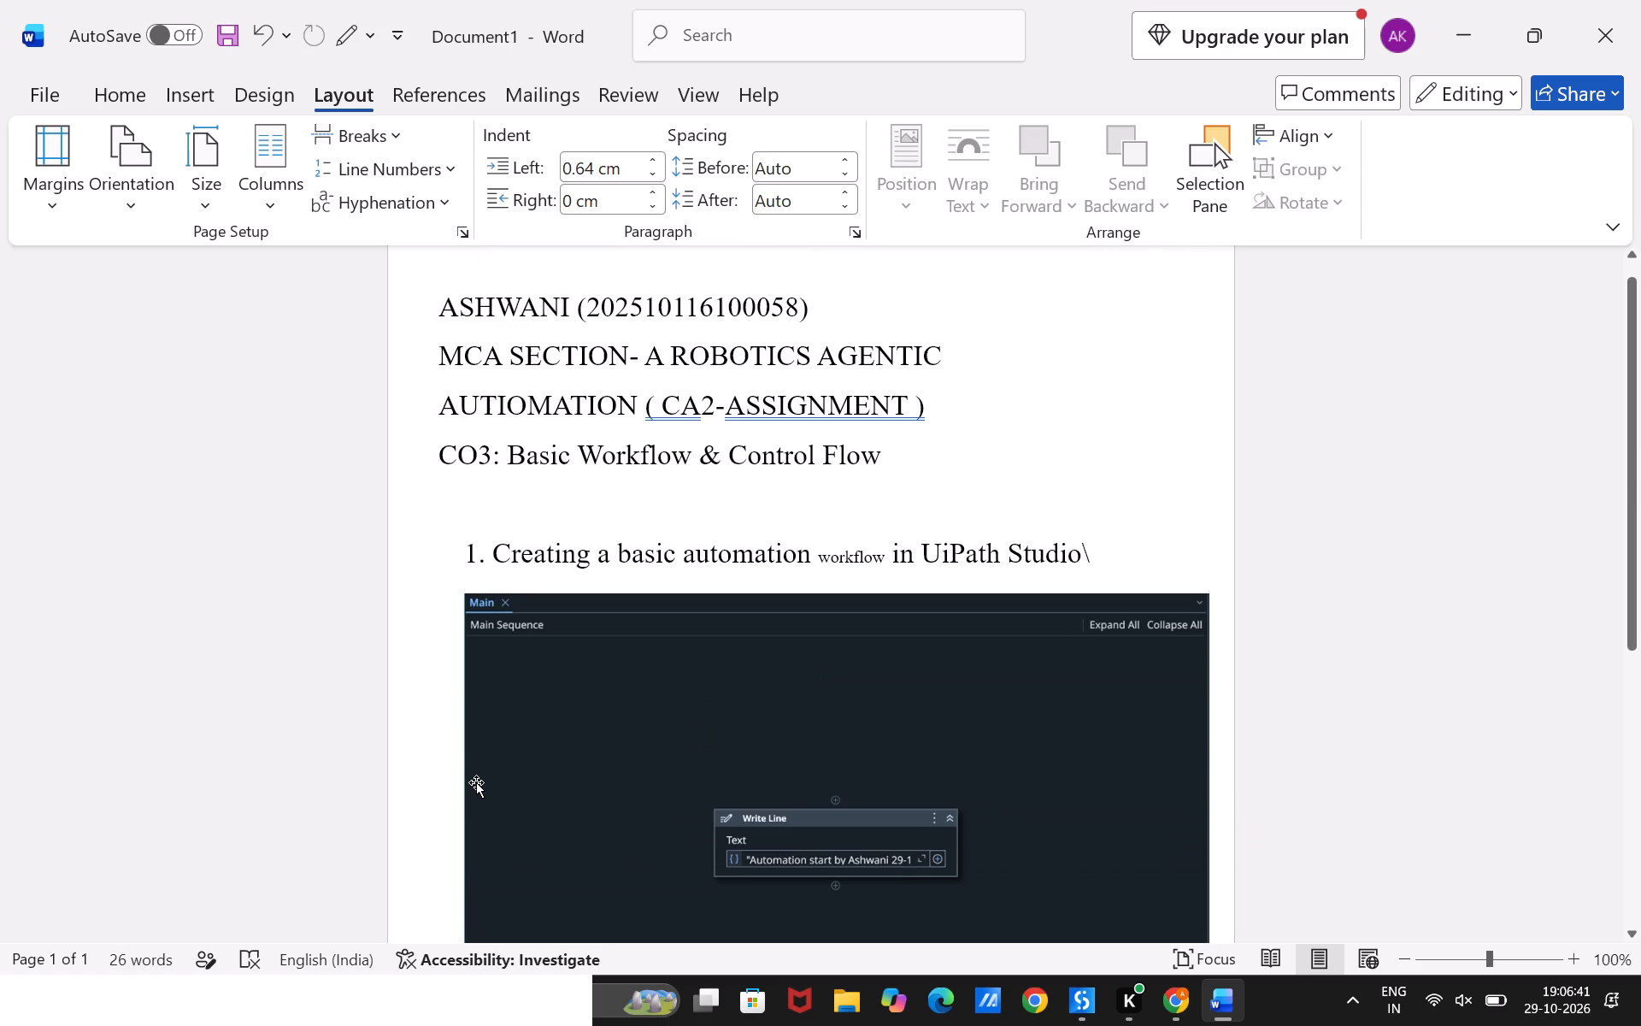
scroll(476, 782, down, 3)
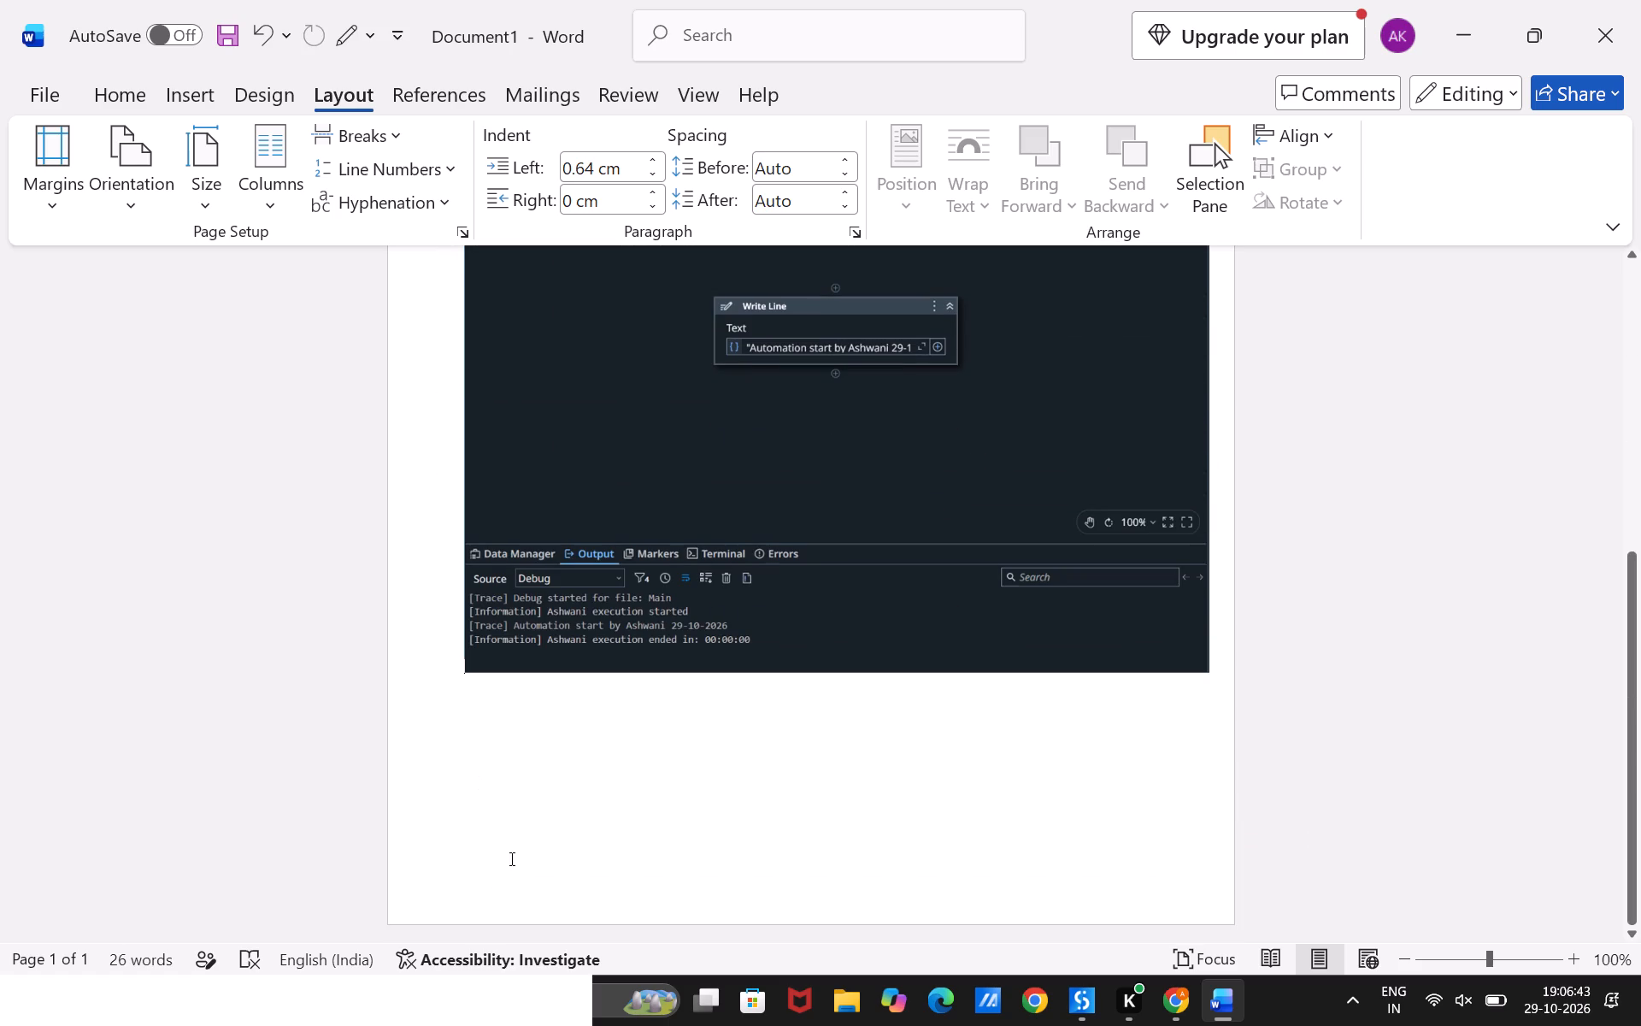
scroll(510, 861, down, 2)
click(510, 852)
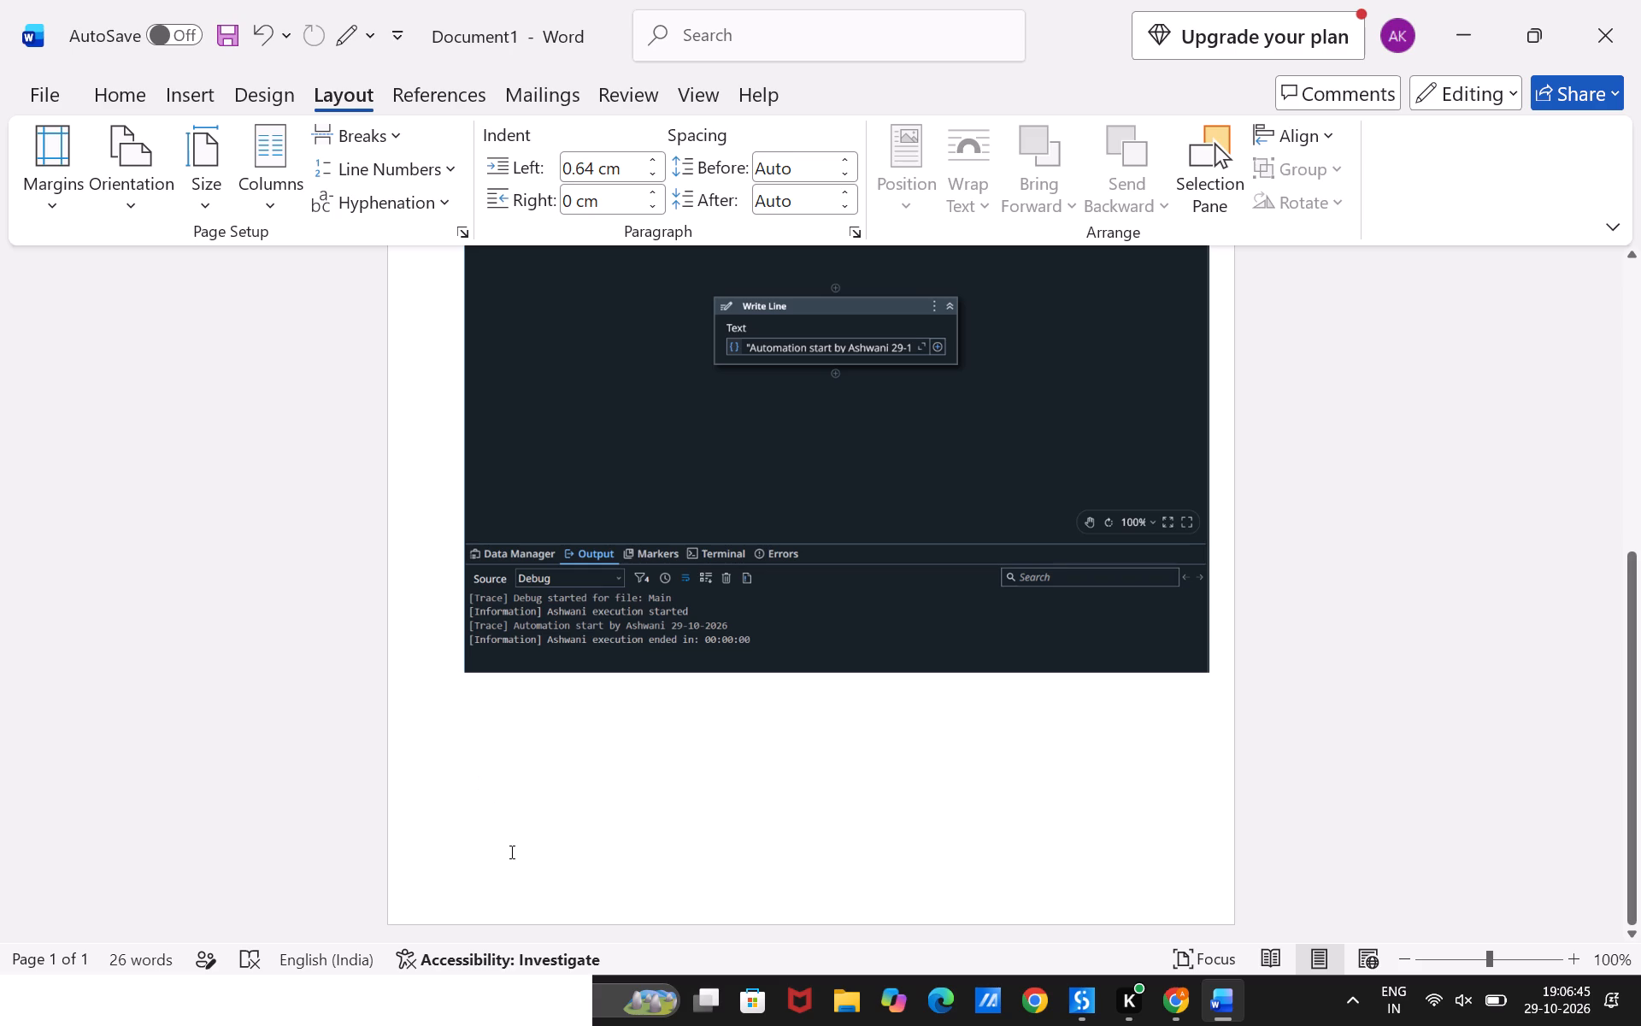
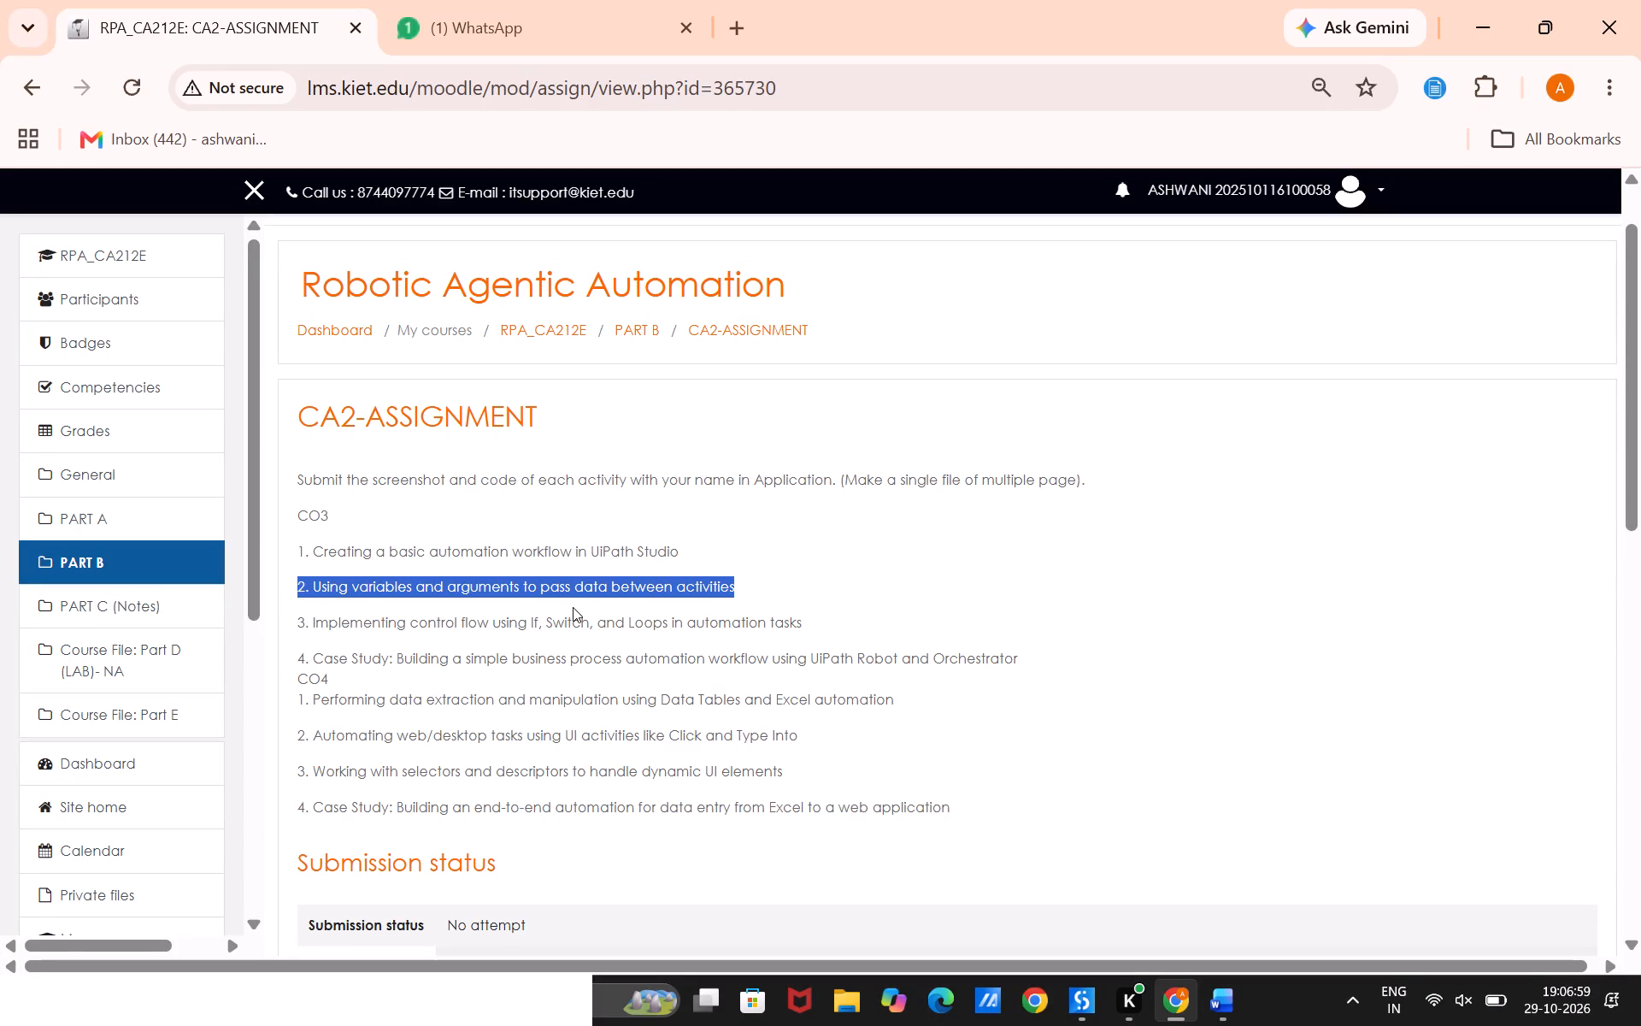
Copy item 2, "Using variables and arguments to pass data between activities", from the assignment page into the Word document below the workflow screenshot.
click(732, 593)
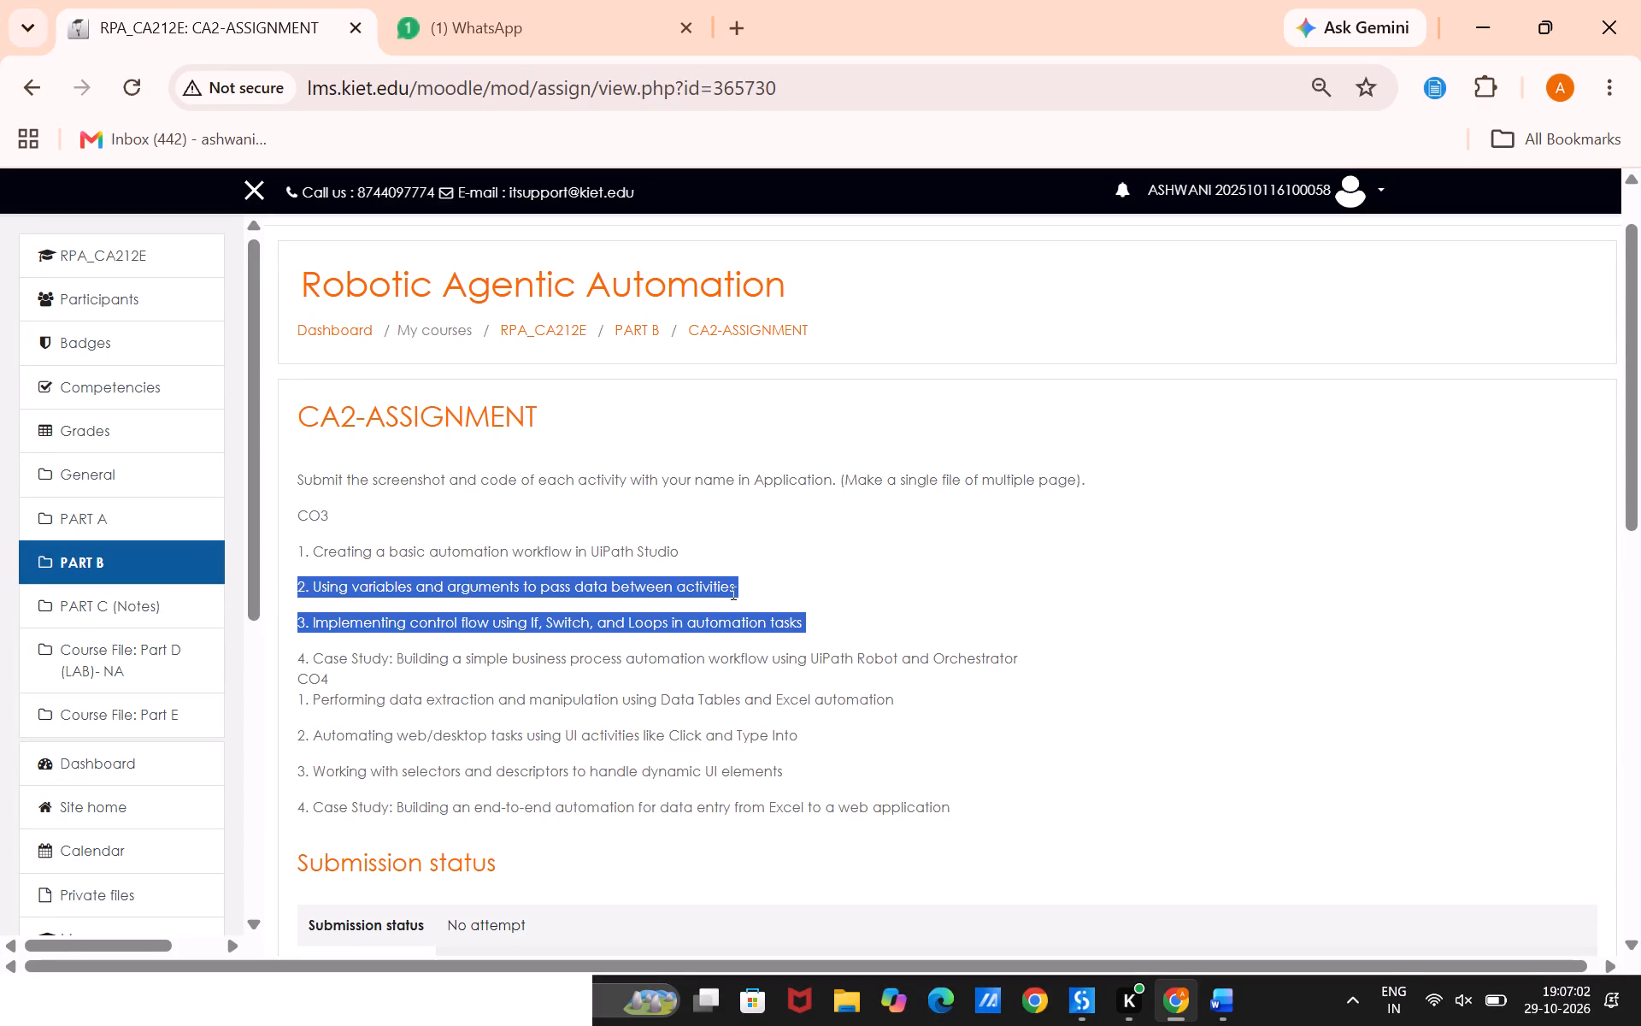
double_click(738, 592)
drag(738, 592, 557, 580)
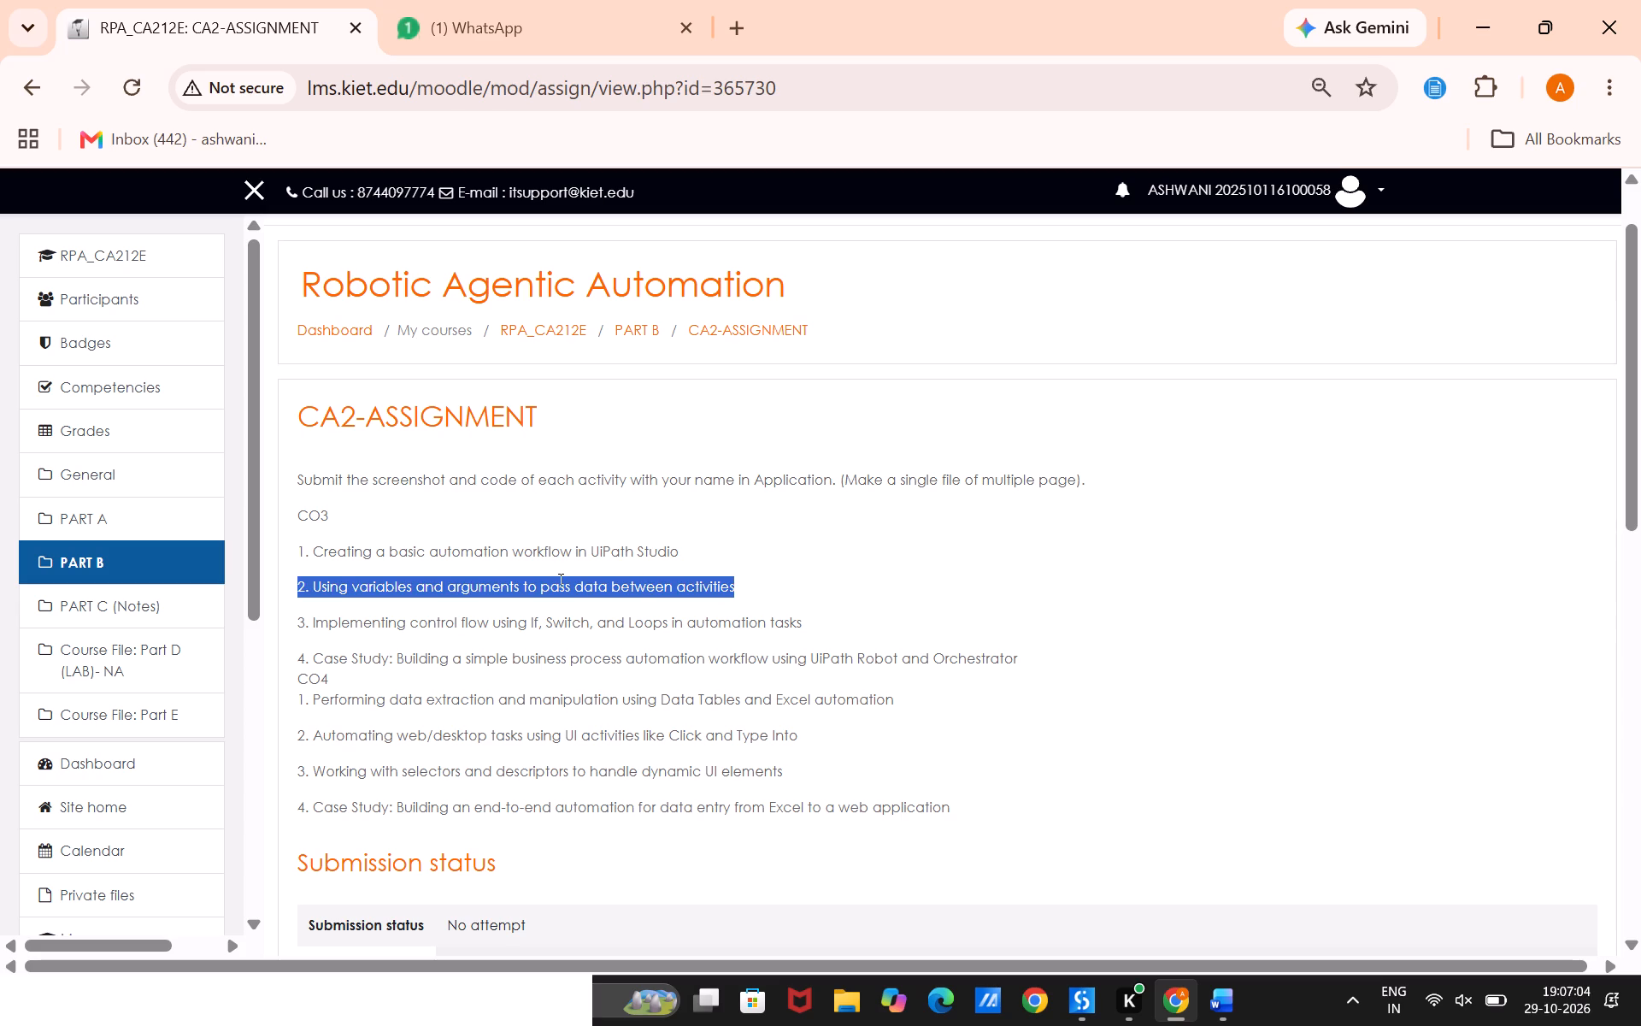
drag(557, 580, 438, 582)
key(ctrl+c)
click(1209, 1001)
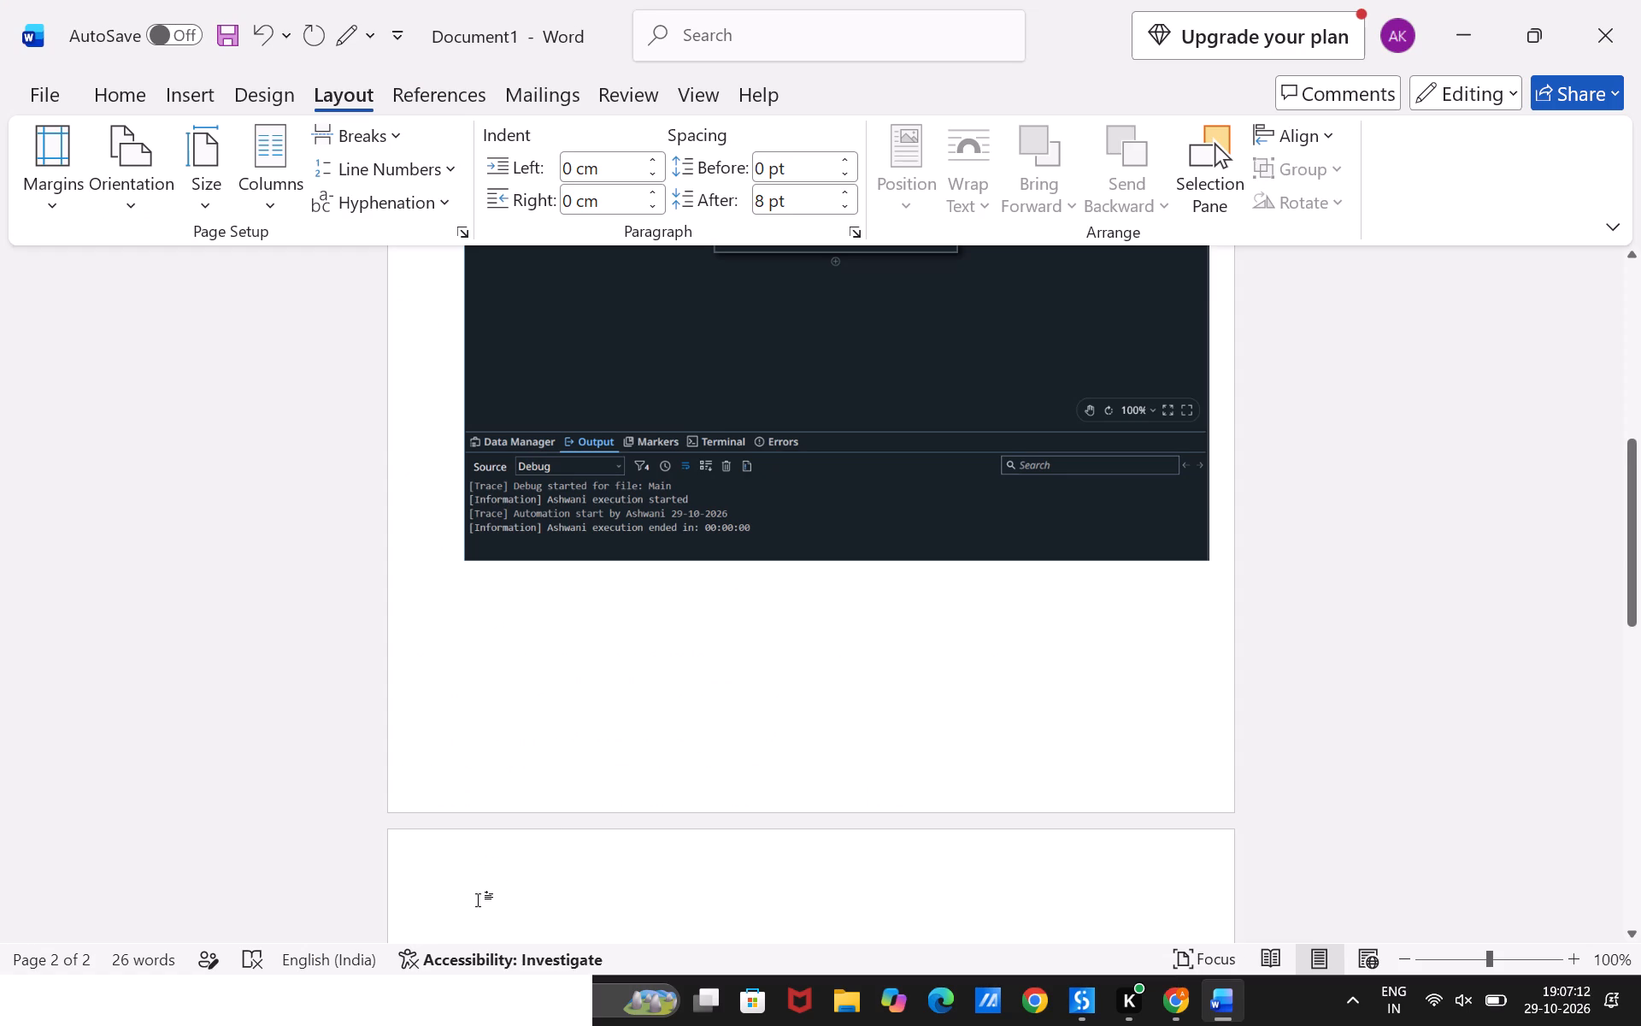
key(ctrl+v)
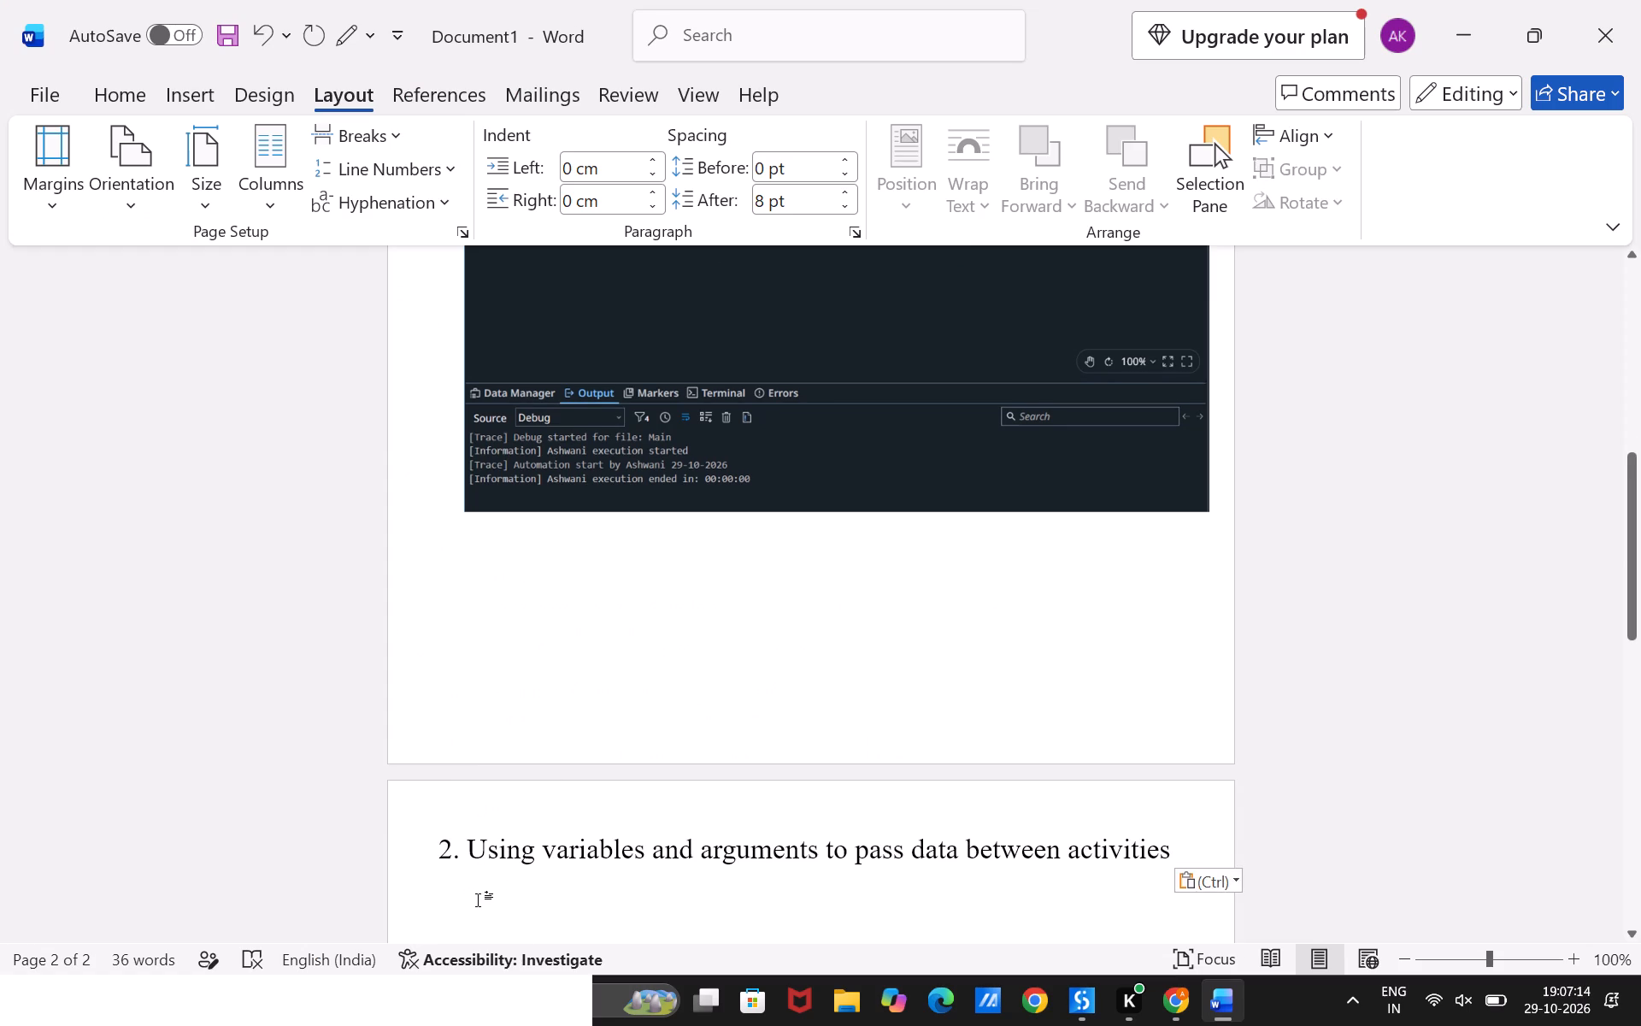
Set the font size of the pasted item 2 line to 12.
click(140, 98)
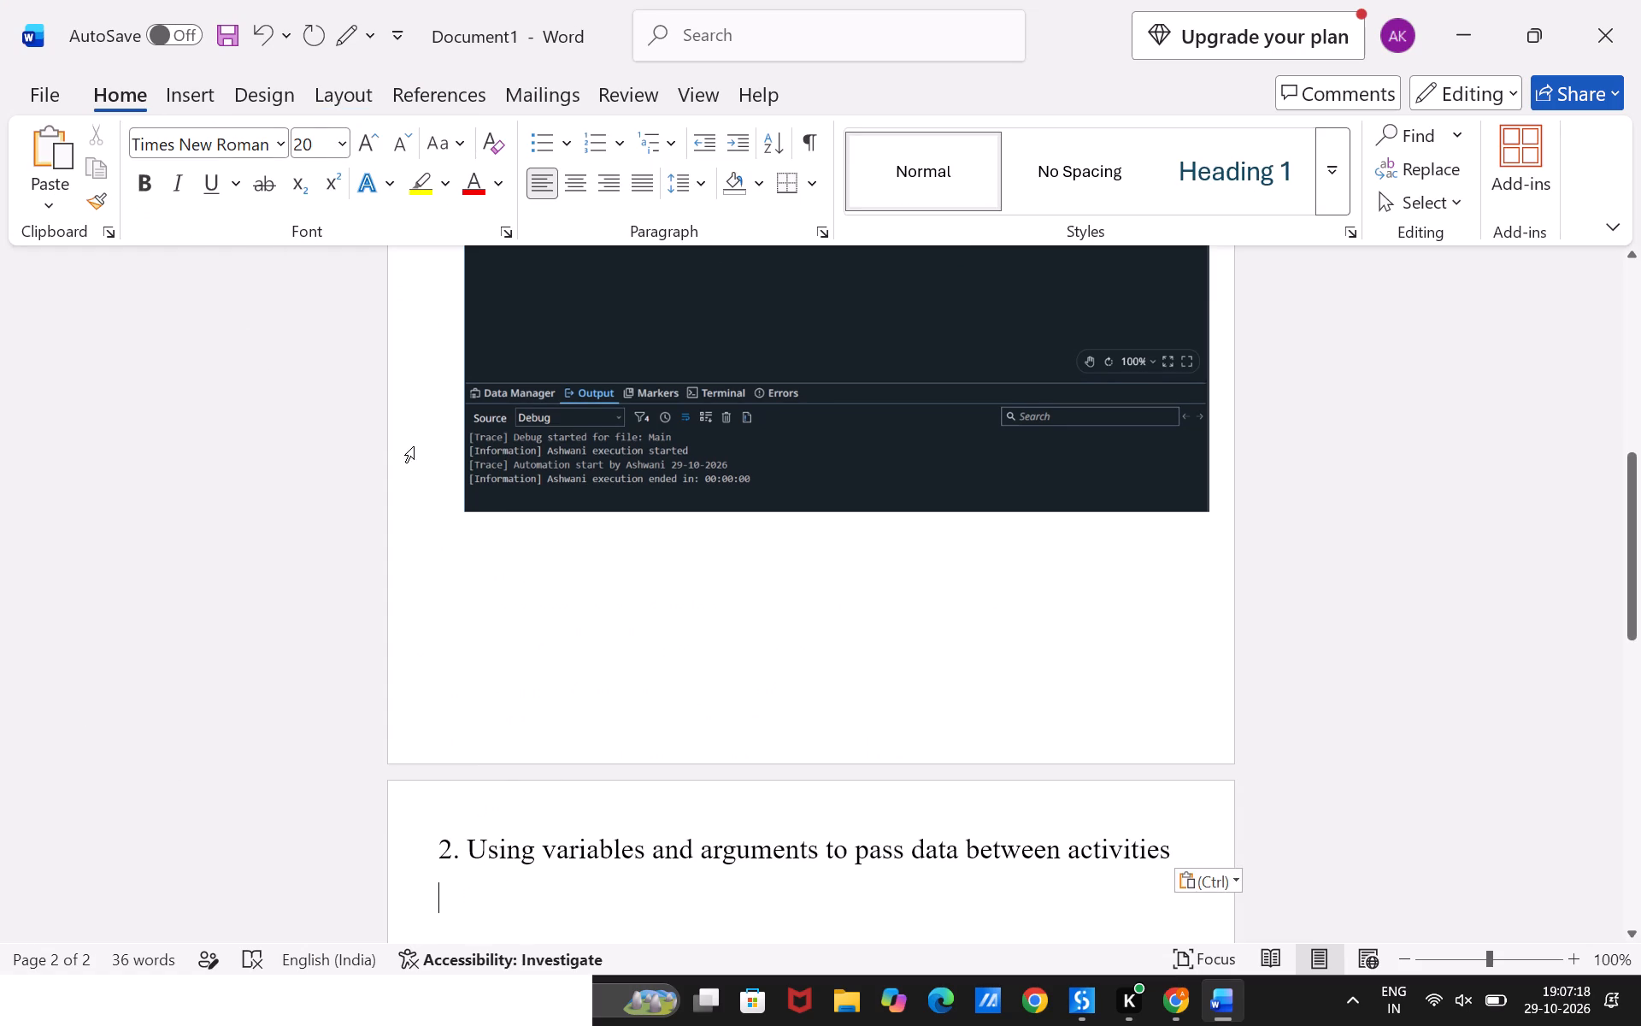
click(503, 846)
drag(437, 844, 905, 882)
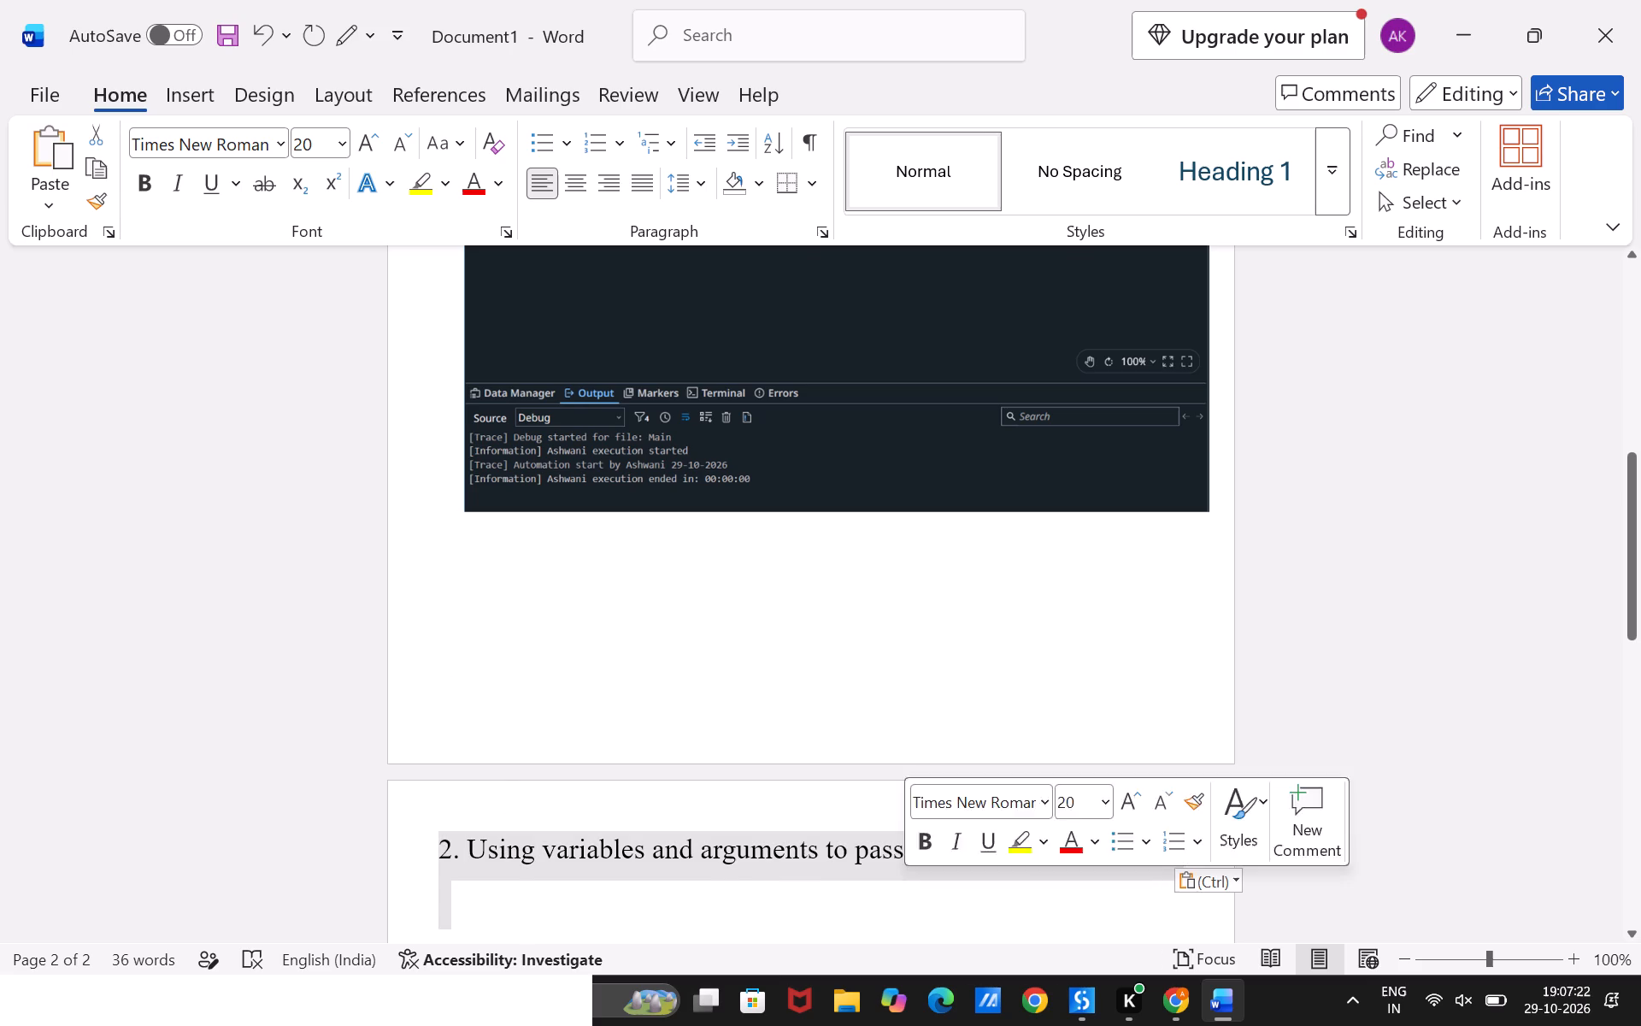
click(339, 129)
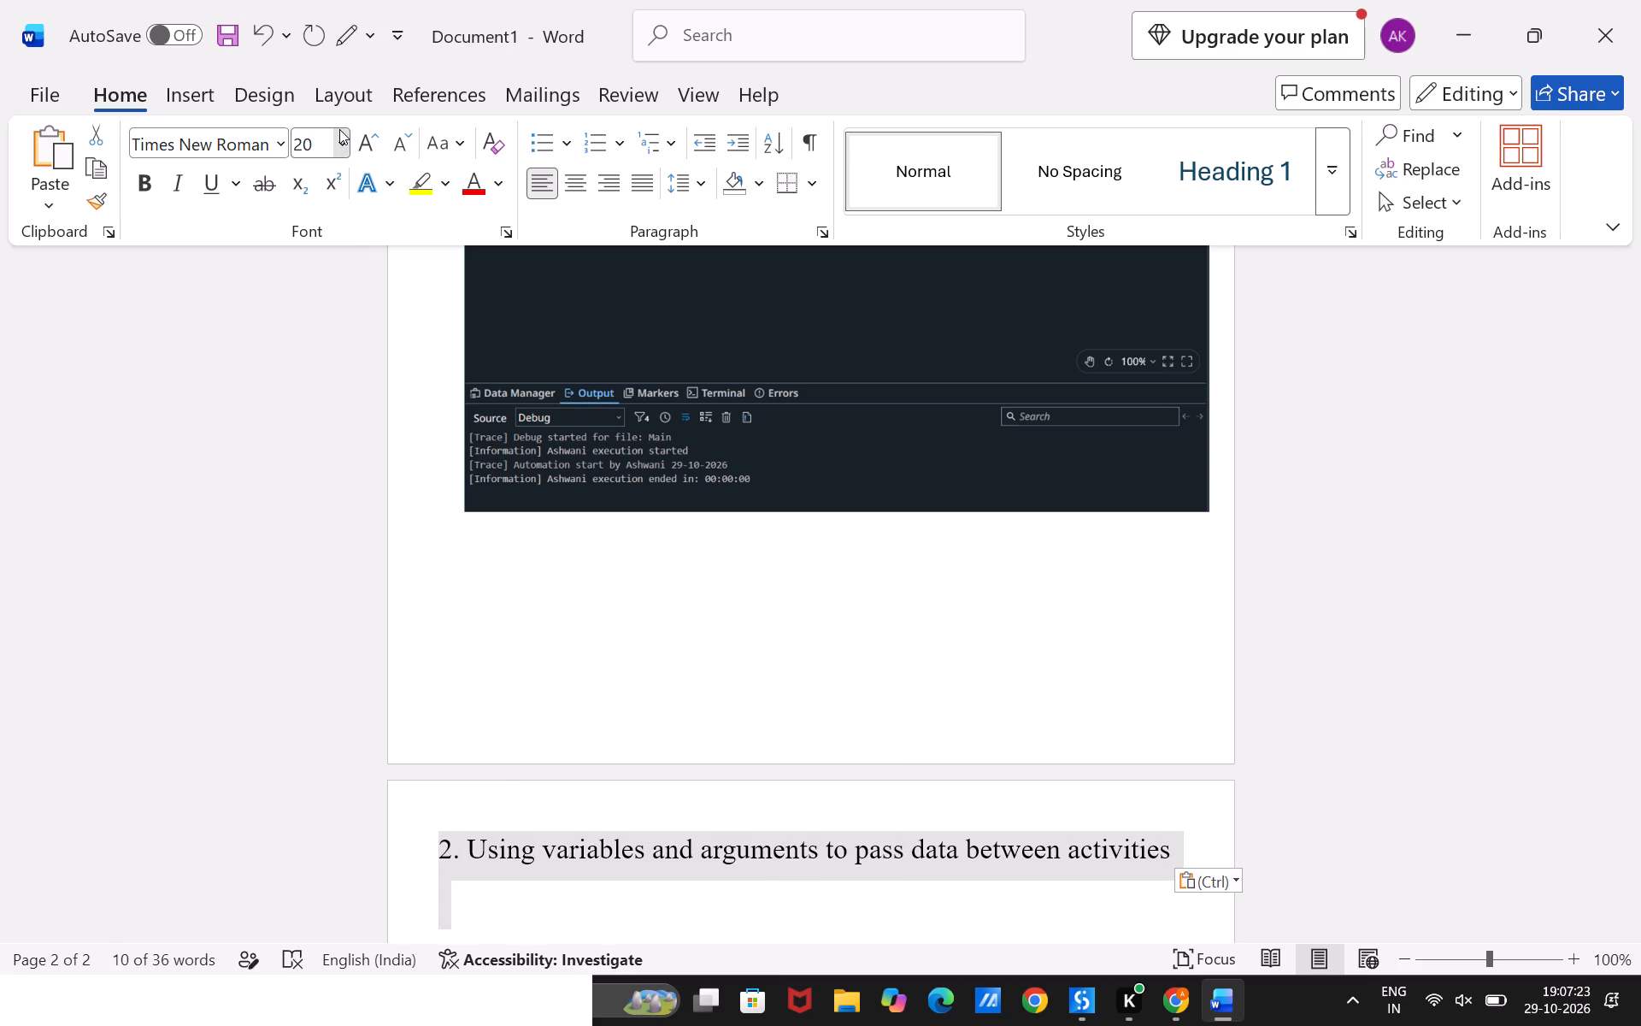
click(304, 314)
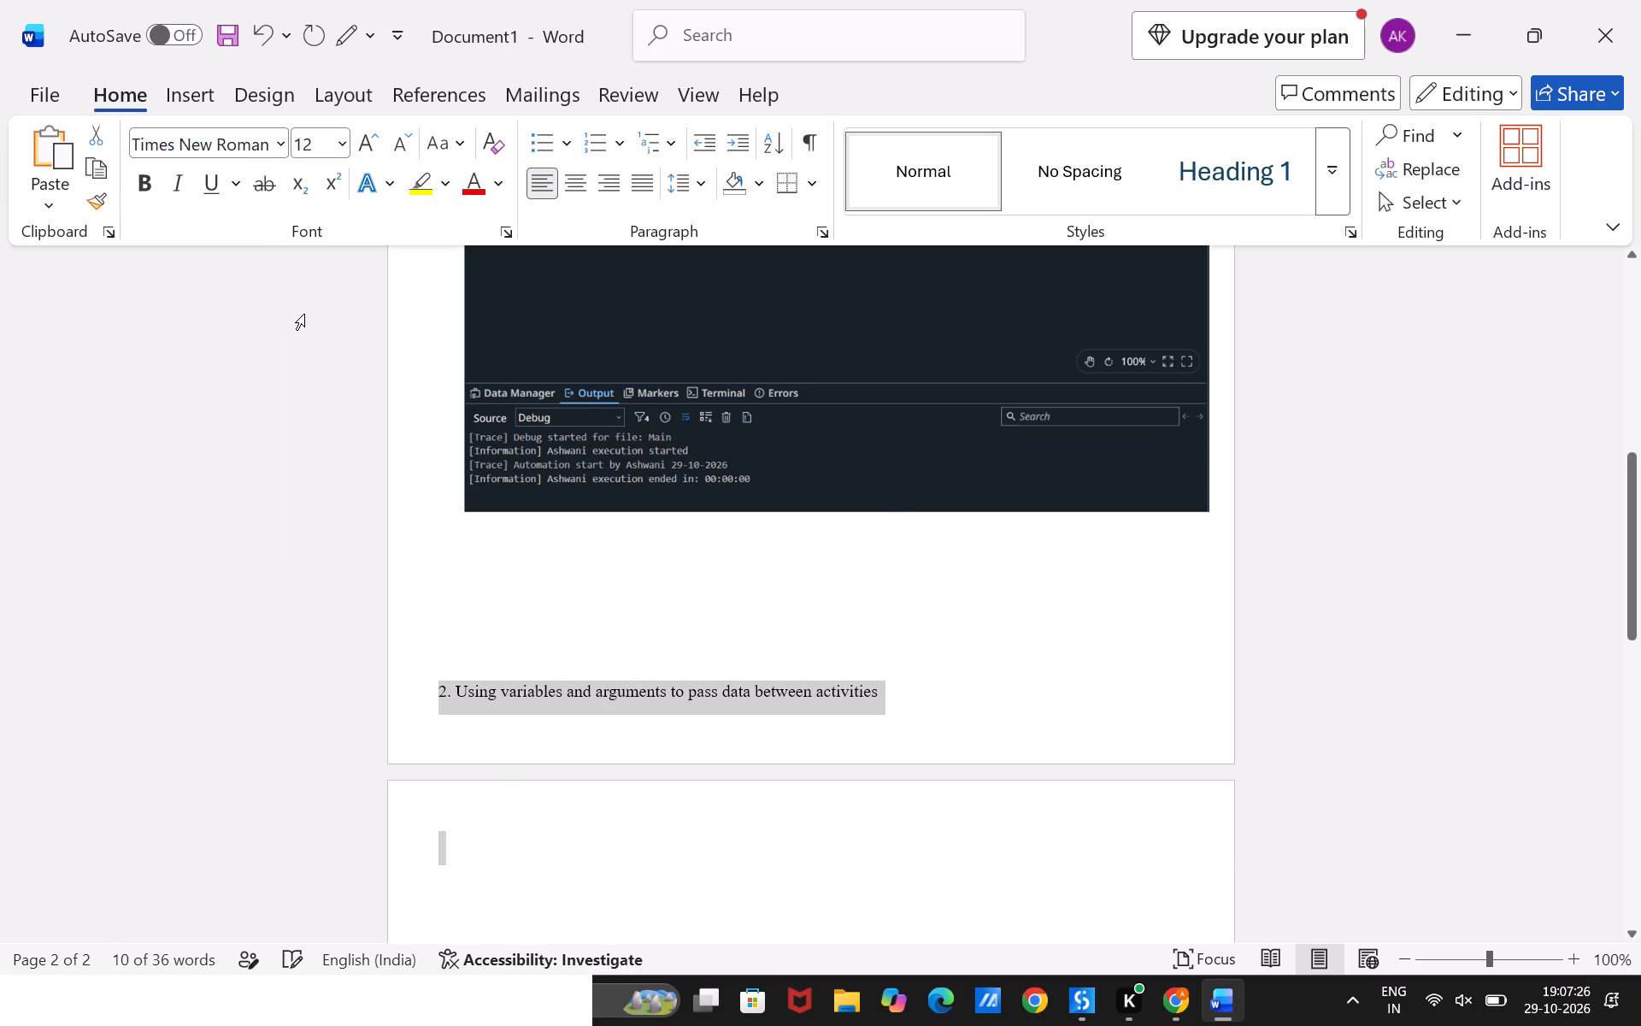
Insert a line break before item 2 so that it starts on the following page.
click(438, 692)
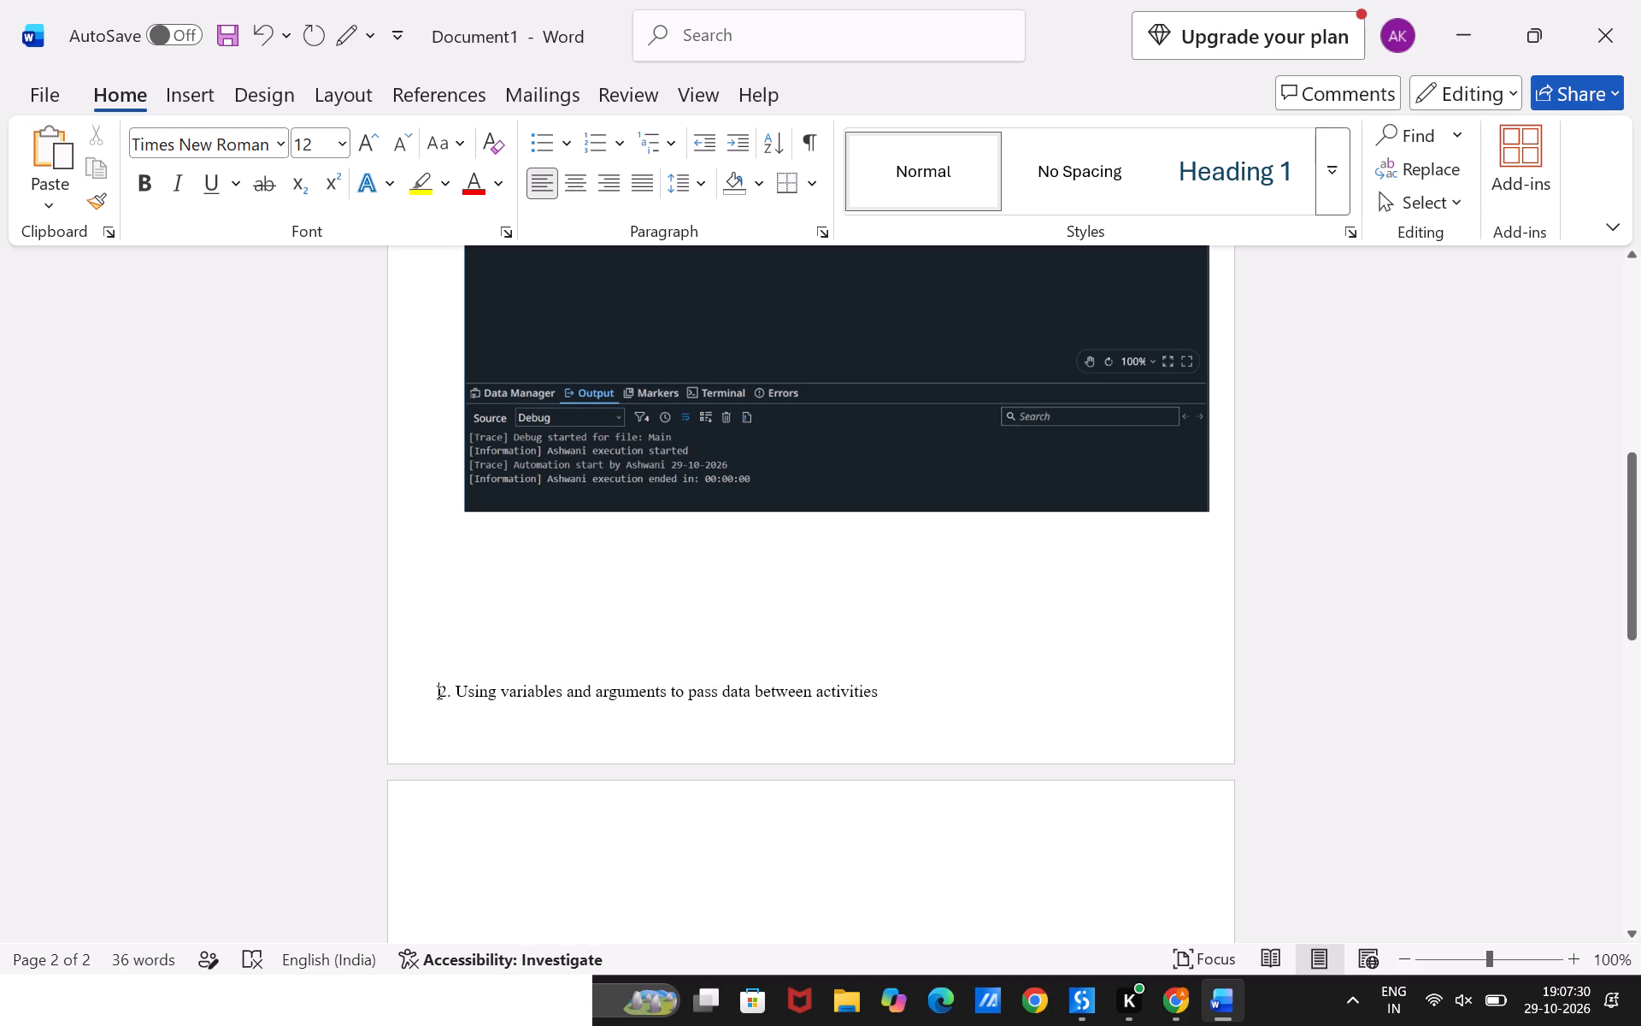
key(Return)
scroll(694, 638, down, 1)
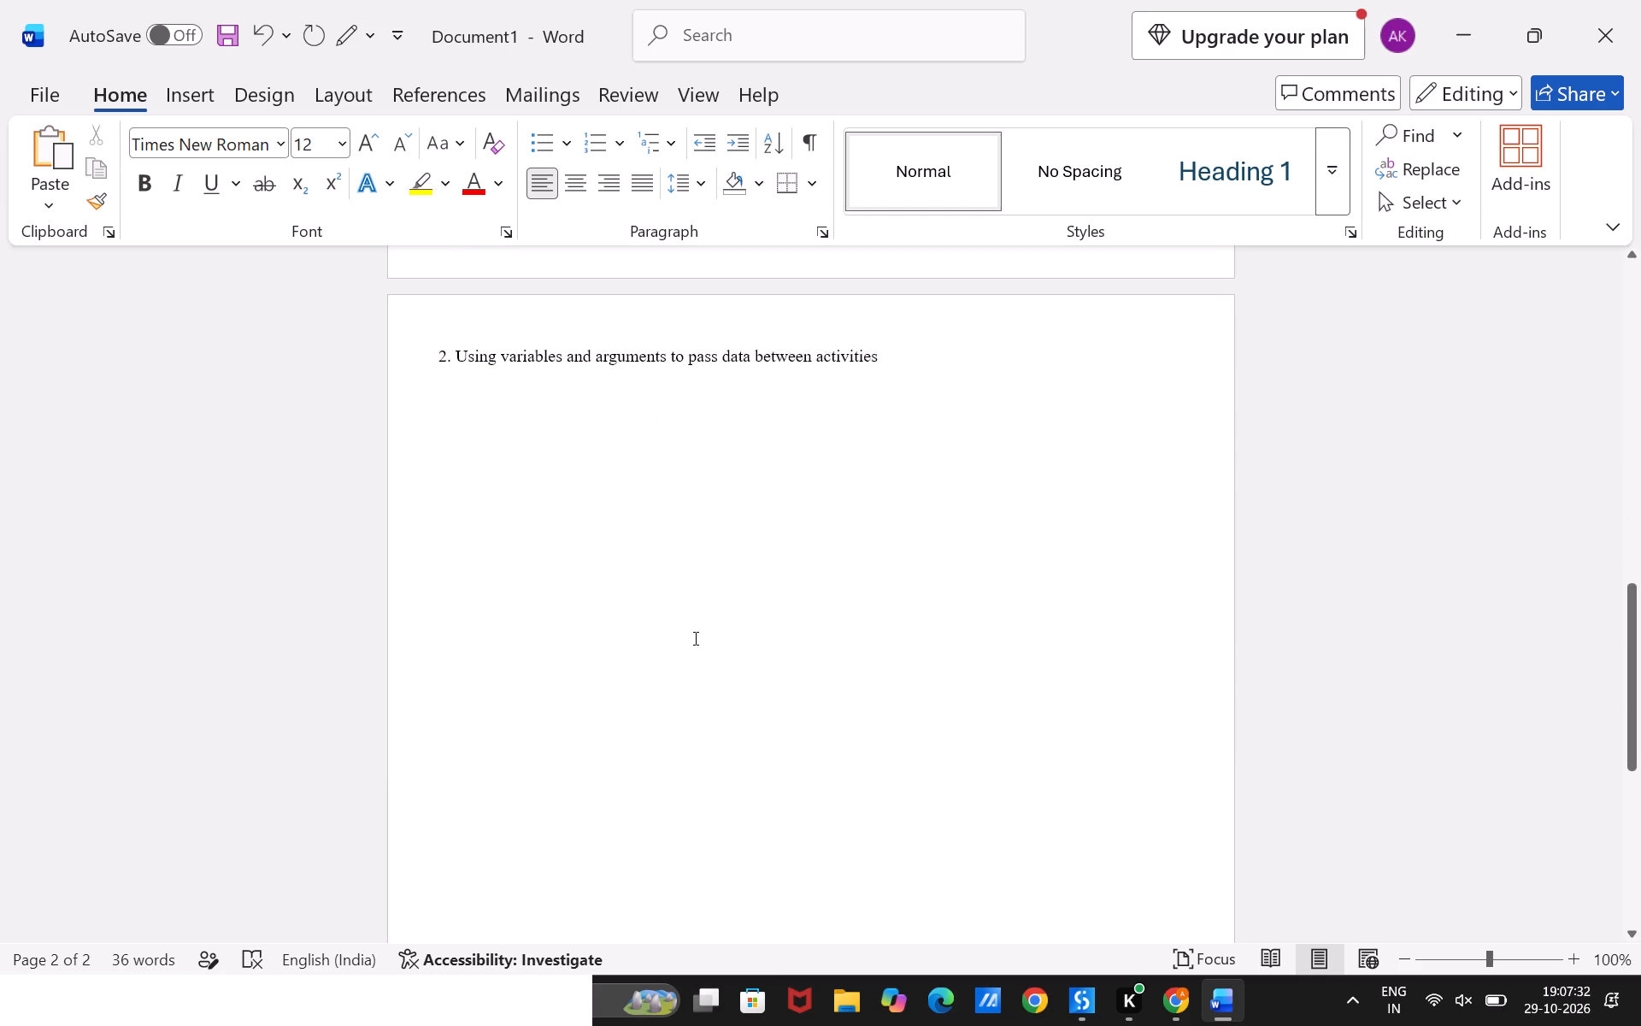
scroll(694, 638, down, 1)
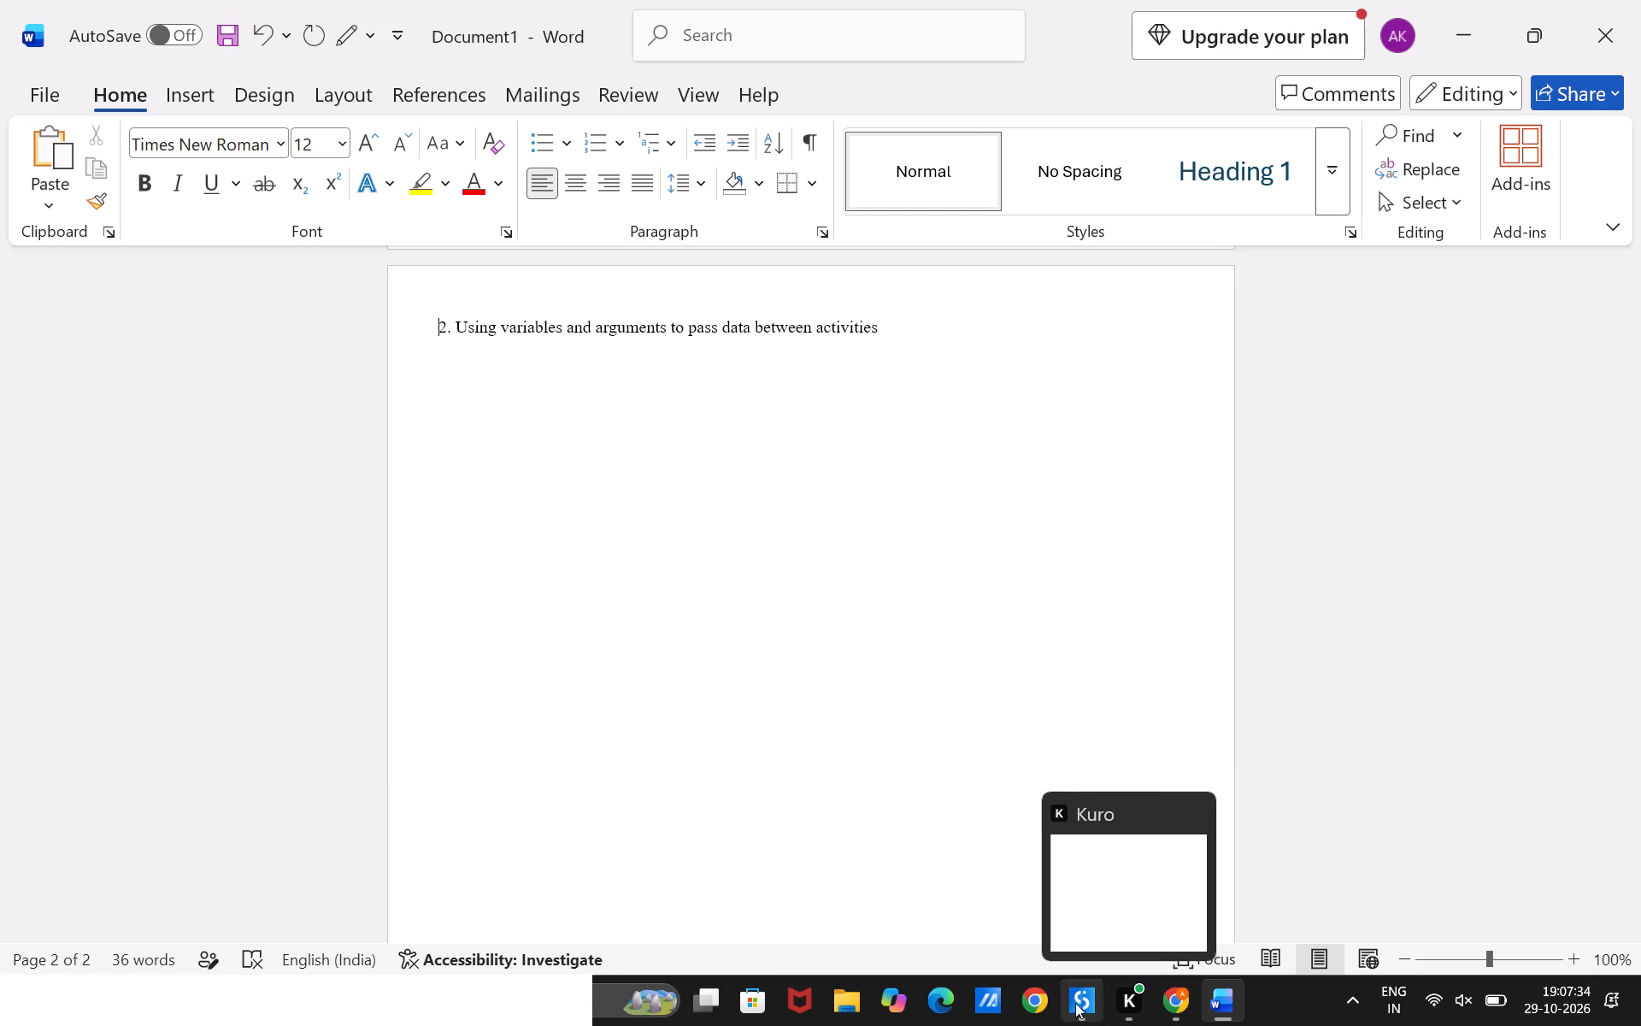
Minimize the Word document window.
click(1464, 42)
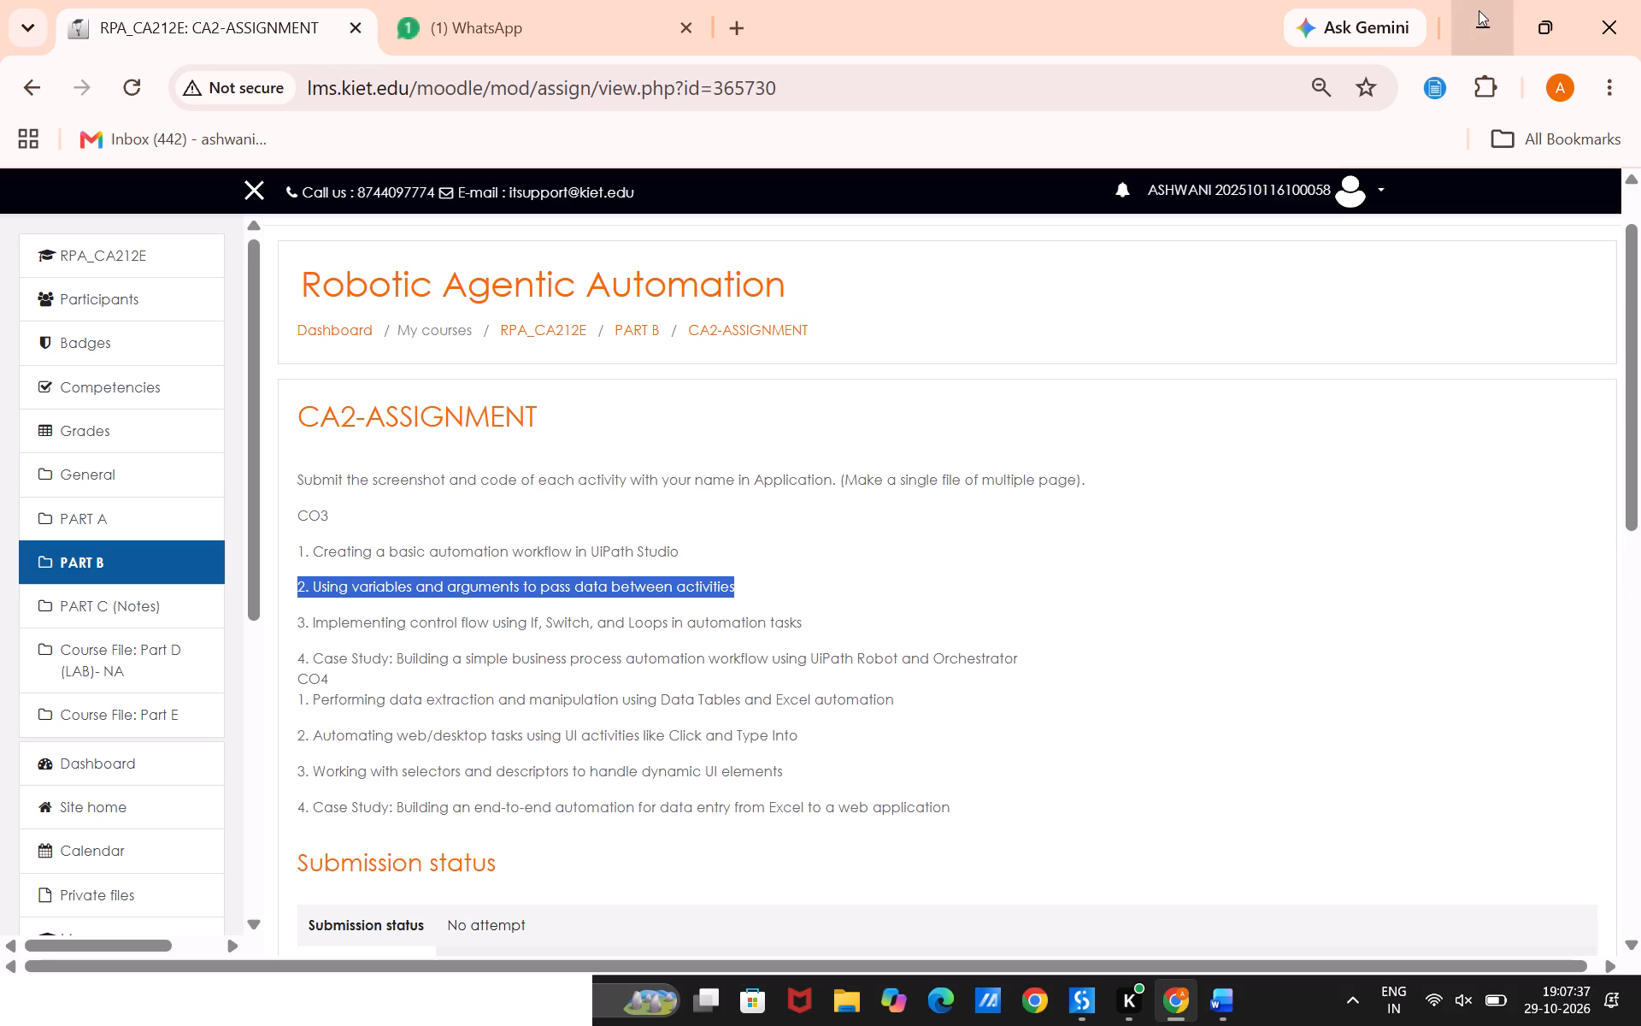
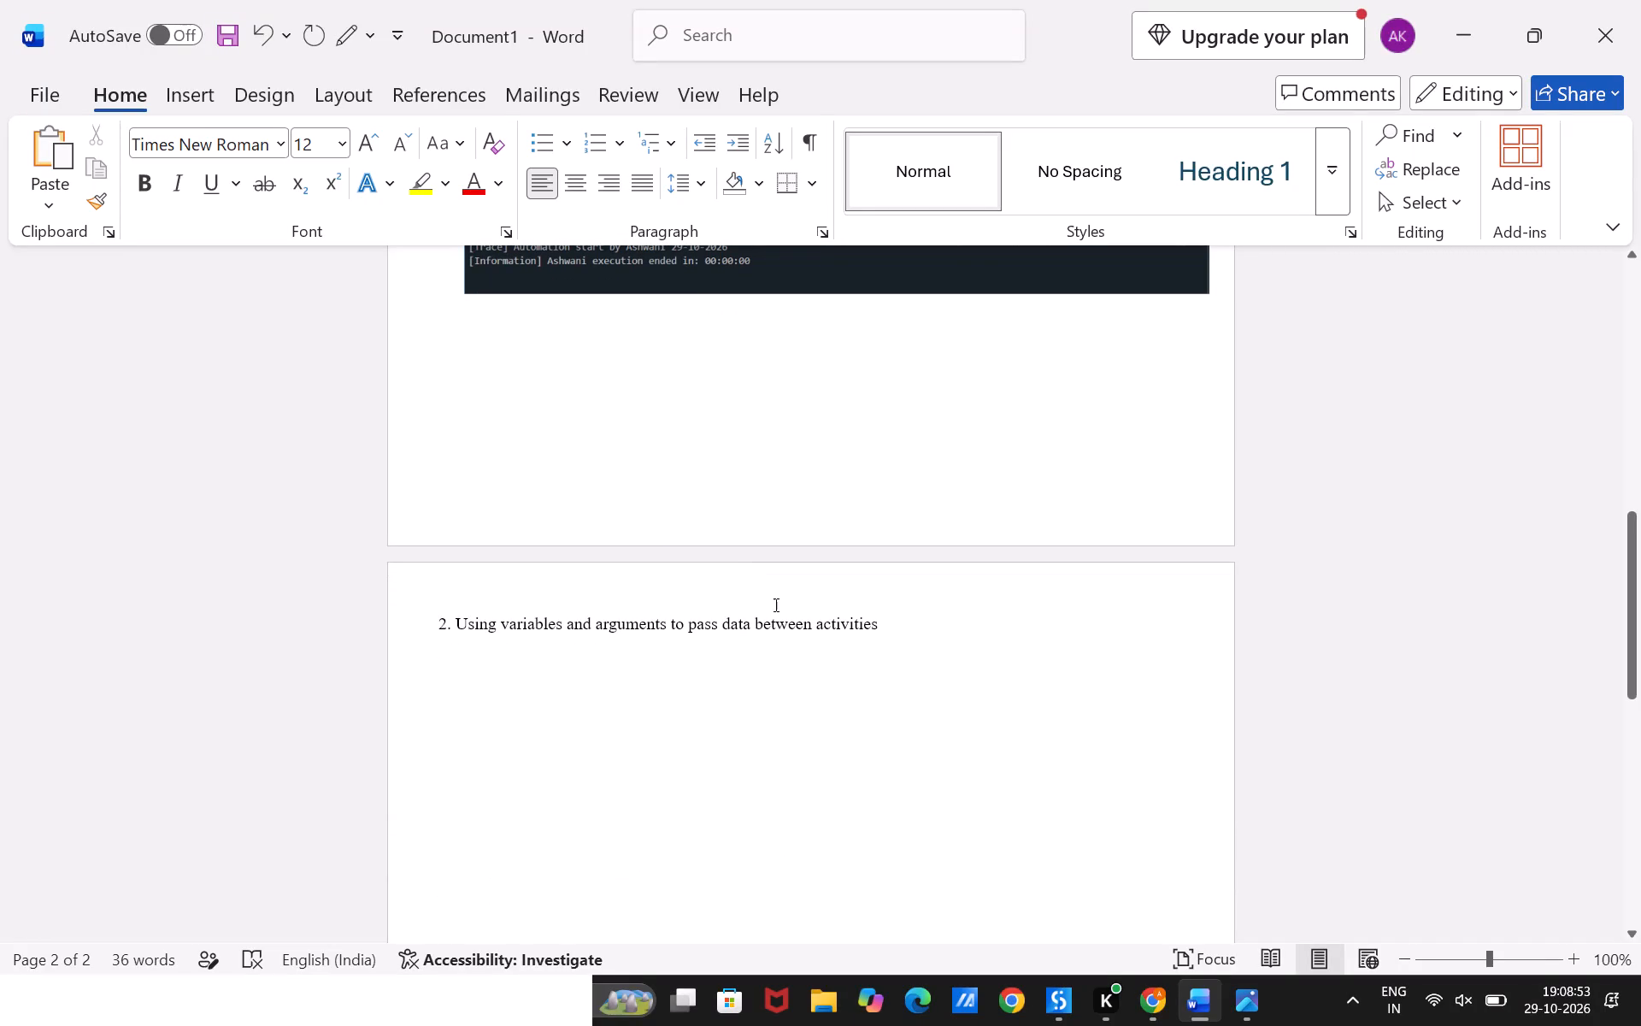
Close the open image Screenshot 2026-10-29 150305.png.
scroll(697, 498, up, 2)
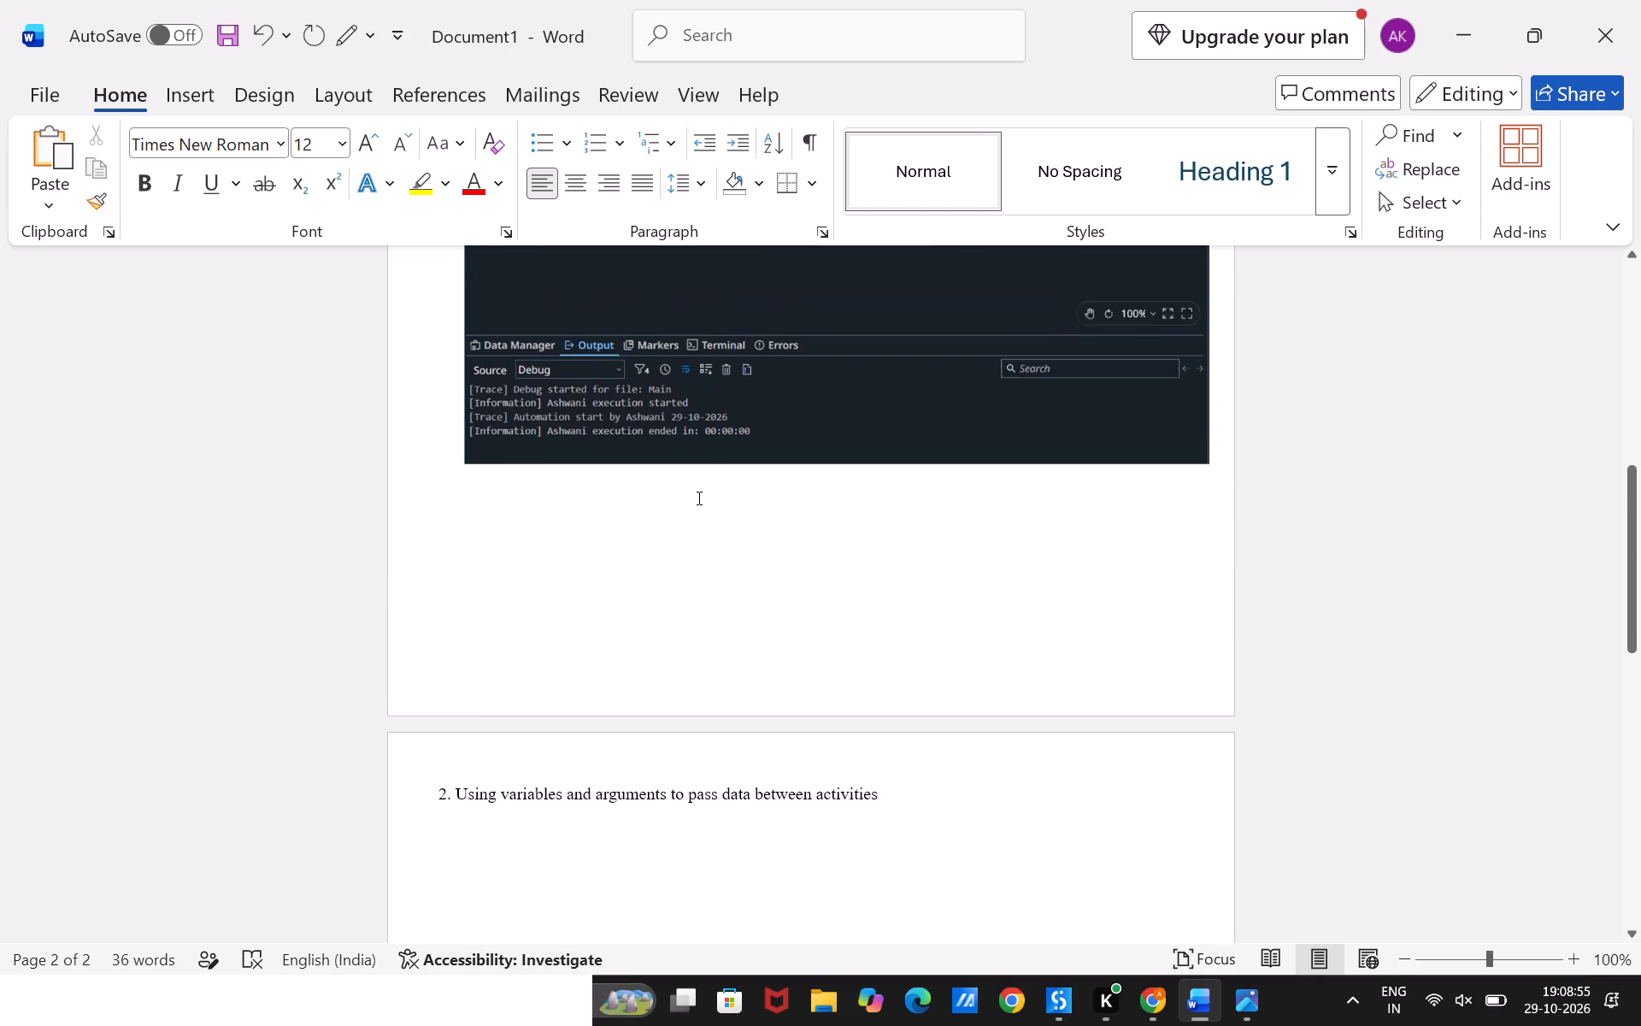
scroll(697, 498, up, 1)
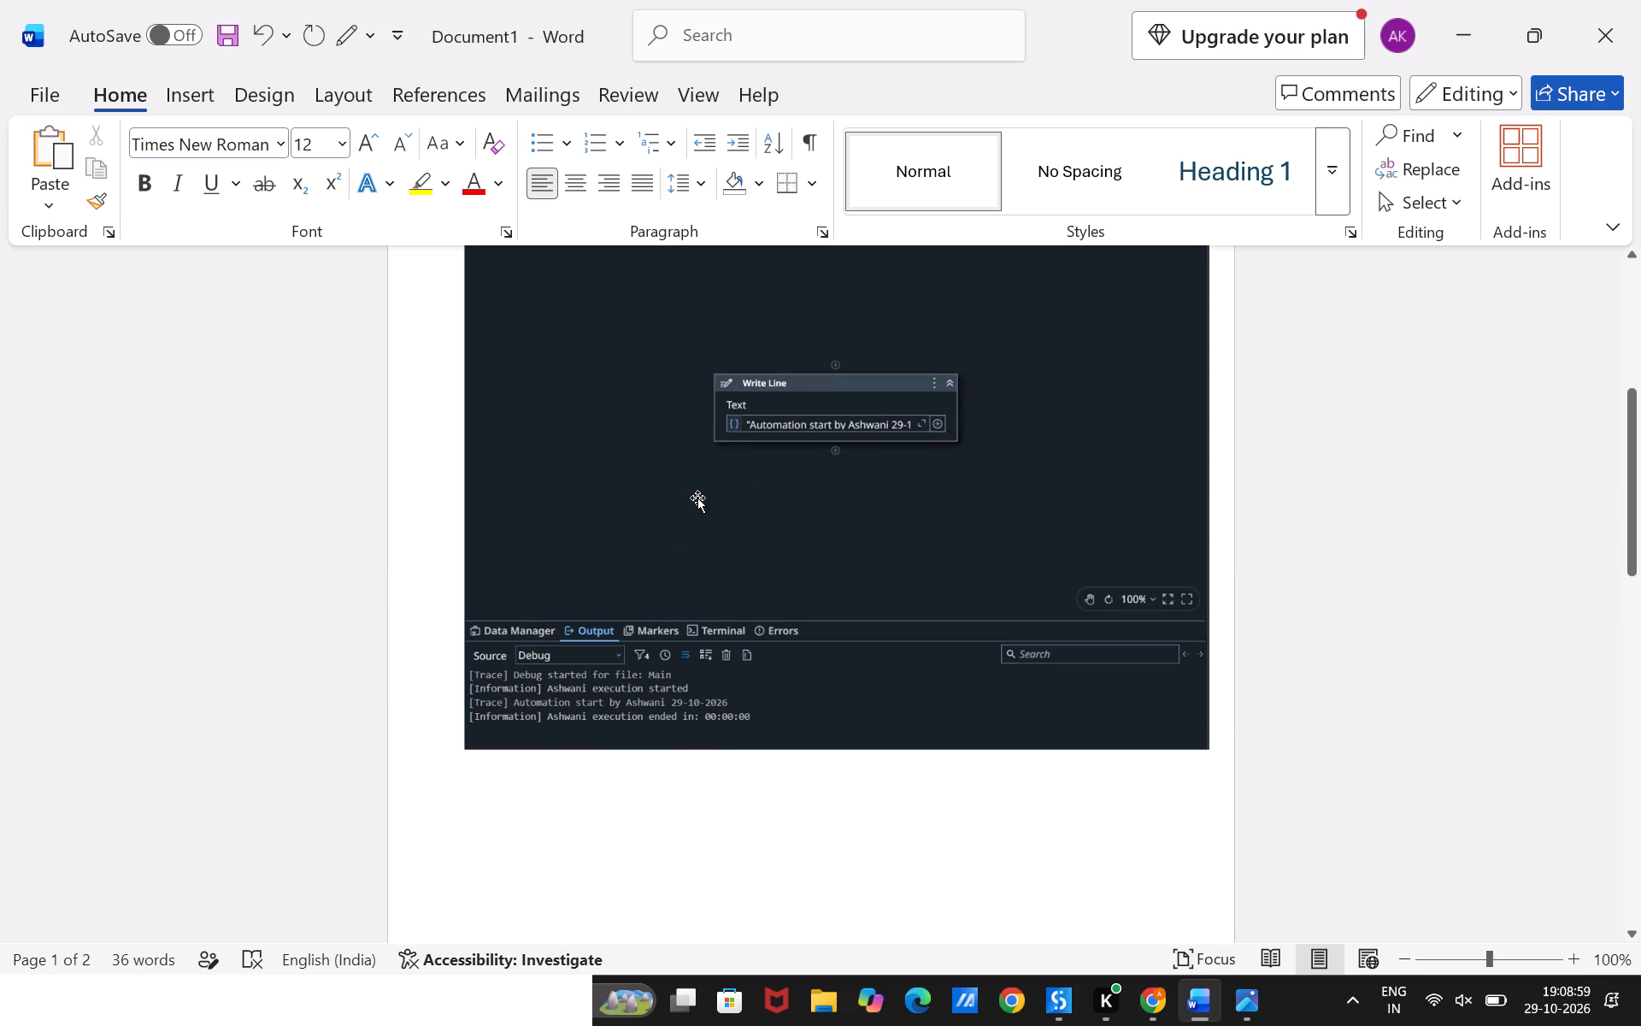
scroll(1191, 472, down, 1)
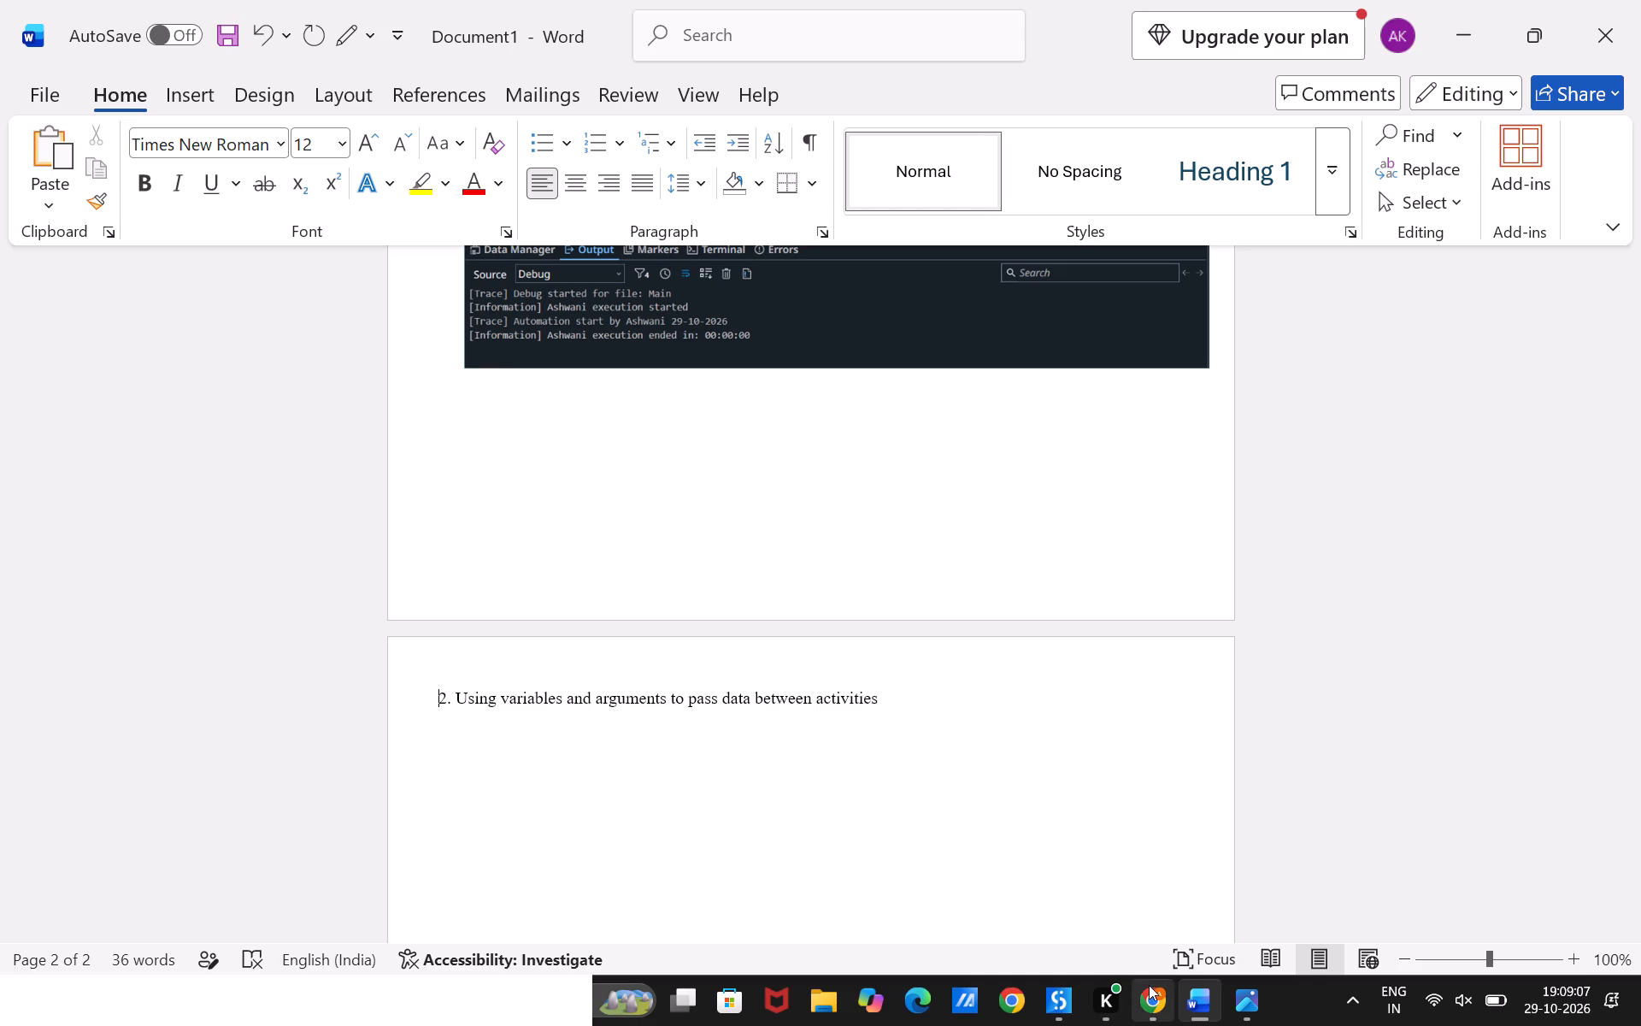
click(1237, 999)
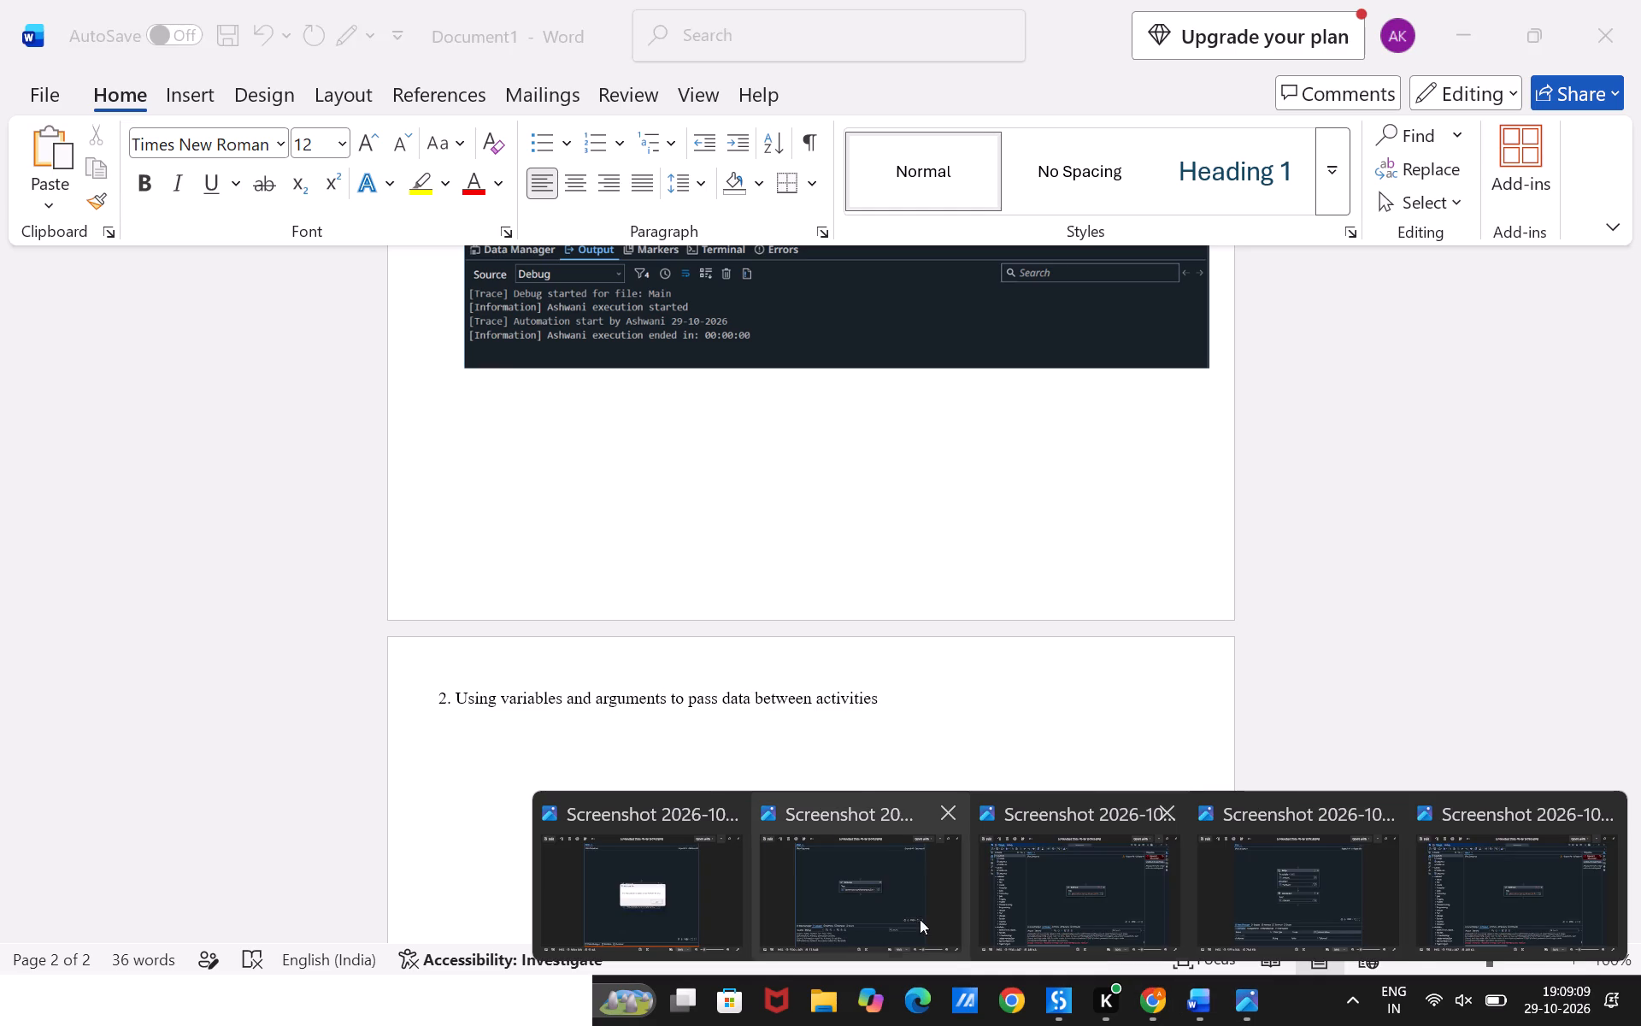
click(875, 902)
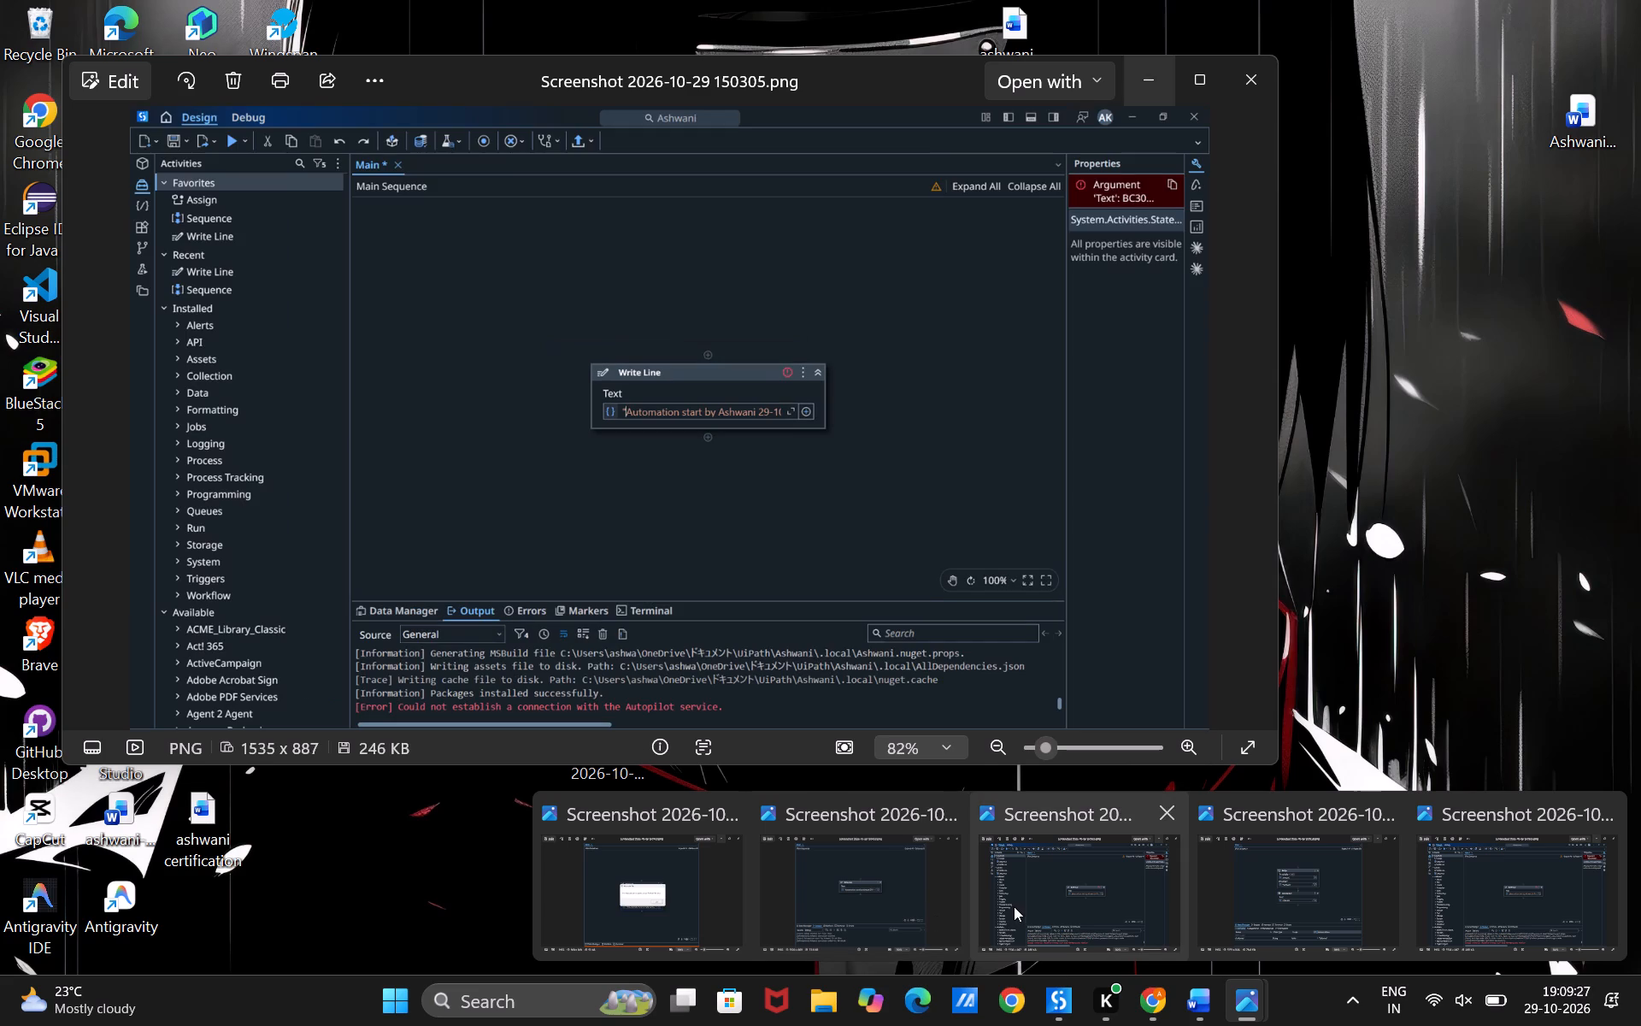
click(1166, 811)
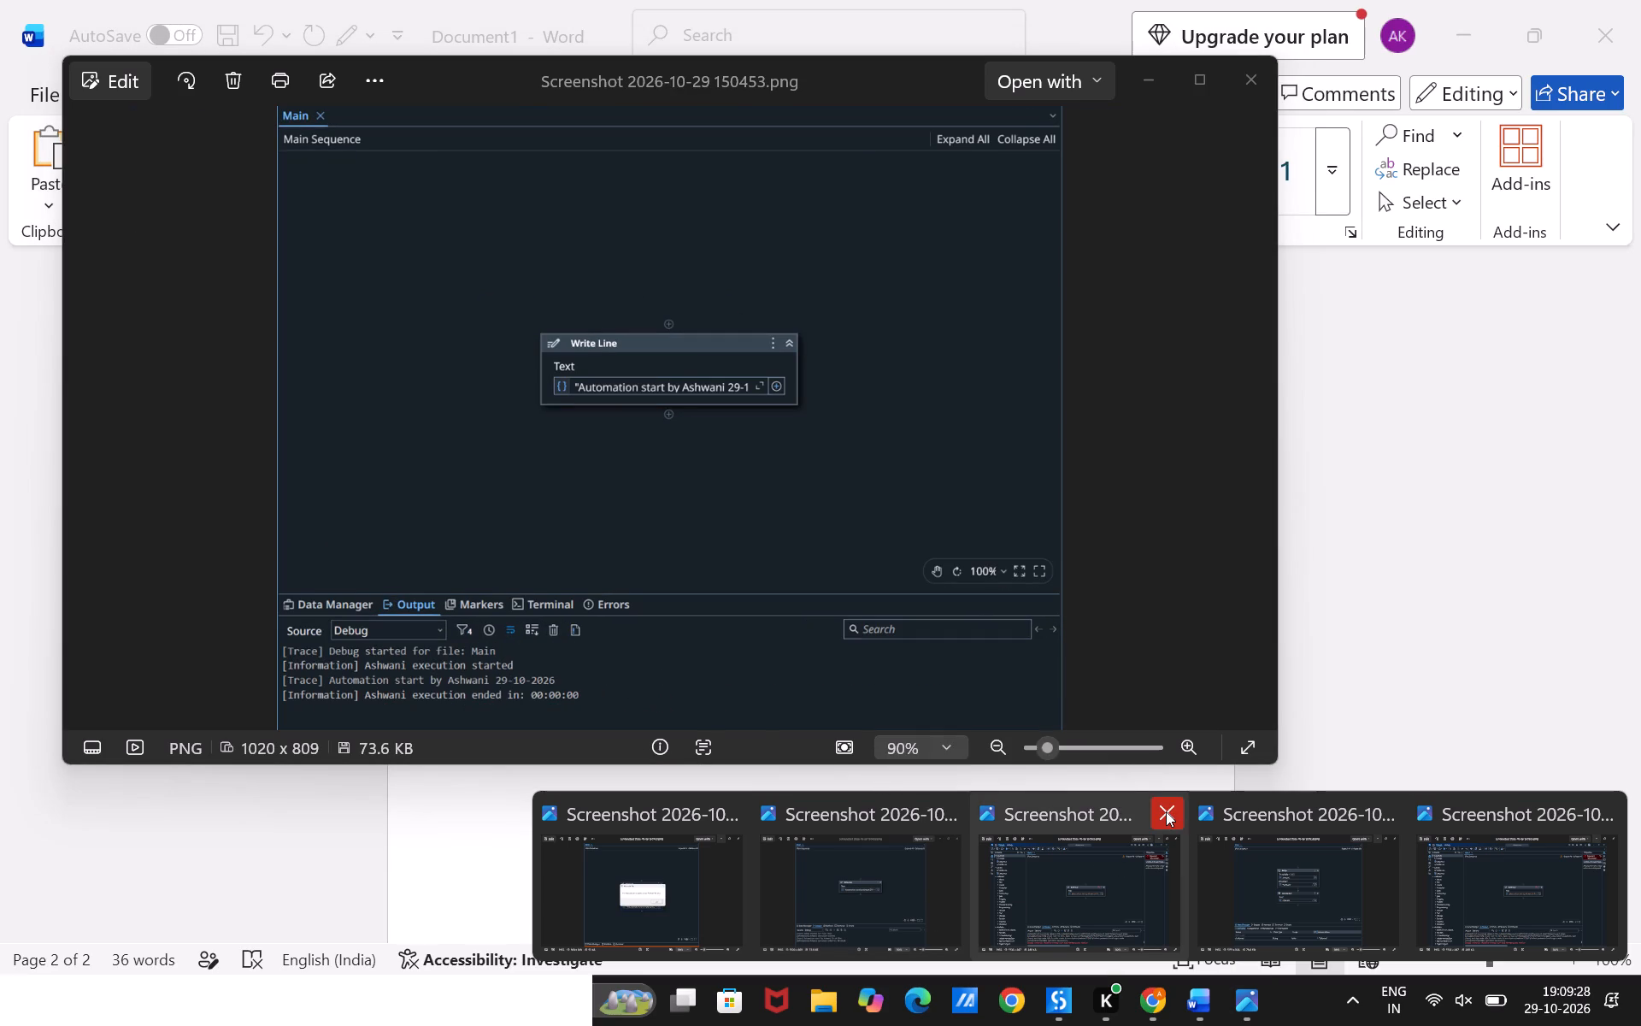
Copy the message box image, Screenshot 2026-10-29 150703.png, and paste it on a new line below item 2 in the Word document.
click(835, 892)
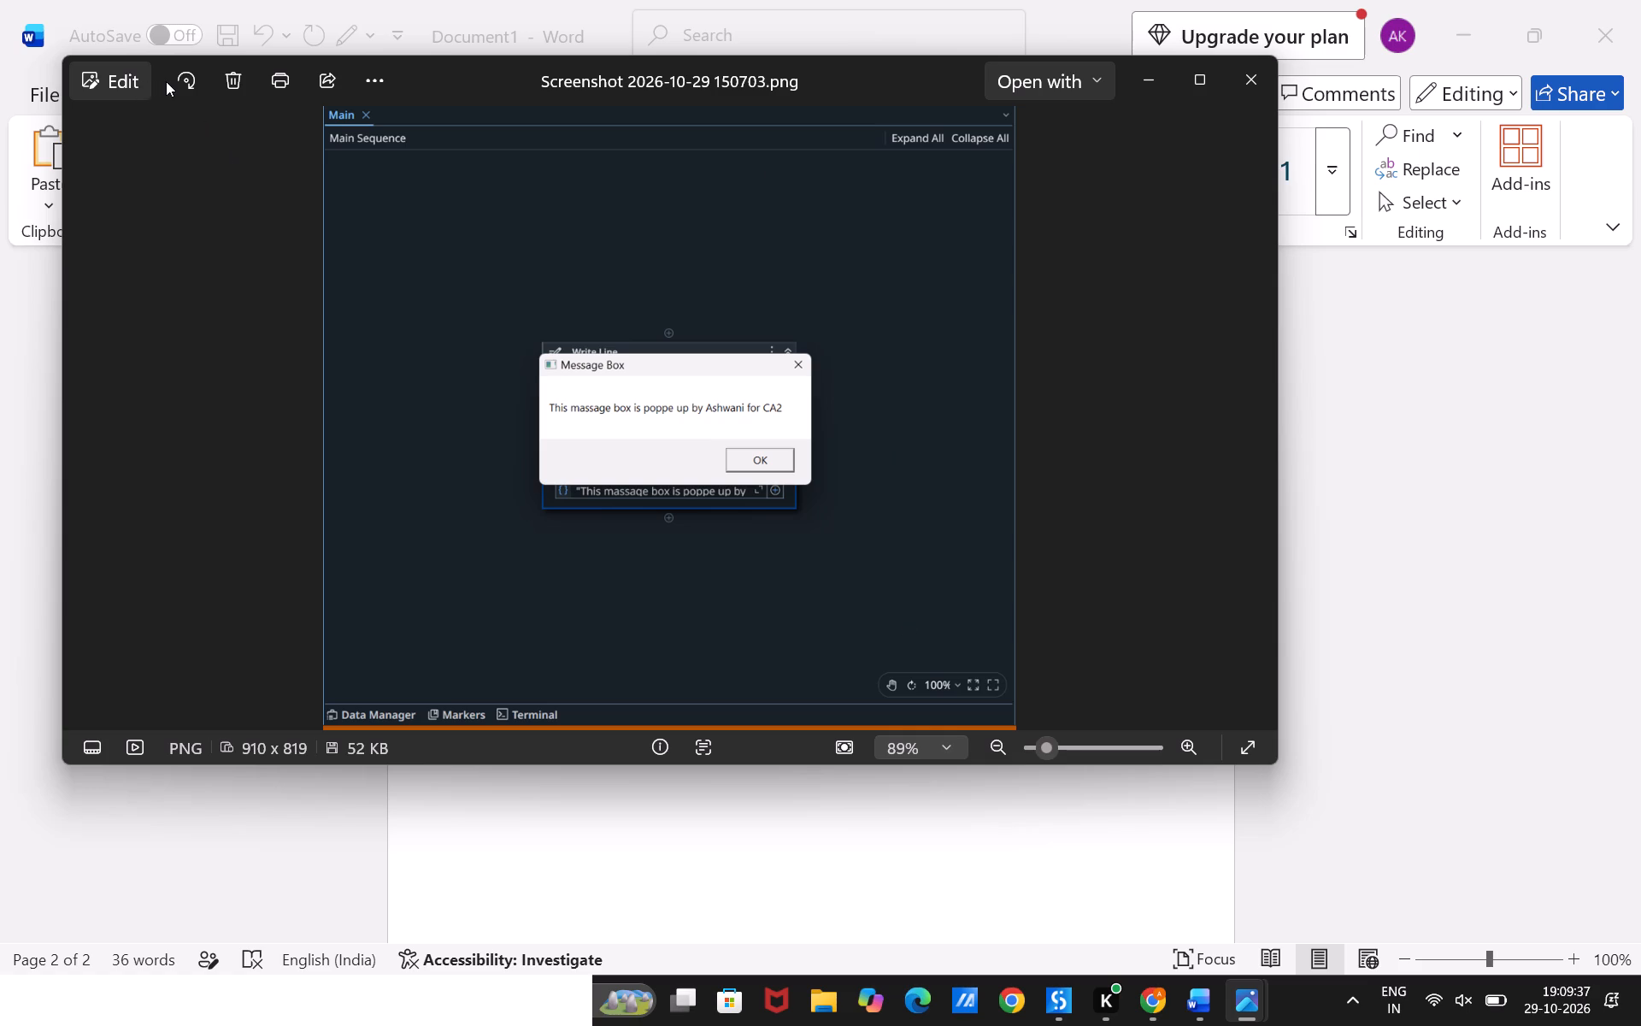
click(373, 79)
click(281, 180)
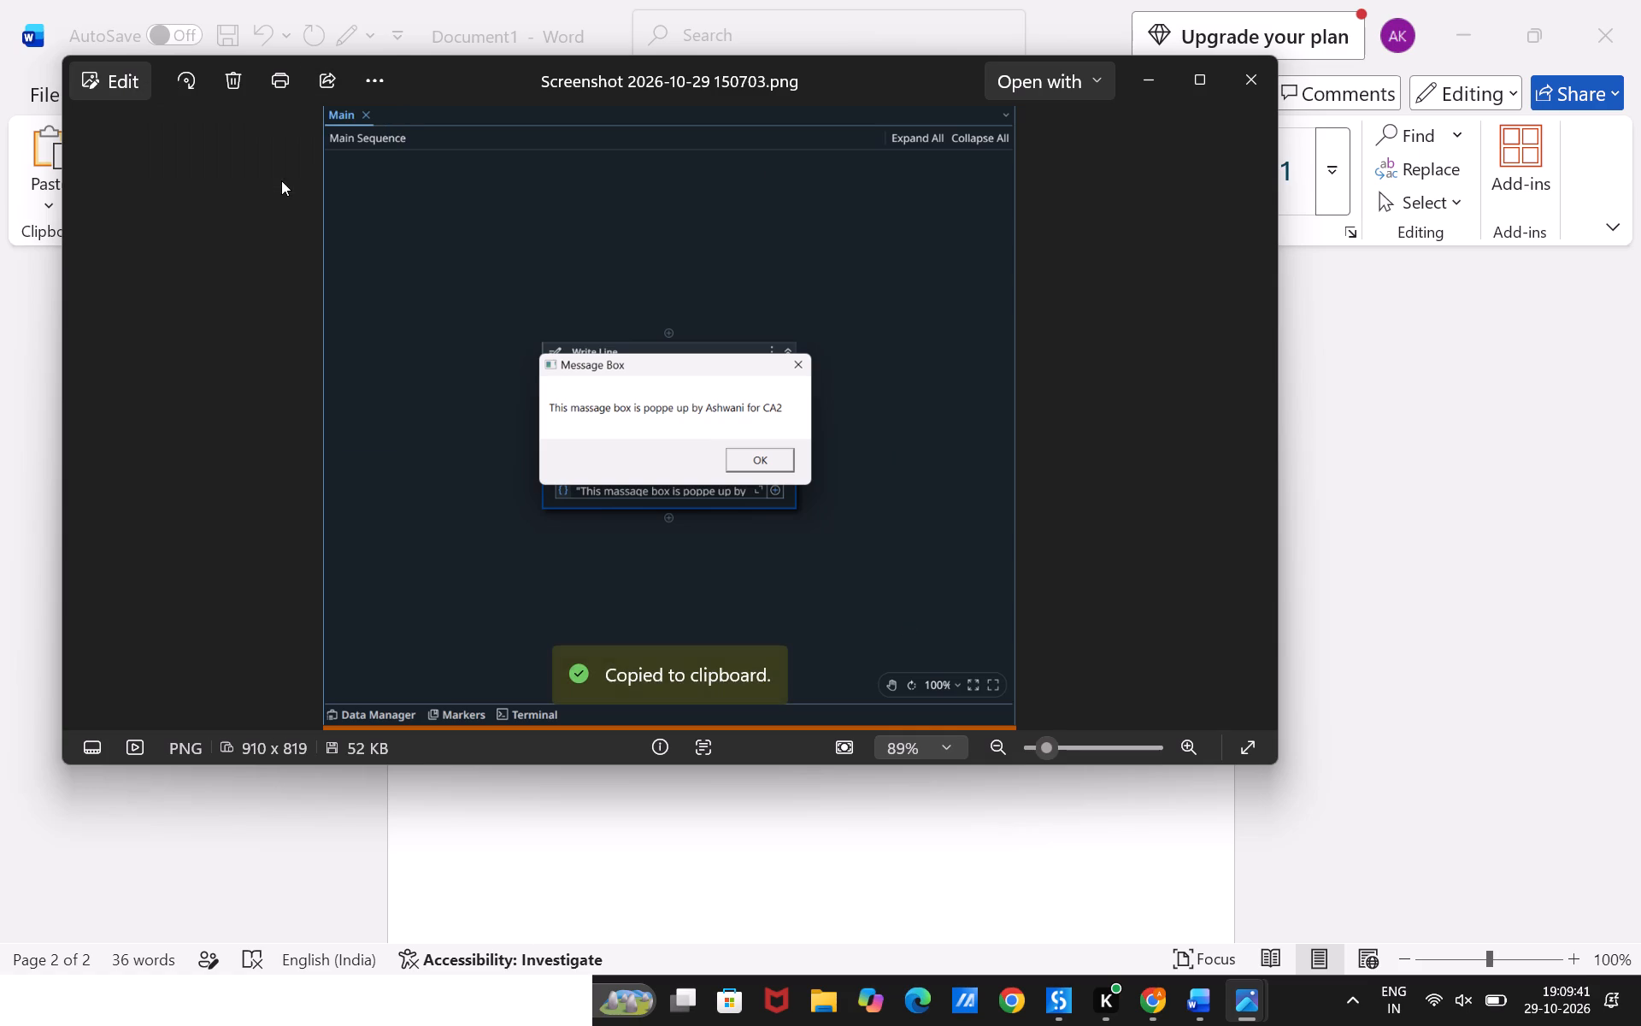
click(1195, 999)
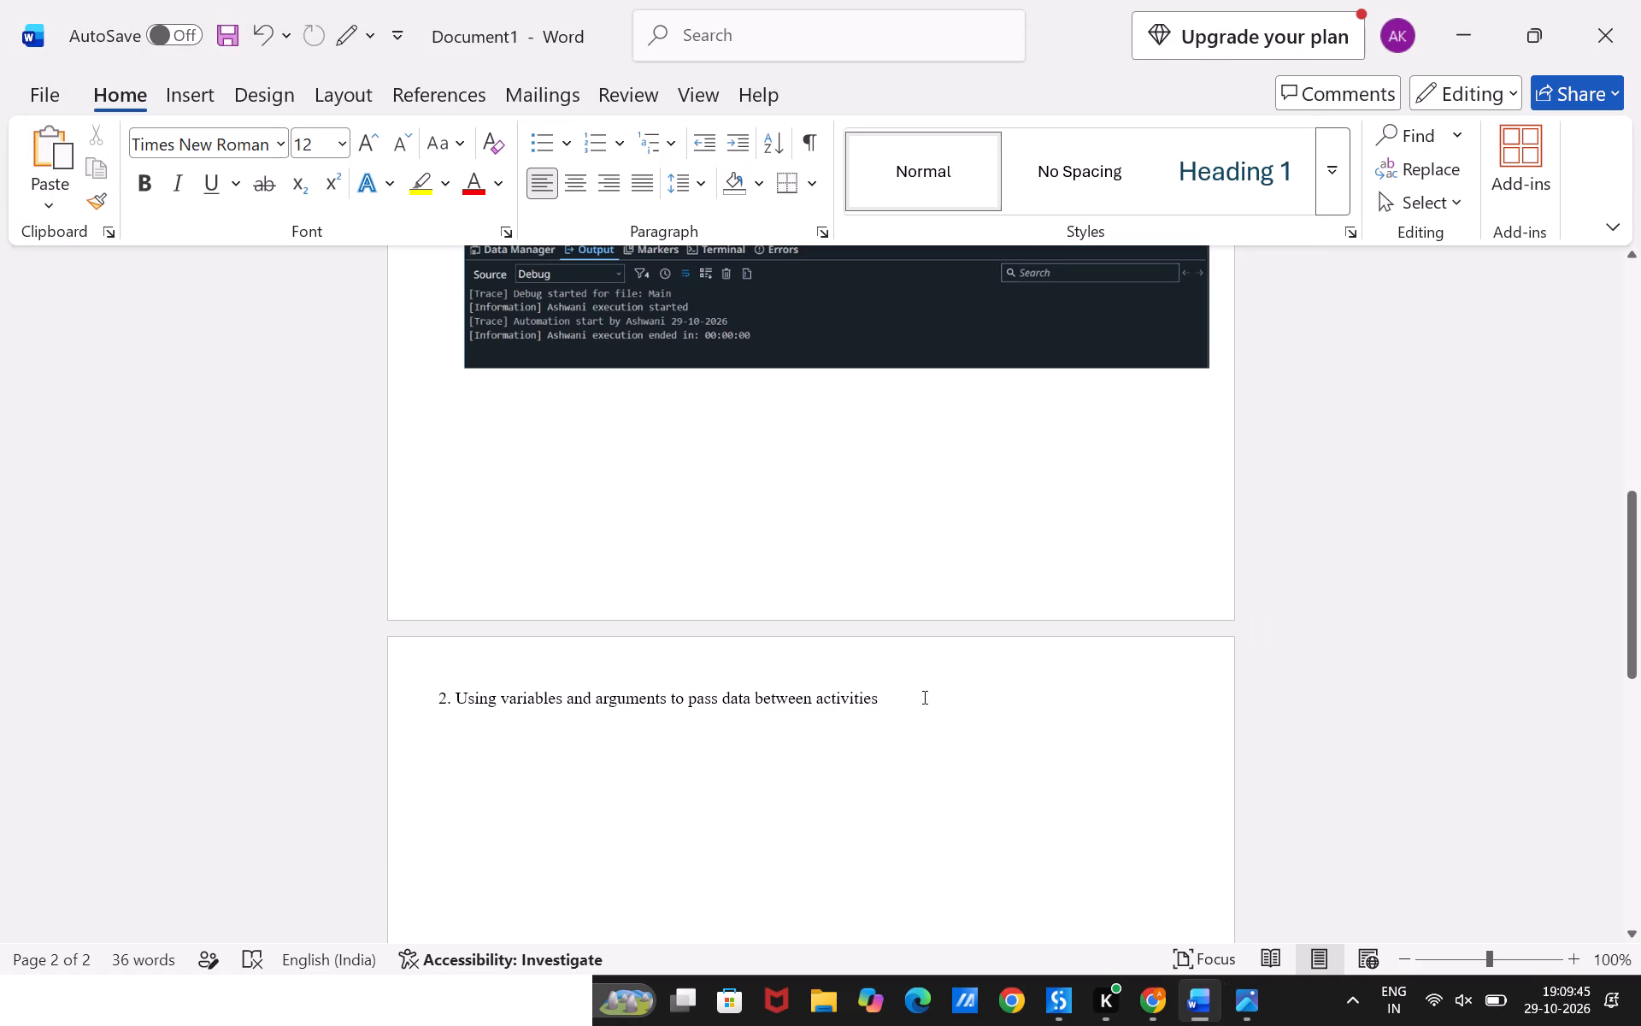
click(925, 695)
key(Return)
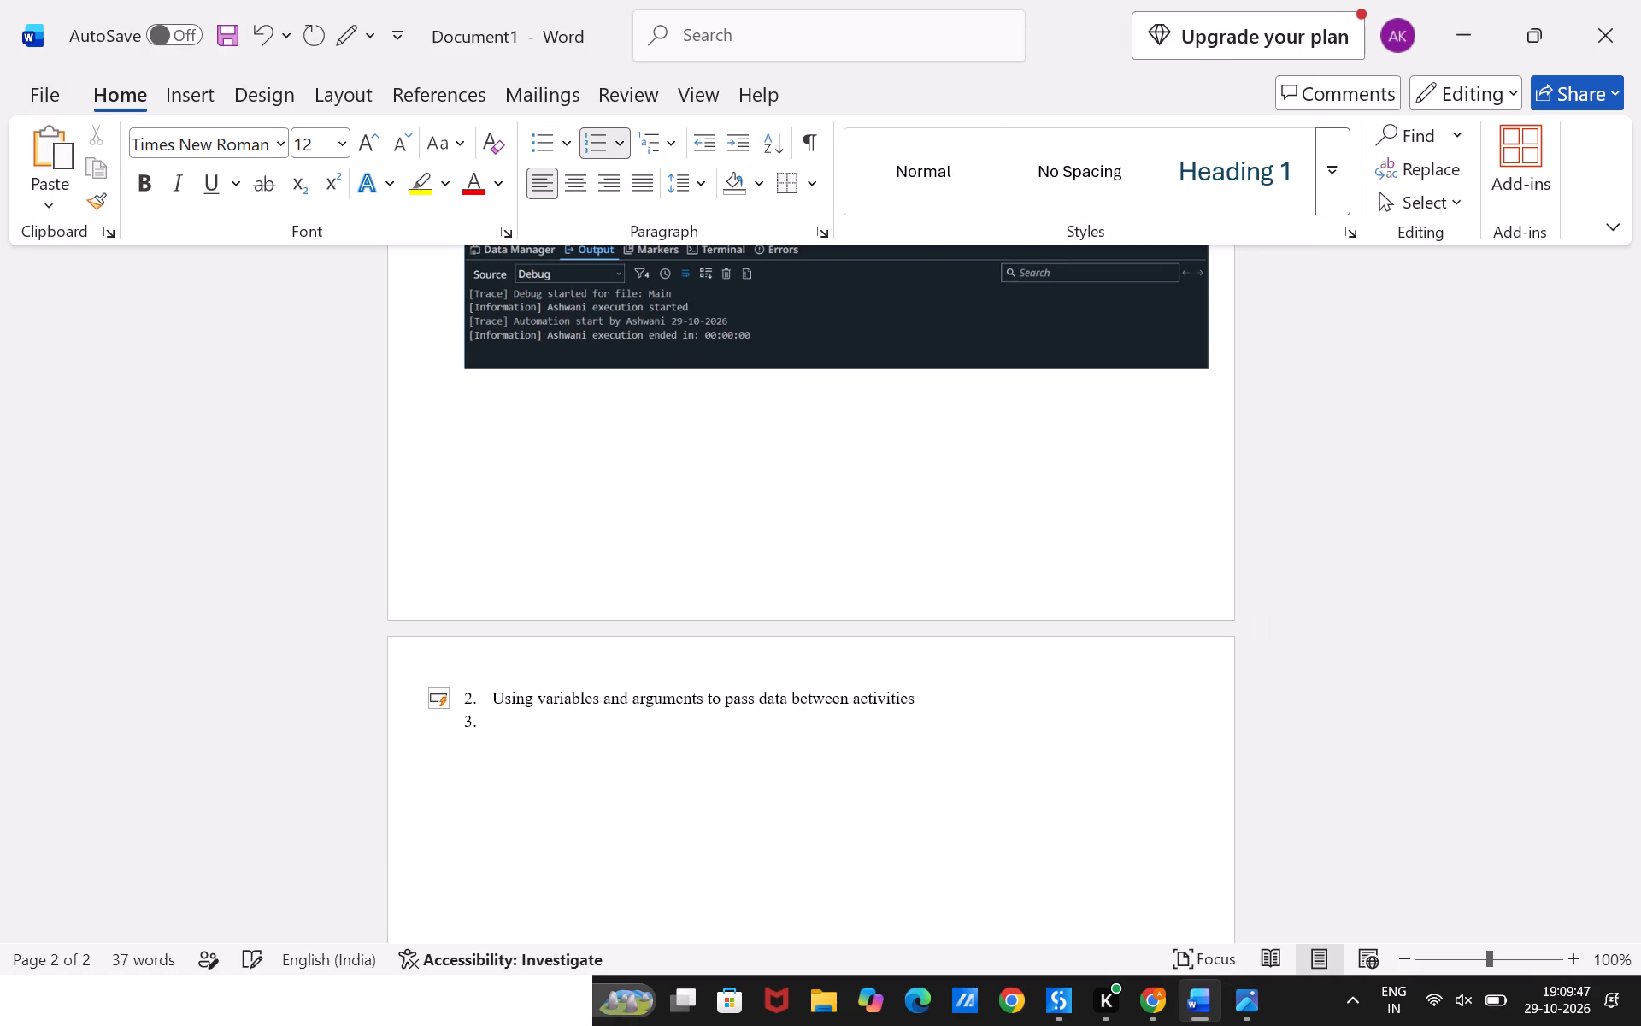
key(BackSpace)
key(ctrl+v)
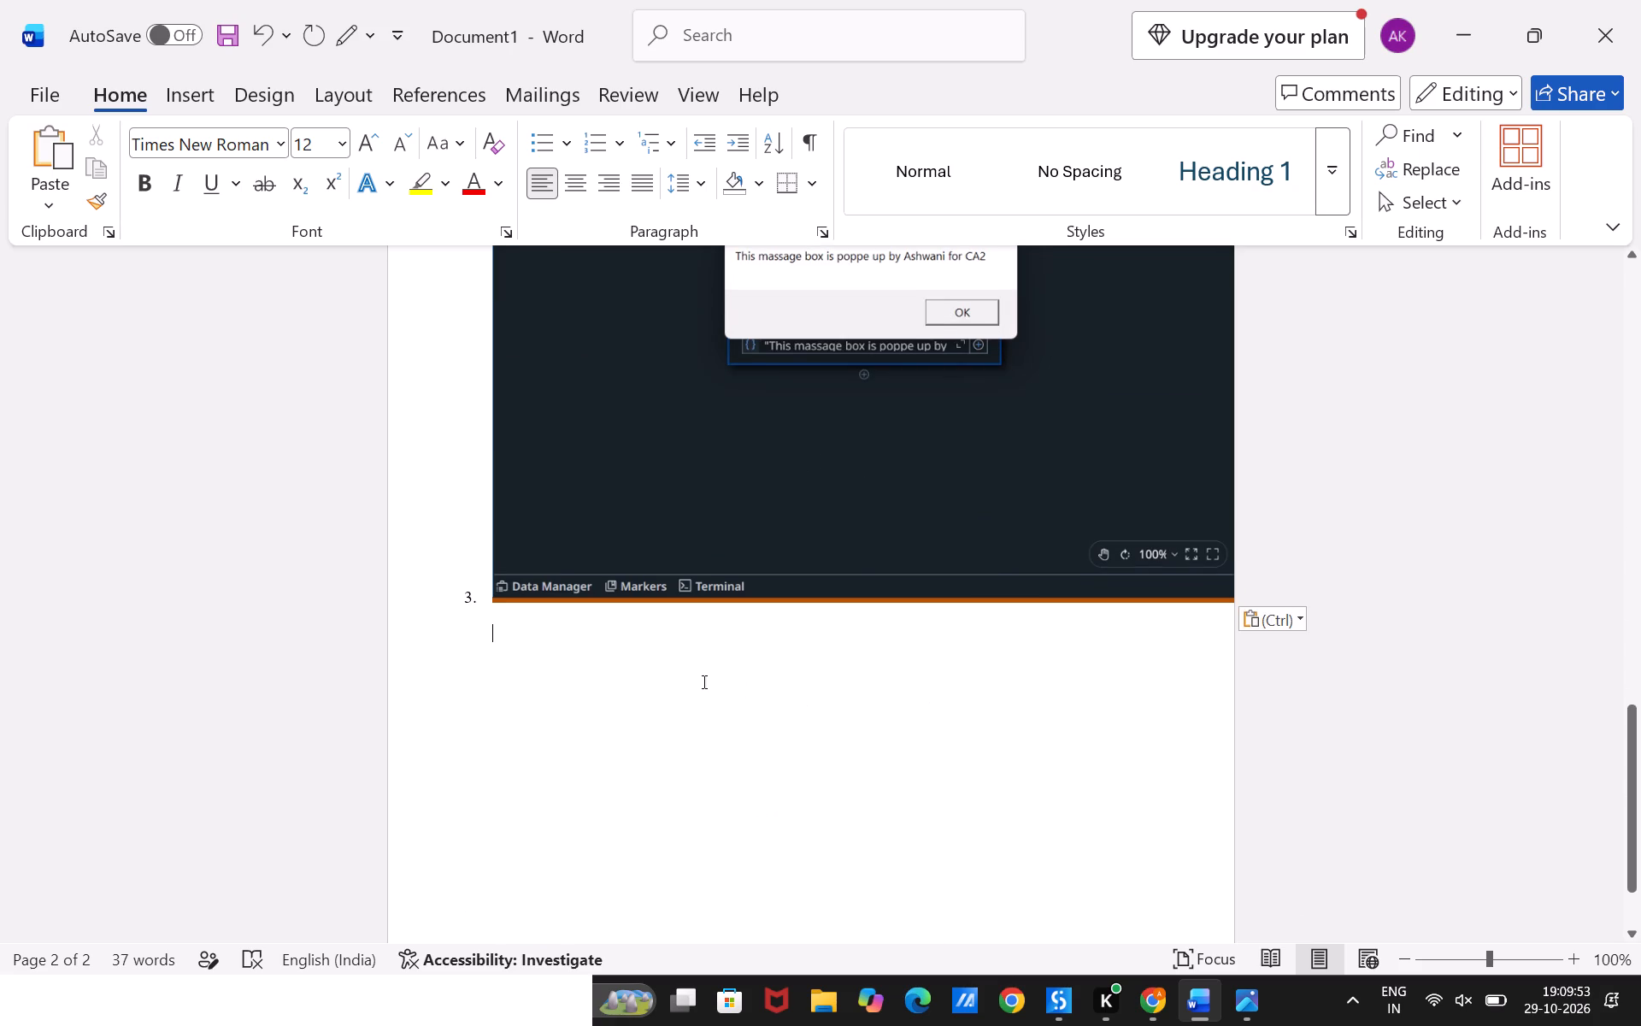
Add blank lines below the message box screenshot until the cursor is at the start of page 3.
key(Return)
key(Return)
key(Return)
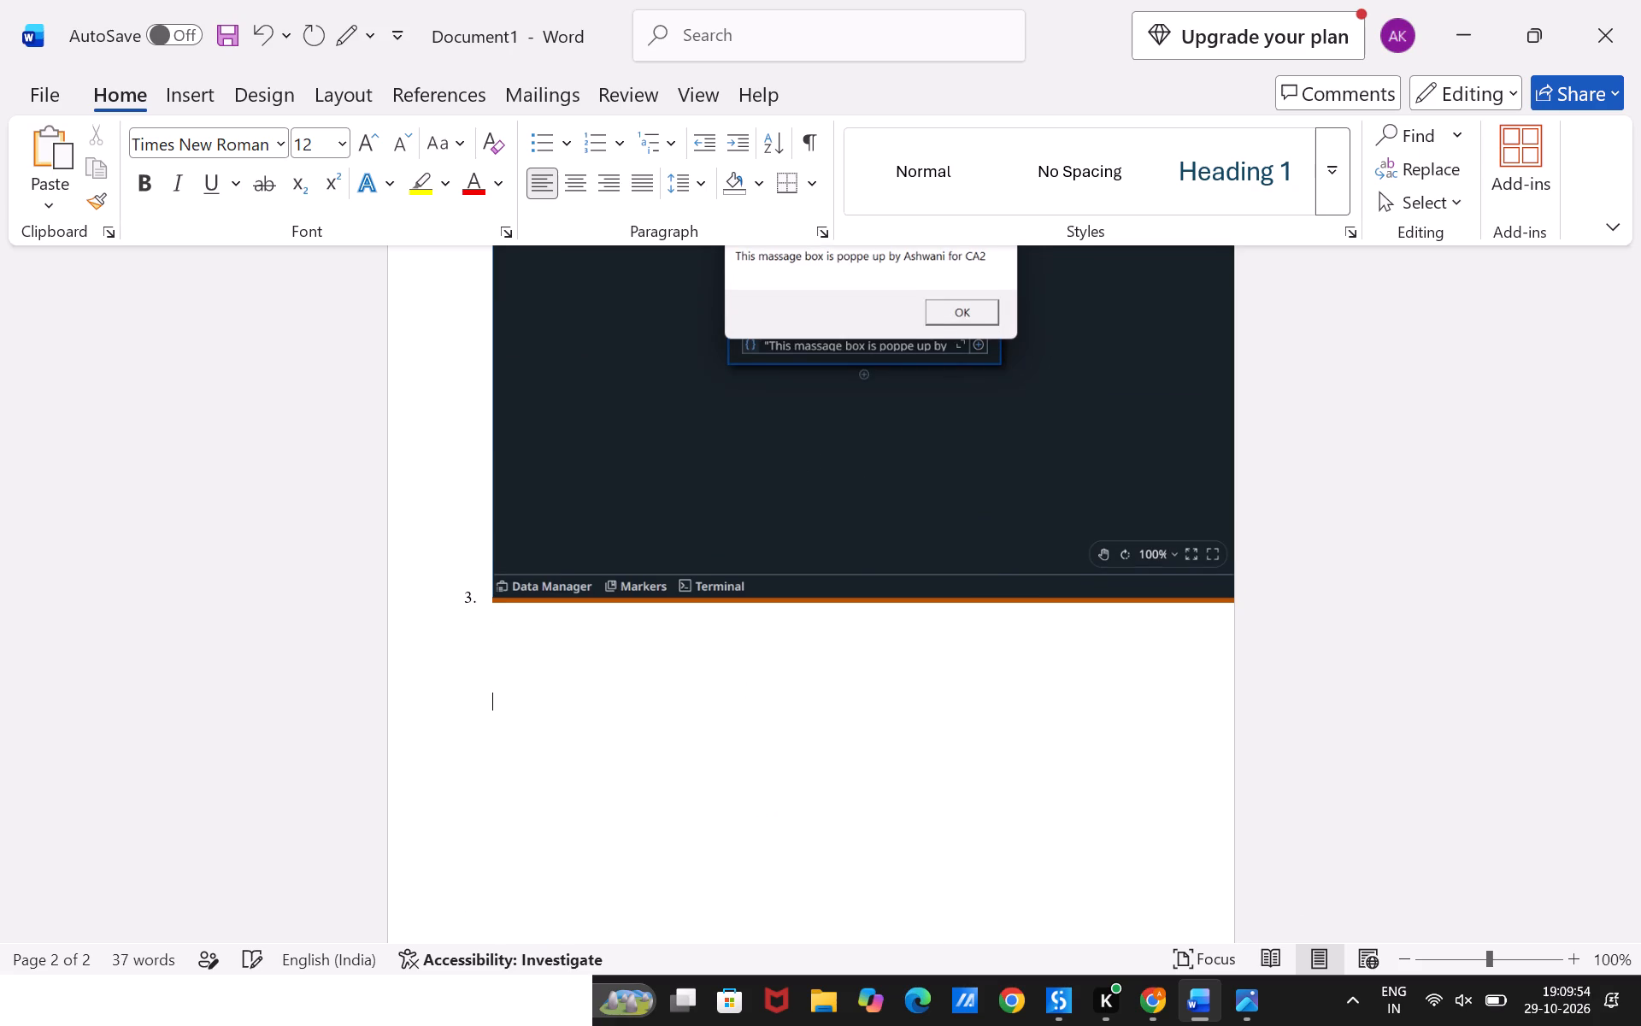
key(Return)
key(Return)
key(Return)
key(Return)
key(Return)
key(Return)
key(Return)
key(Return)
key(Return)
key(Return)
key(Return)
key(Return)
key(Return)
key(Return)
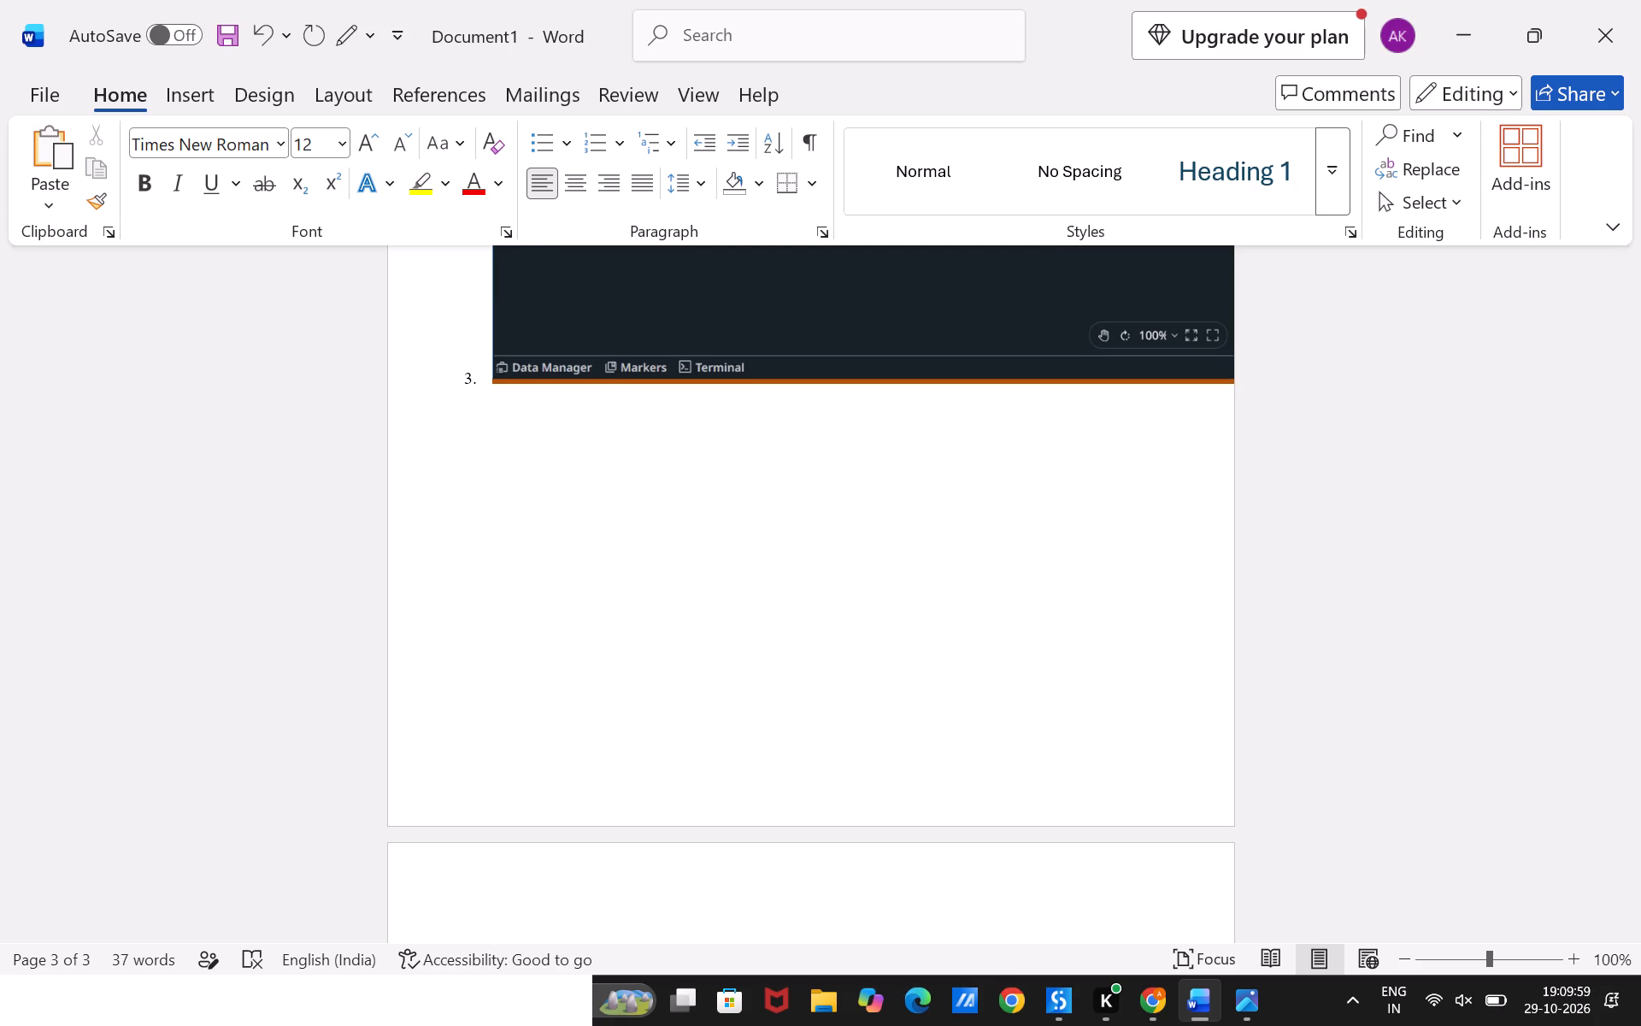
key(BackSpace)
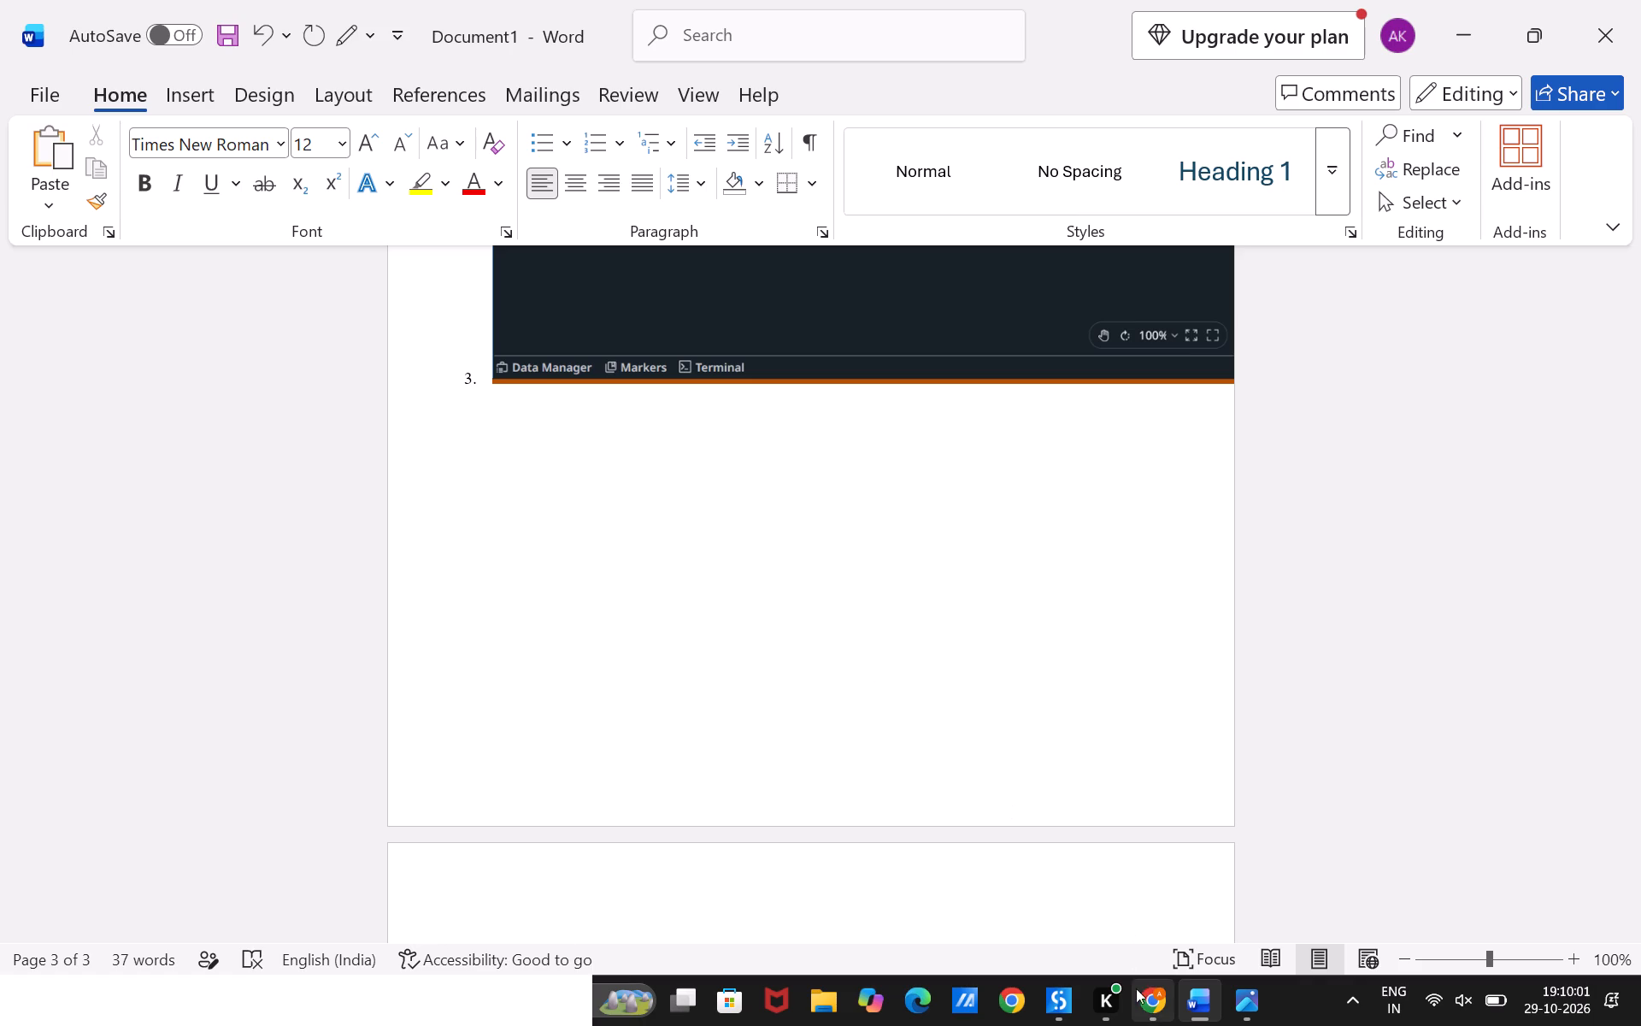
Copy item 3, "Implementing control flow using If, Switch, and Loops in automation tasks", from the assignment page onto page 3 of the Word document.
click(1143, 999)
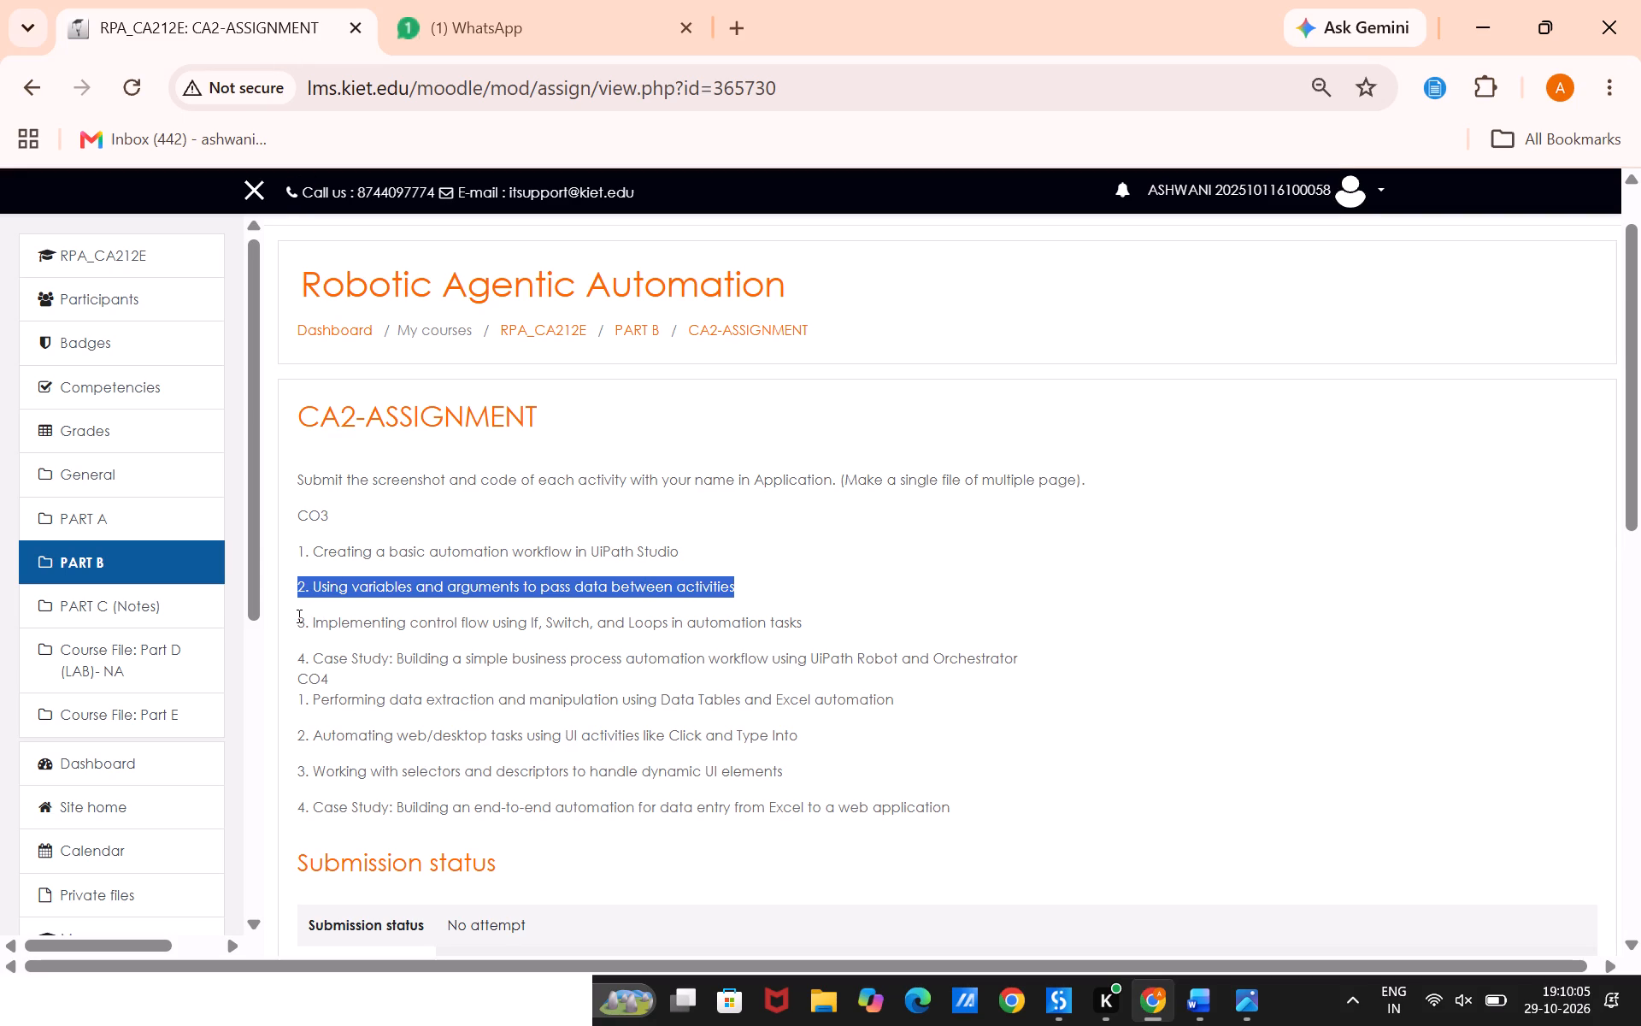
drag(297, 618, 503, 613)
drag(503, 613, 544, 638)
drag(806, 623, 289, 601)
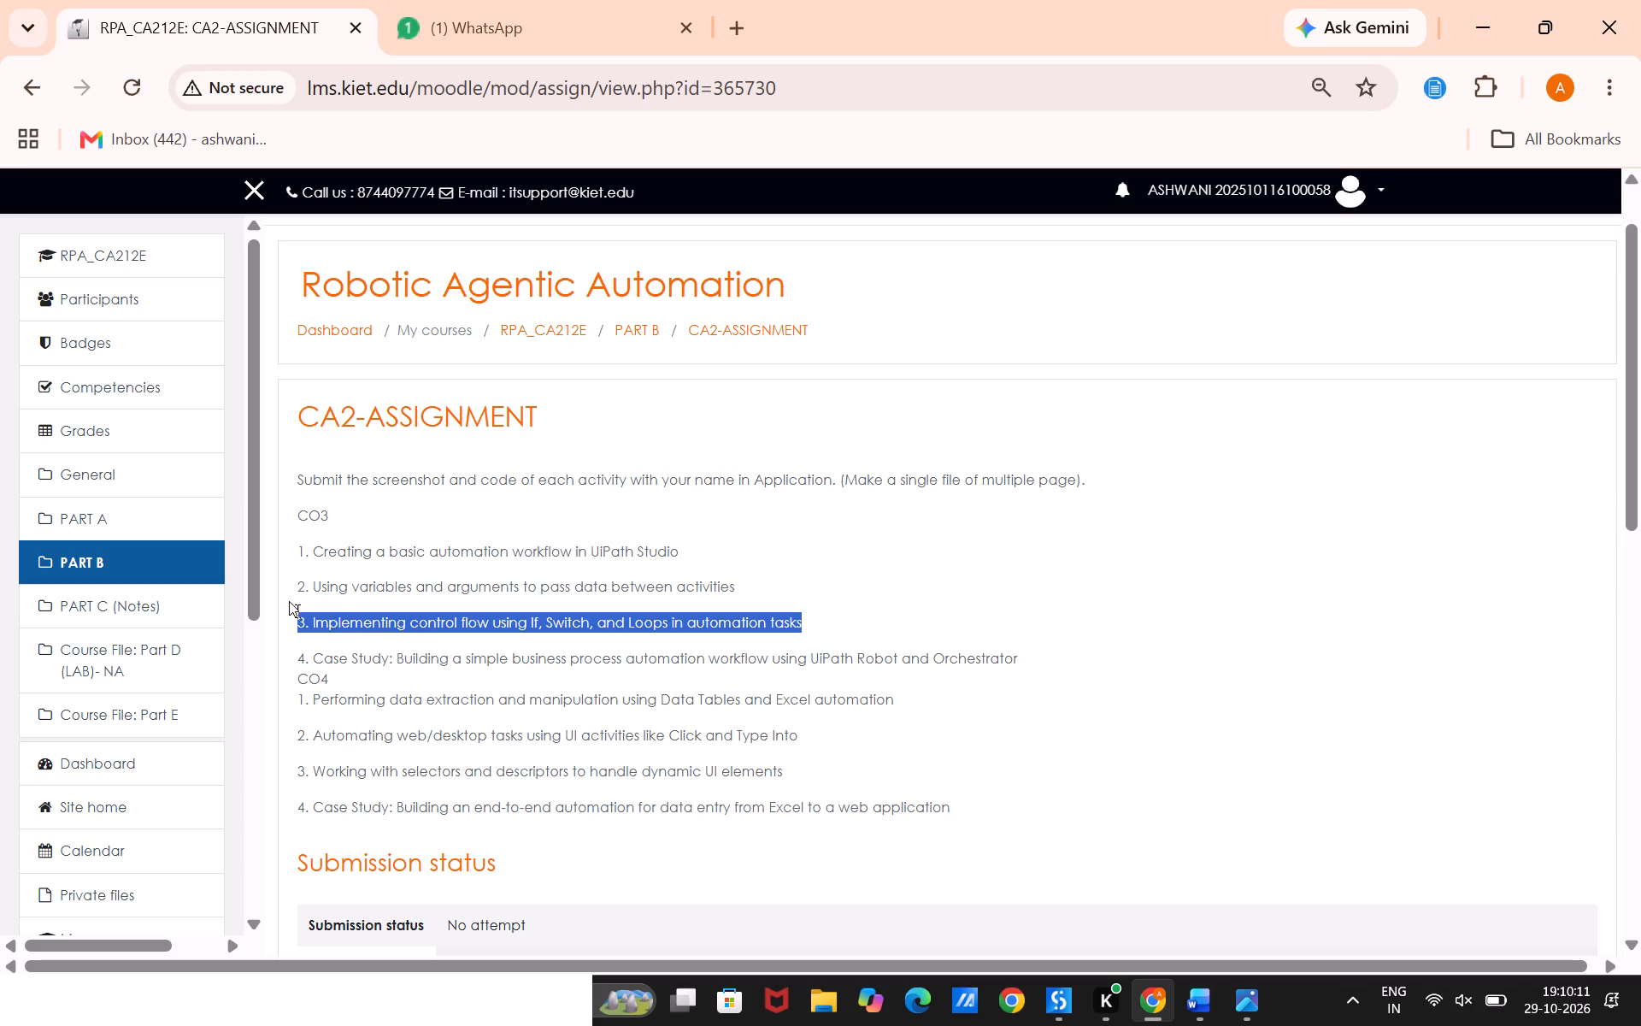
drag(289, 601, 287, 604)
key(ctrl+c)
click(1192, 1008)
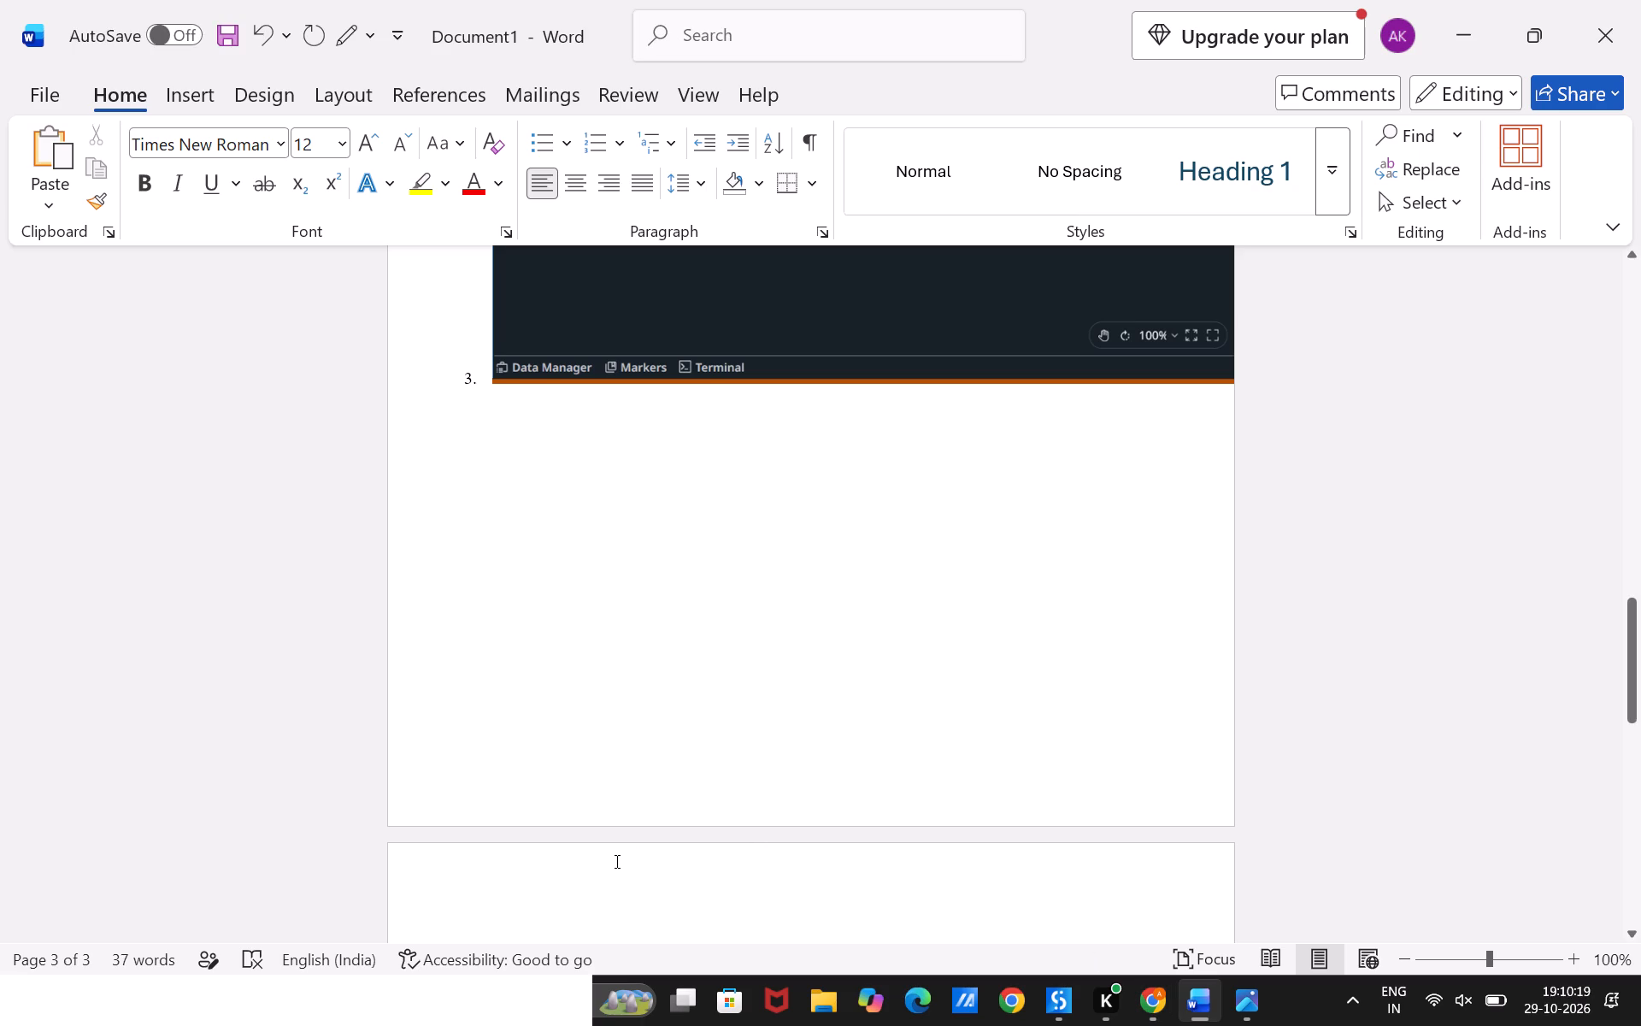
key(ctrl+v)
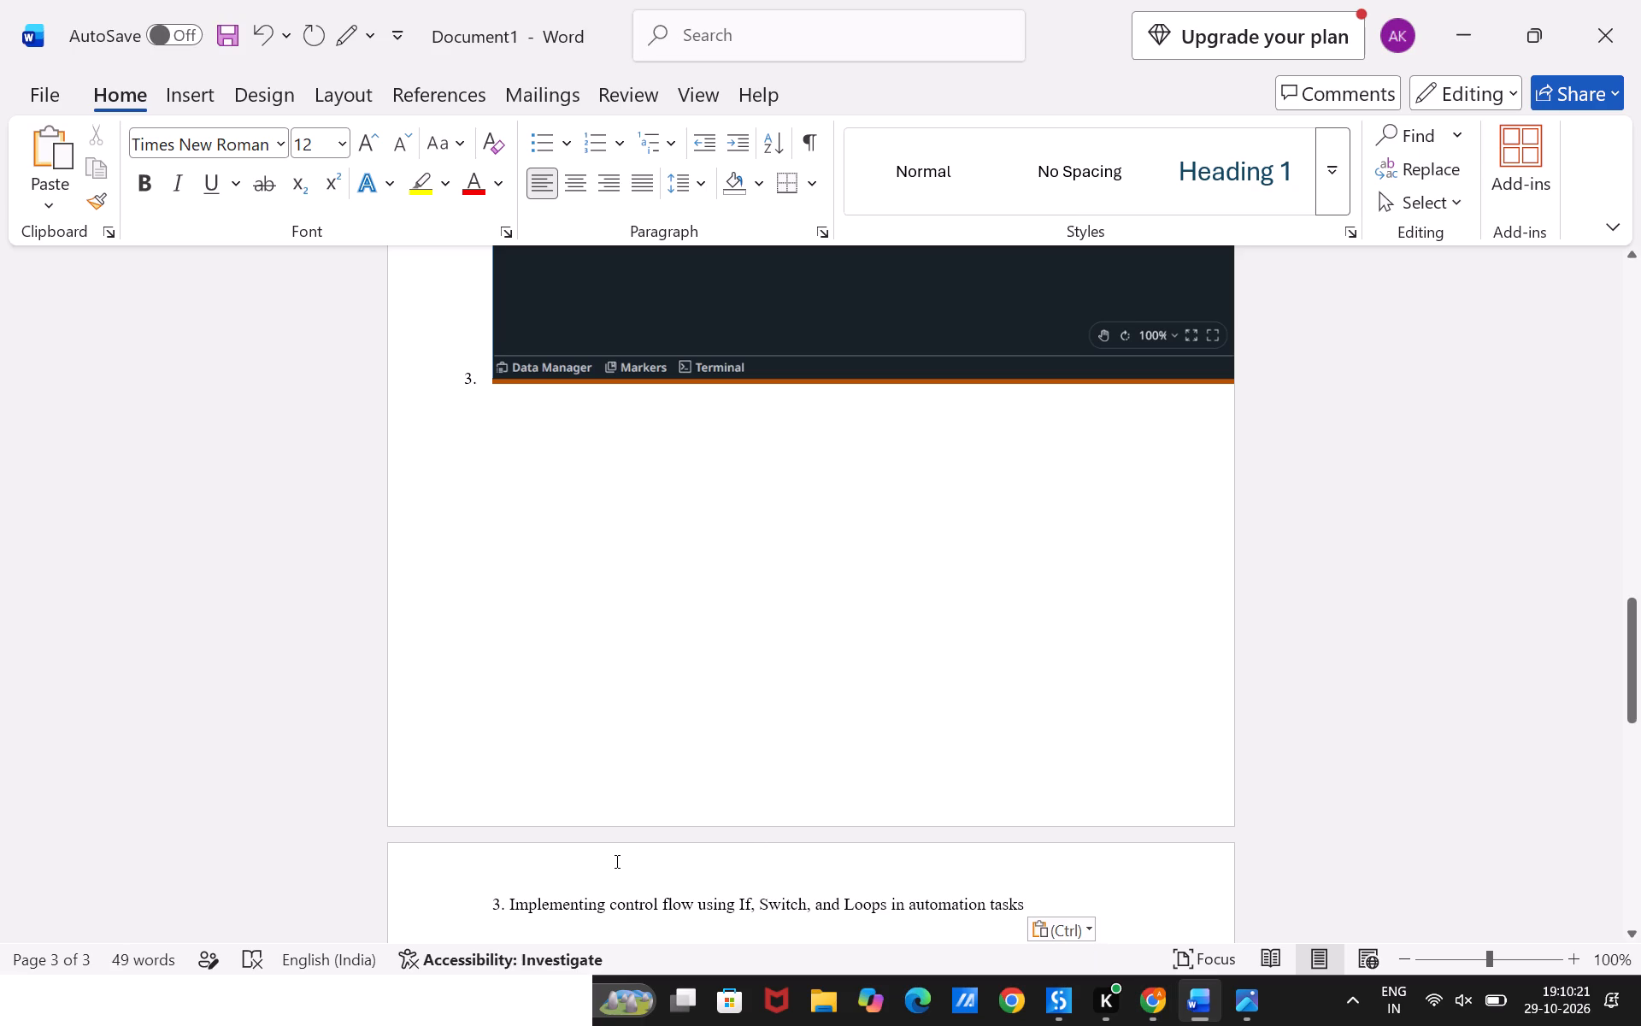
Copy the Assign and Message Box workflow image, Screenshot 2026-10-29 152038.png, and paste it in Word directly below the message box screenshot under item 2.
scroll(615, 861, down, 1)
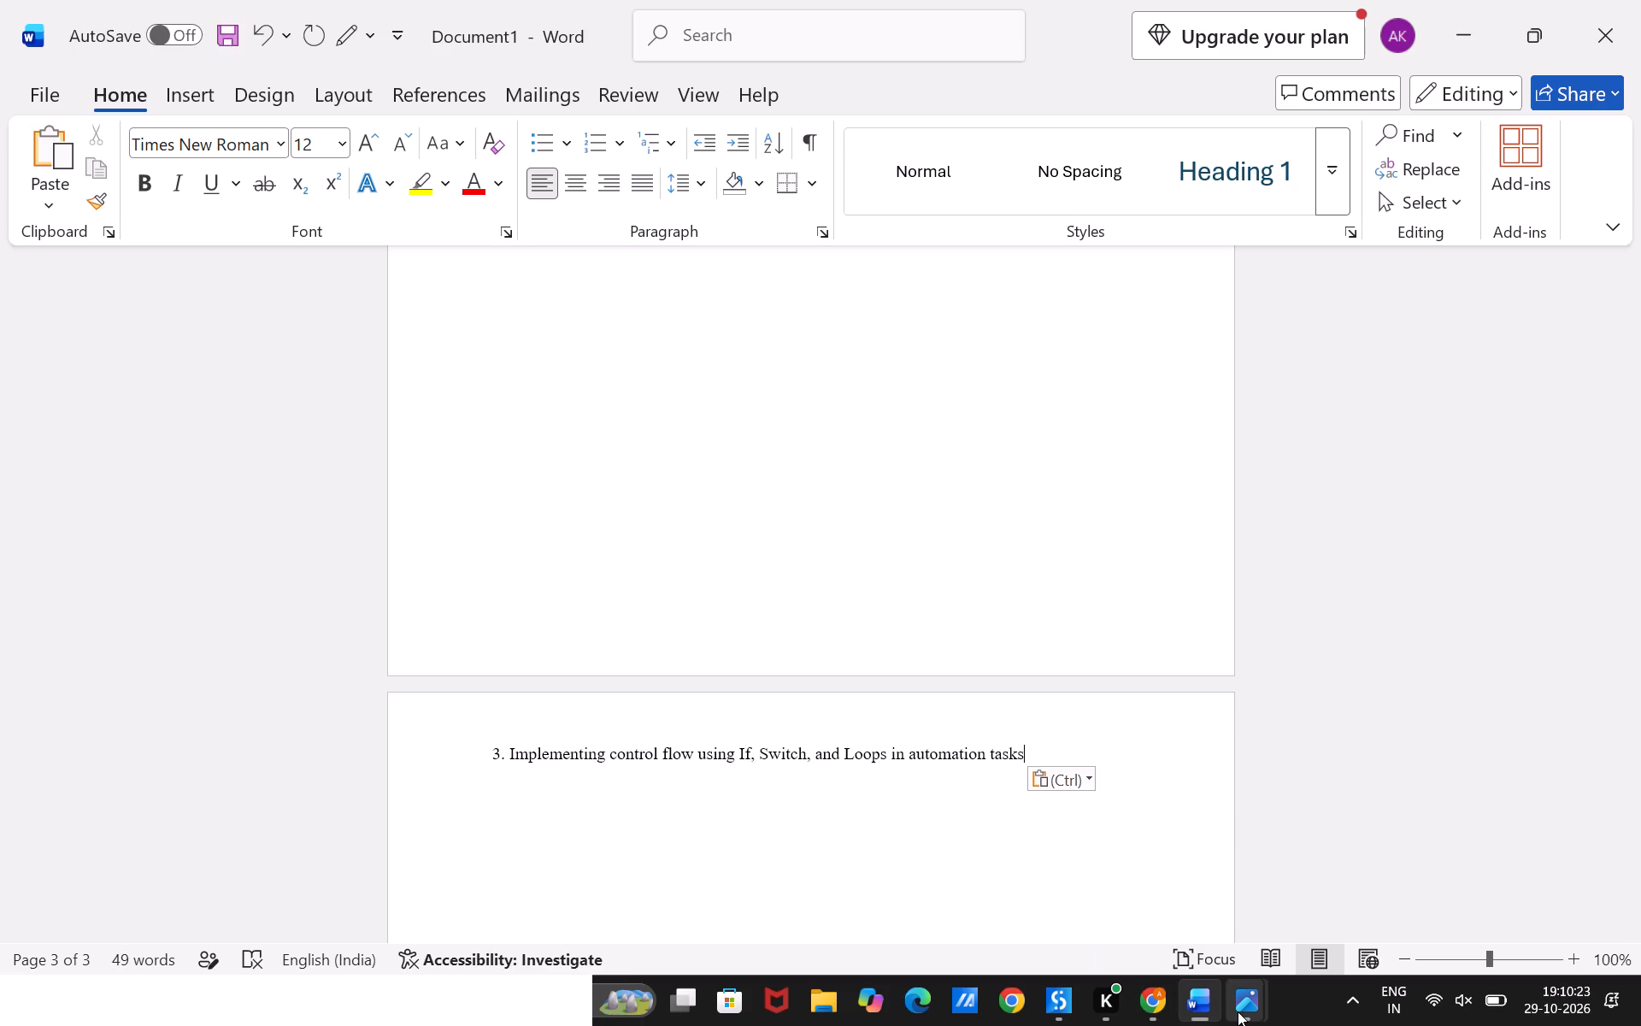
click(1238, 1011)
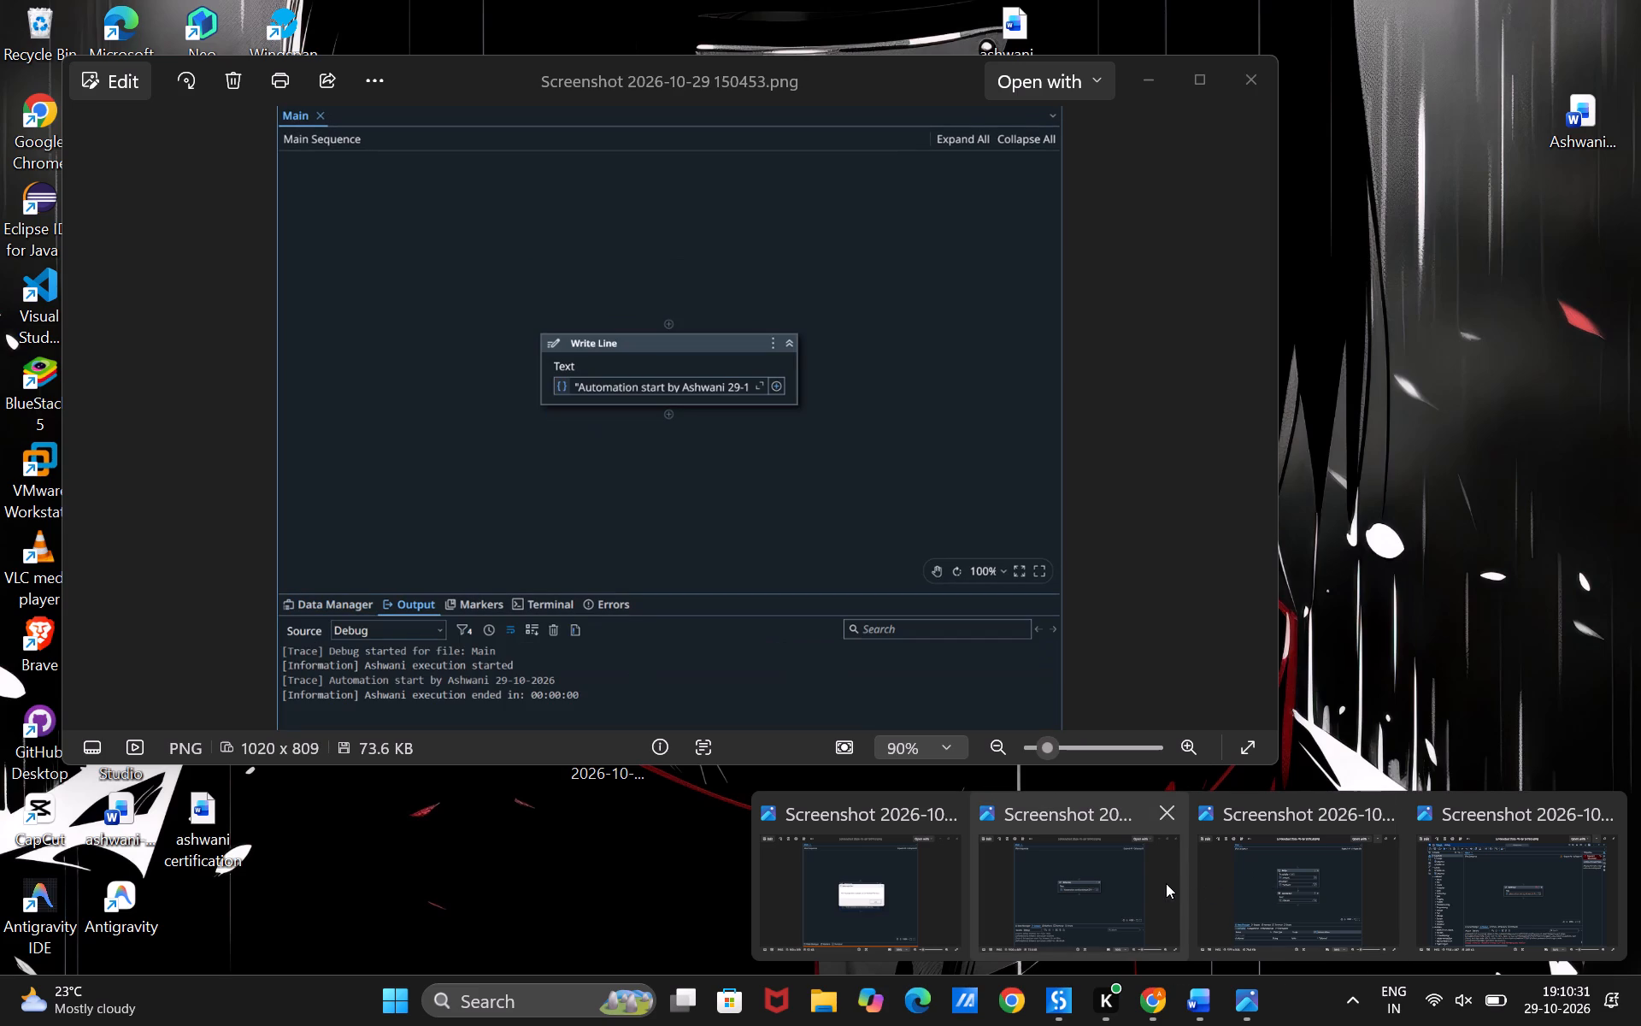
click(1213, 882)
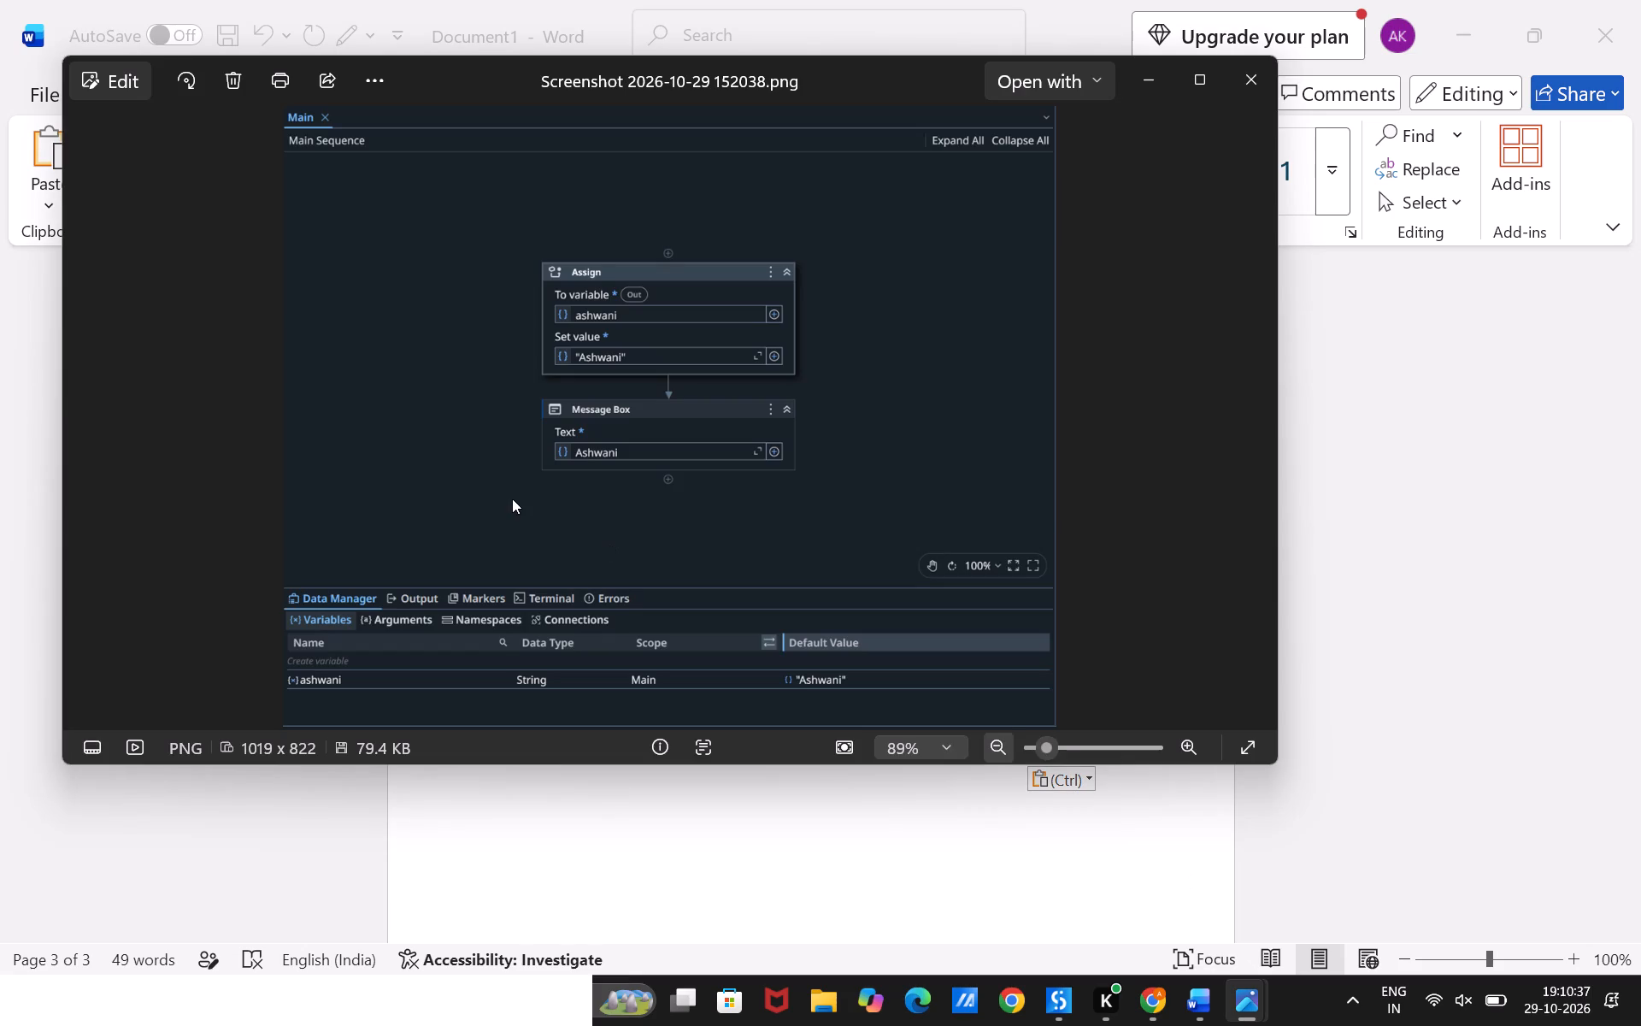
click(380, 85)
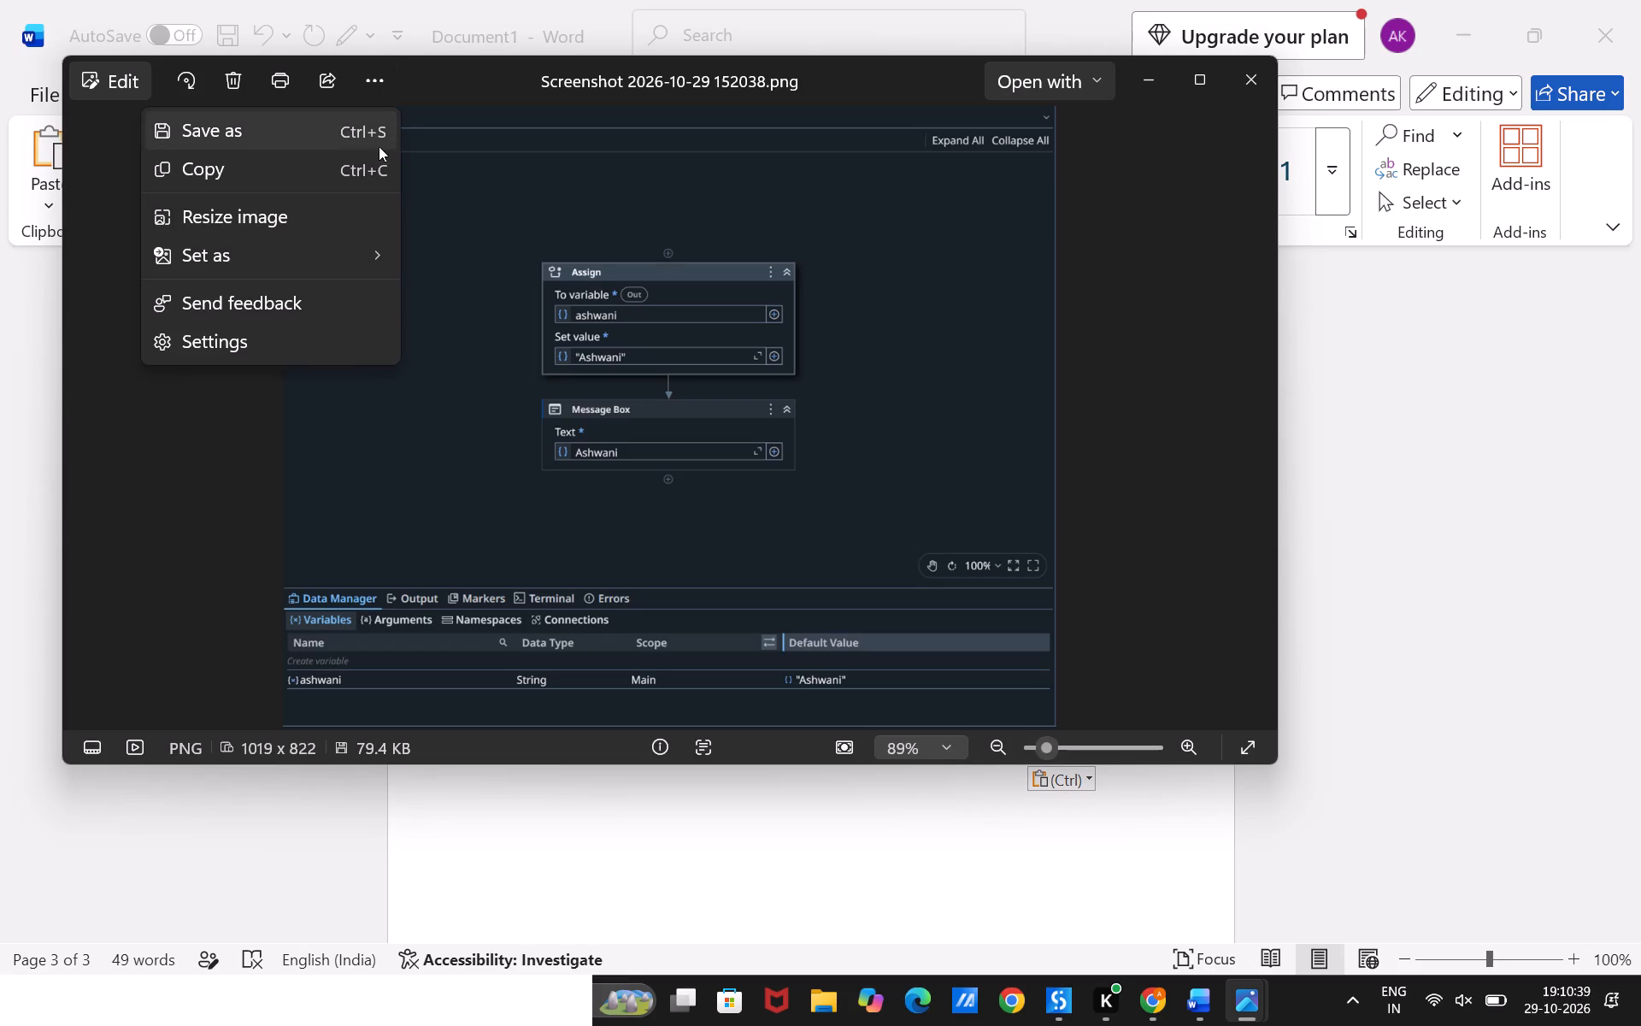
click(279, 169)
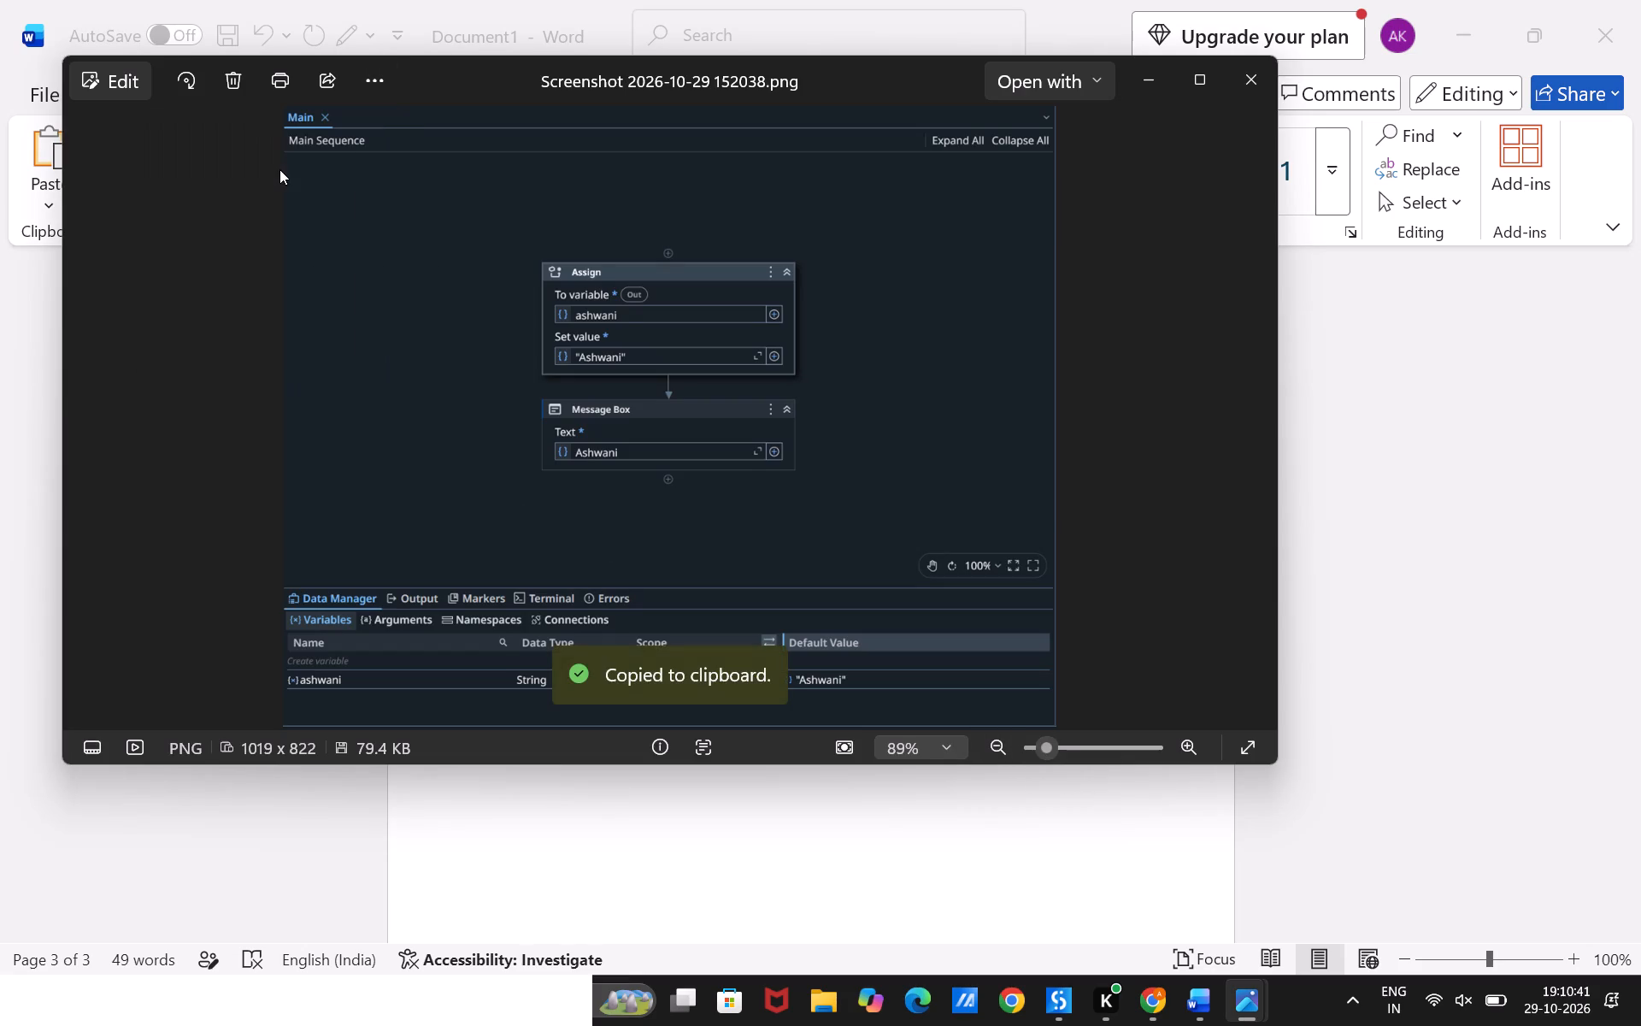
click(1197, 994)
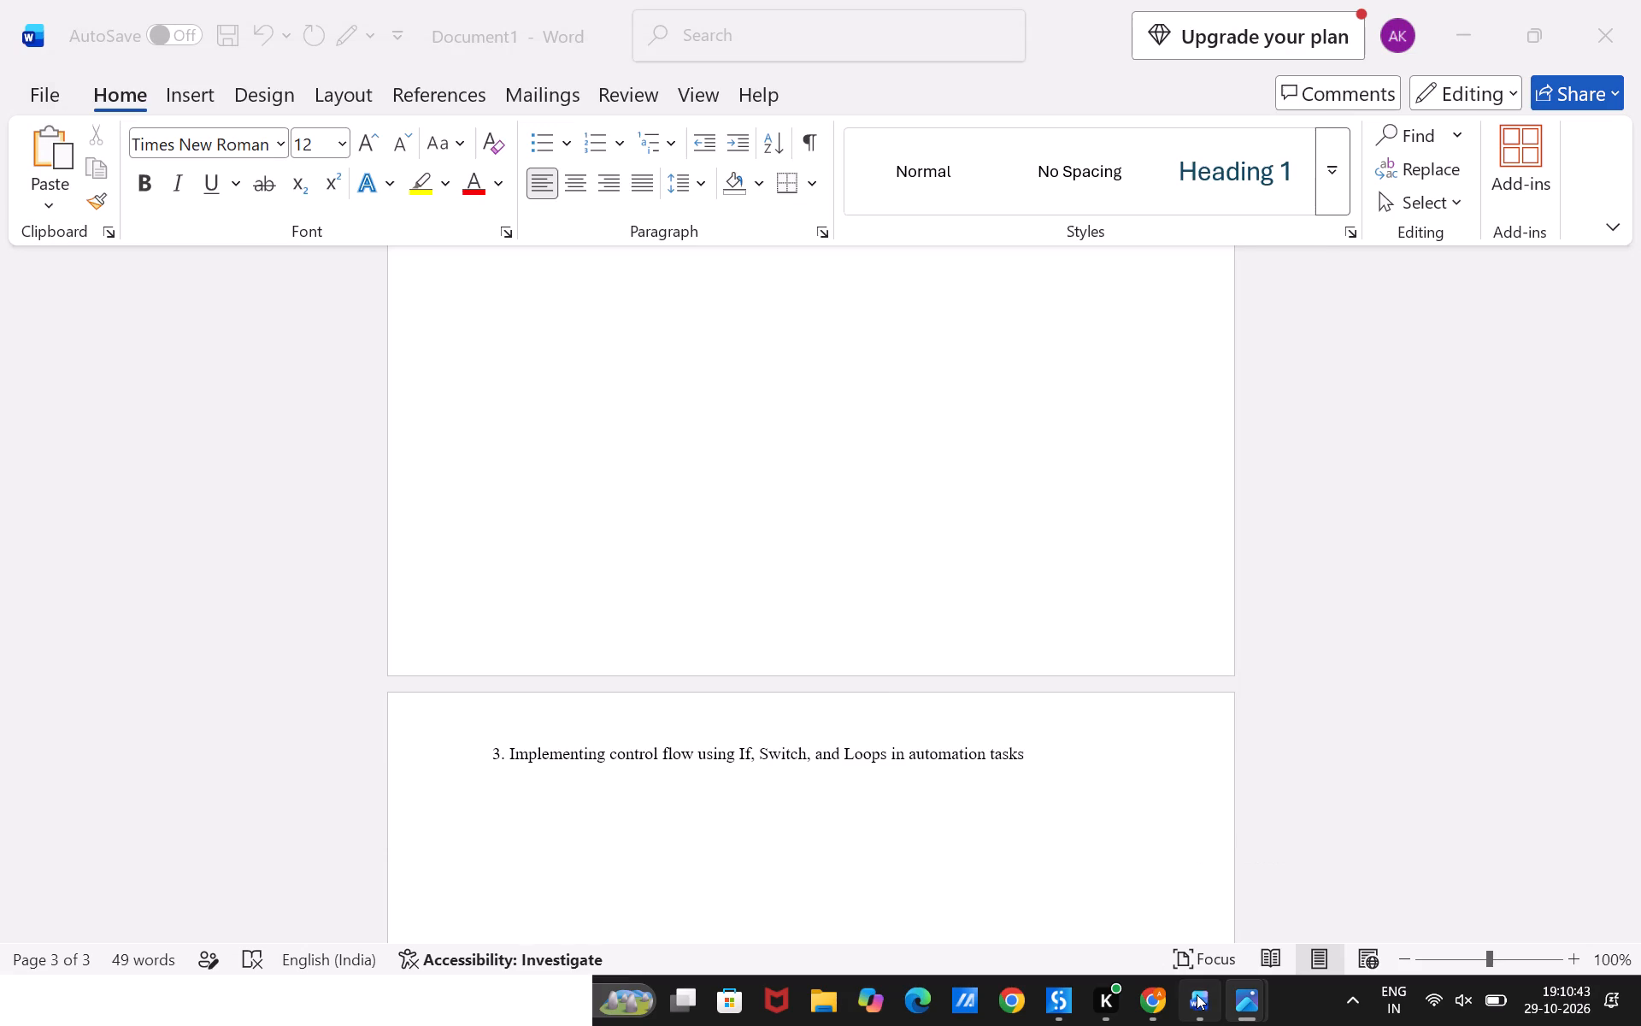
scroll(841, 663, up, 1)
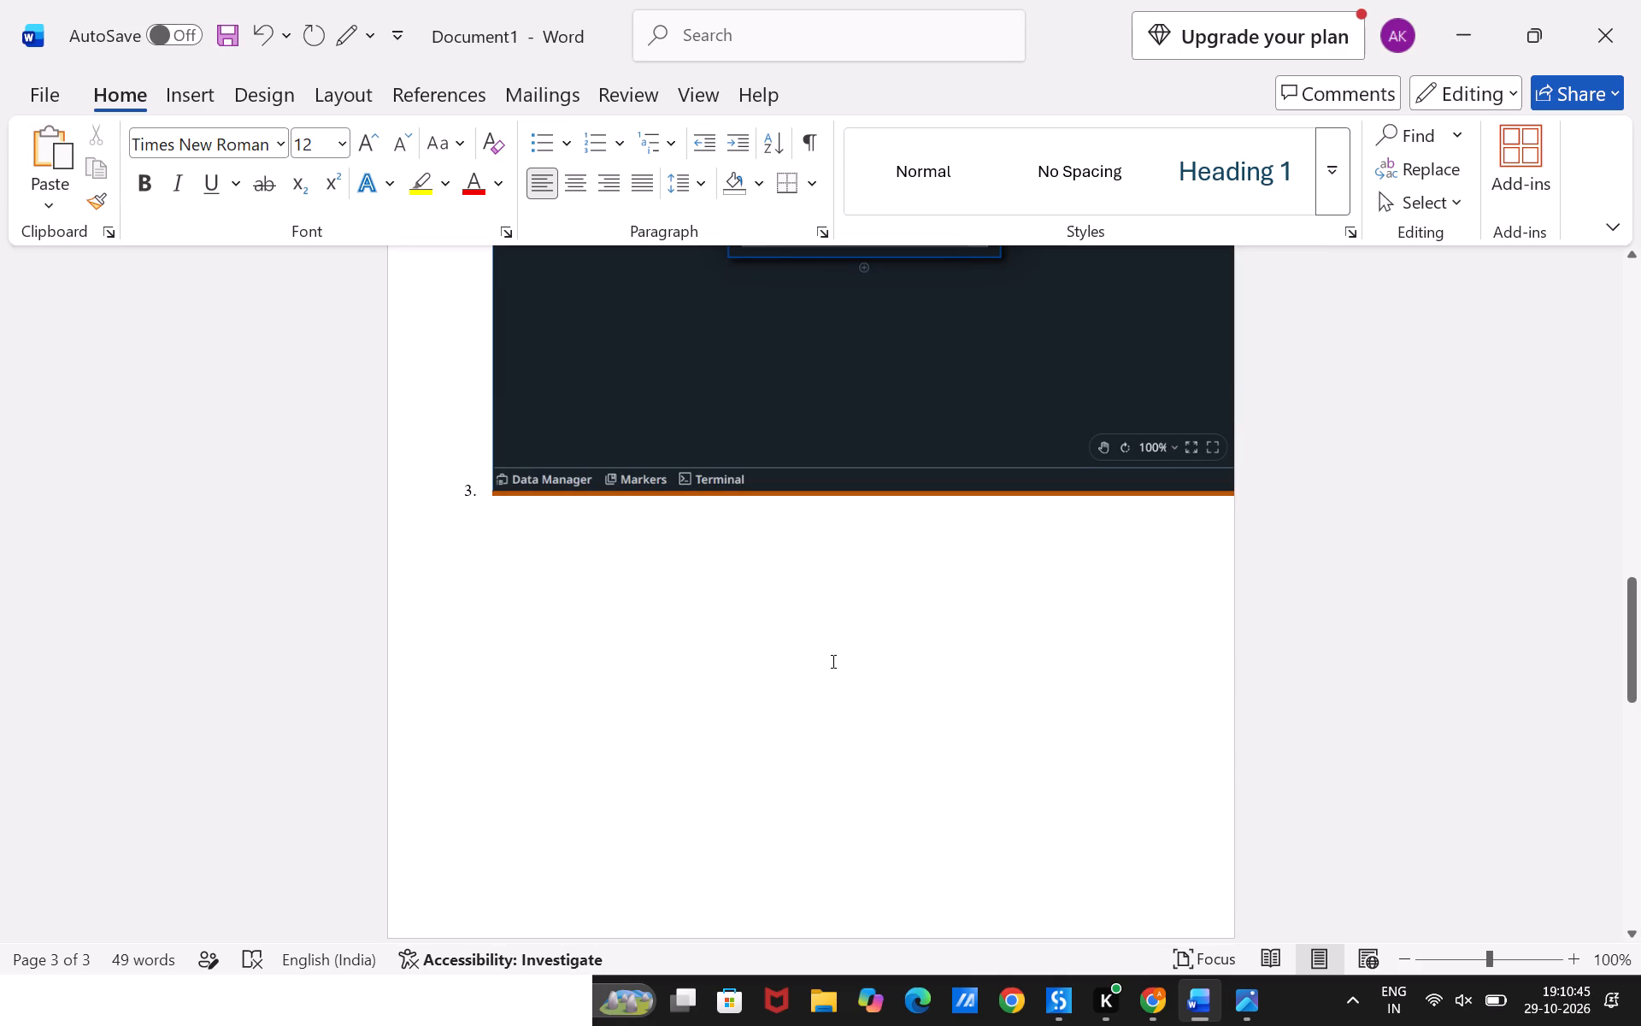
click(493, 528)
key(ctrl+v)
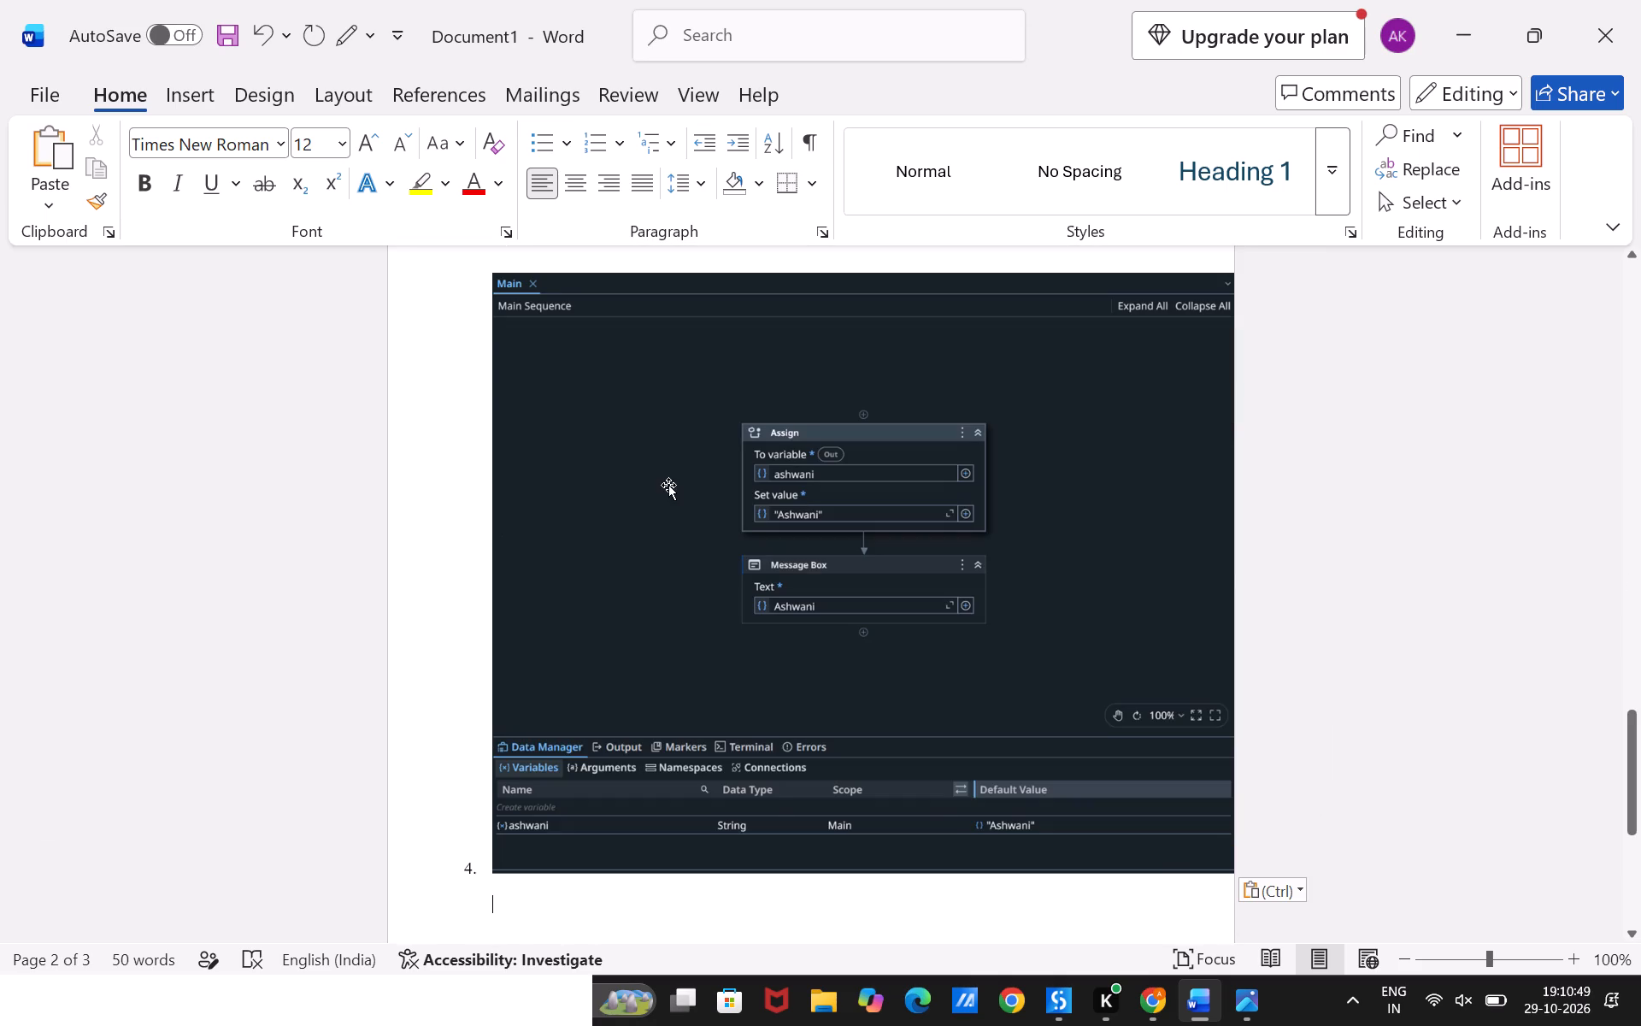
scroll(668, 485, up, 4)
scroll(668, 485, down, 1)
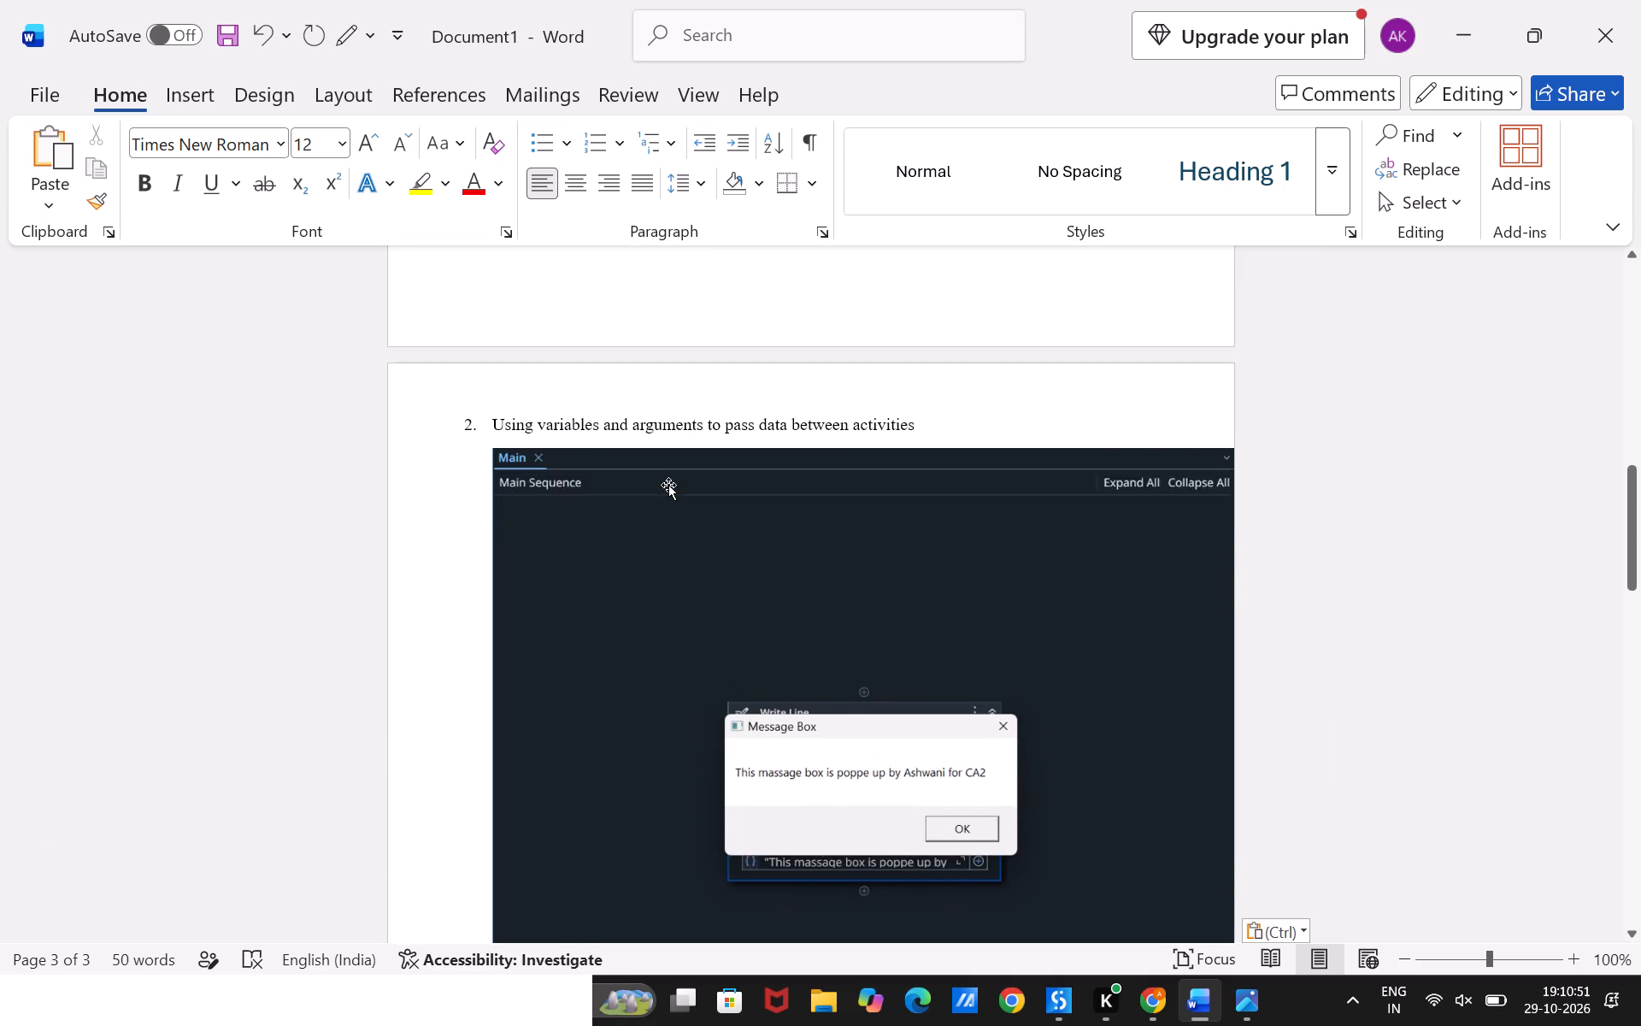
scroll(668, 485, down, 1)
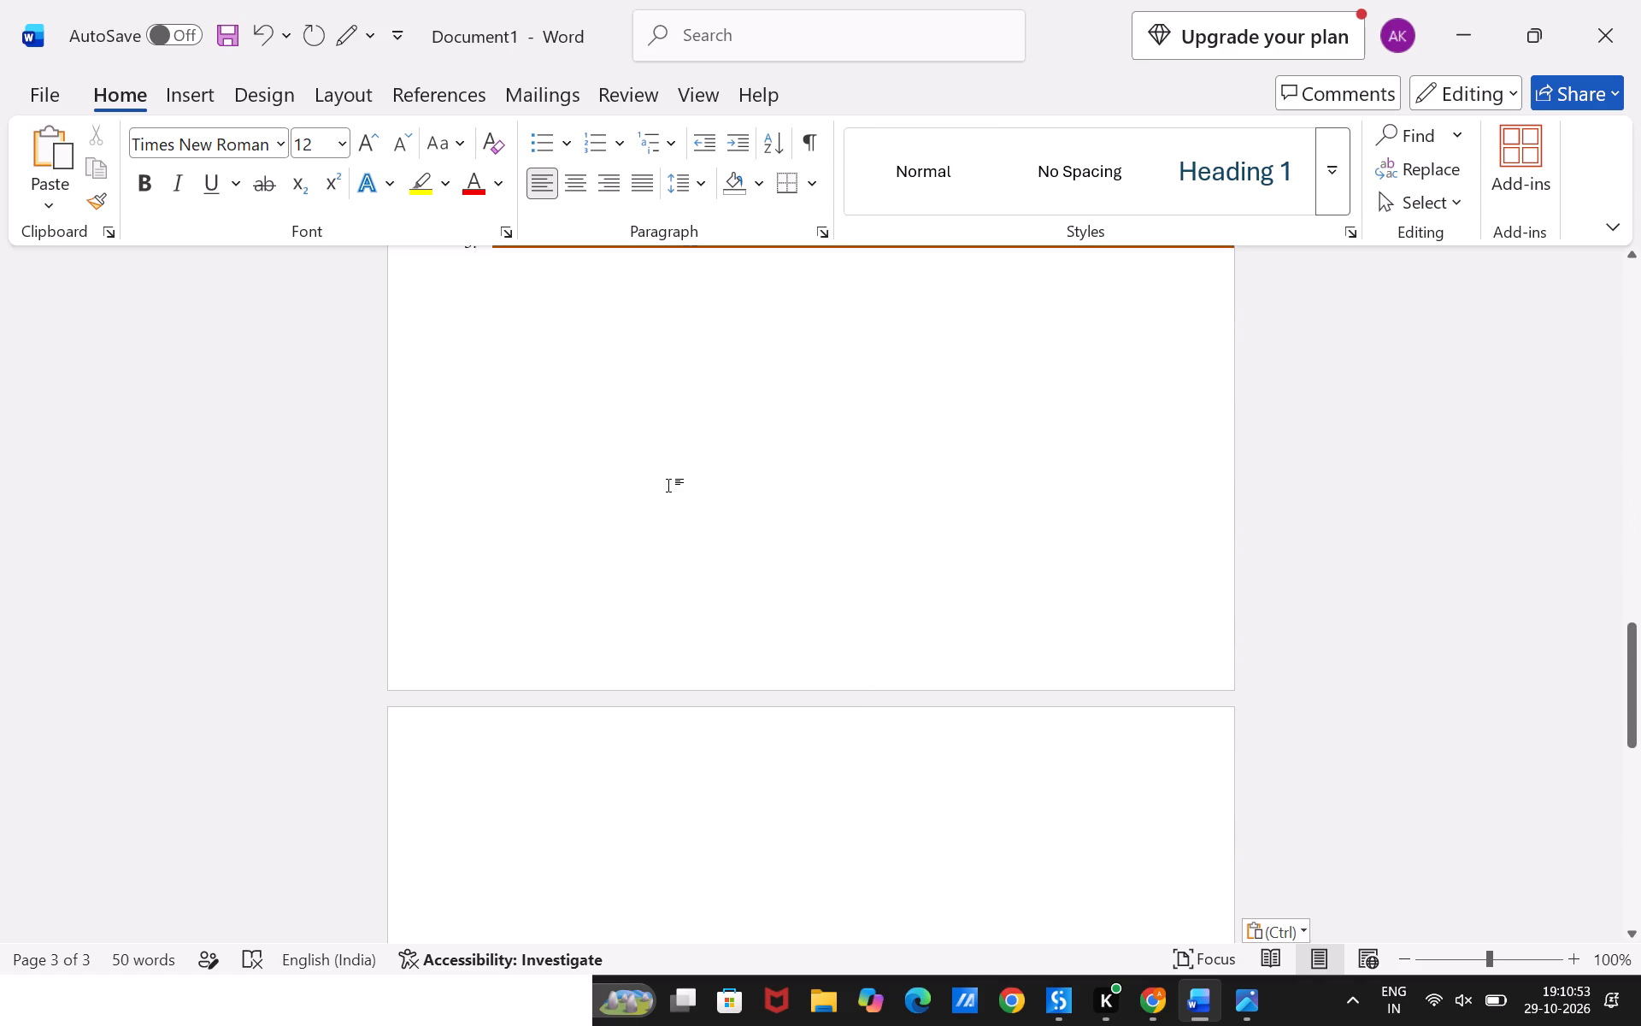
scroll(668, 485, down, 3)
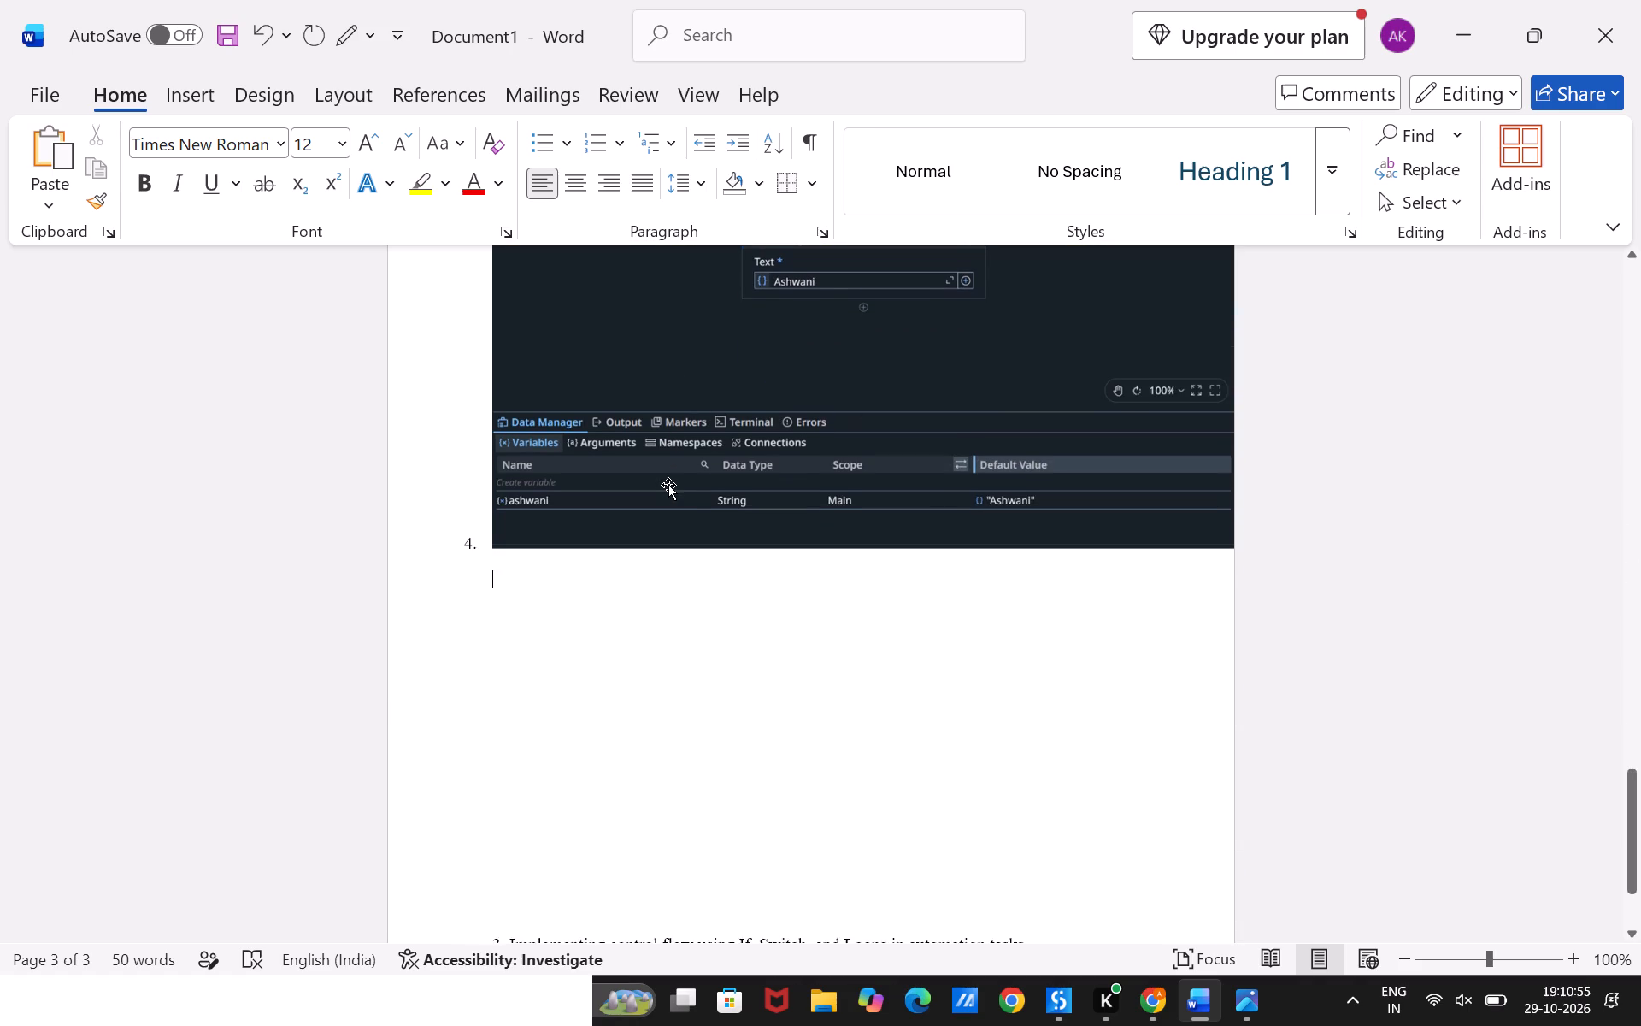
Insert blank lines before item 3, "Implementing control flow using If, Switch, and Loops in automation tasks", until it starts page 4.
scroll(668, 485, down, 2)
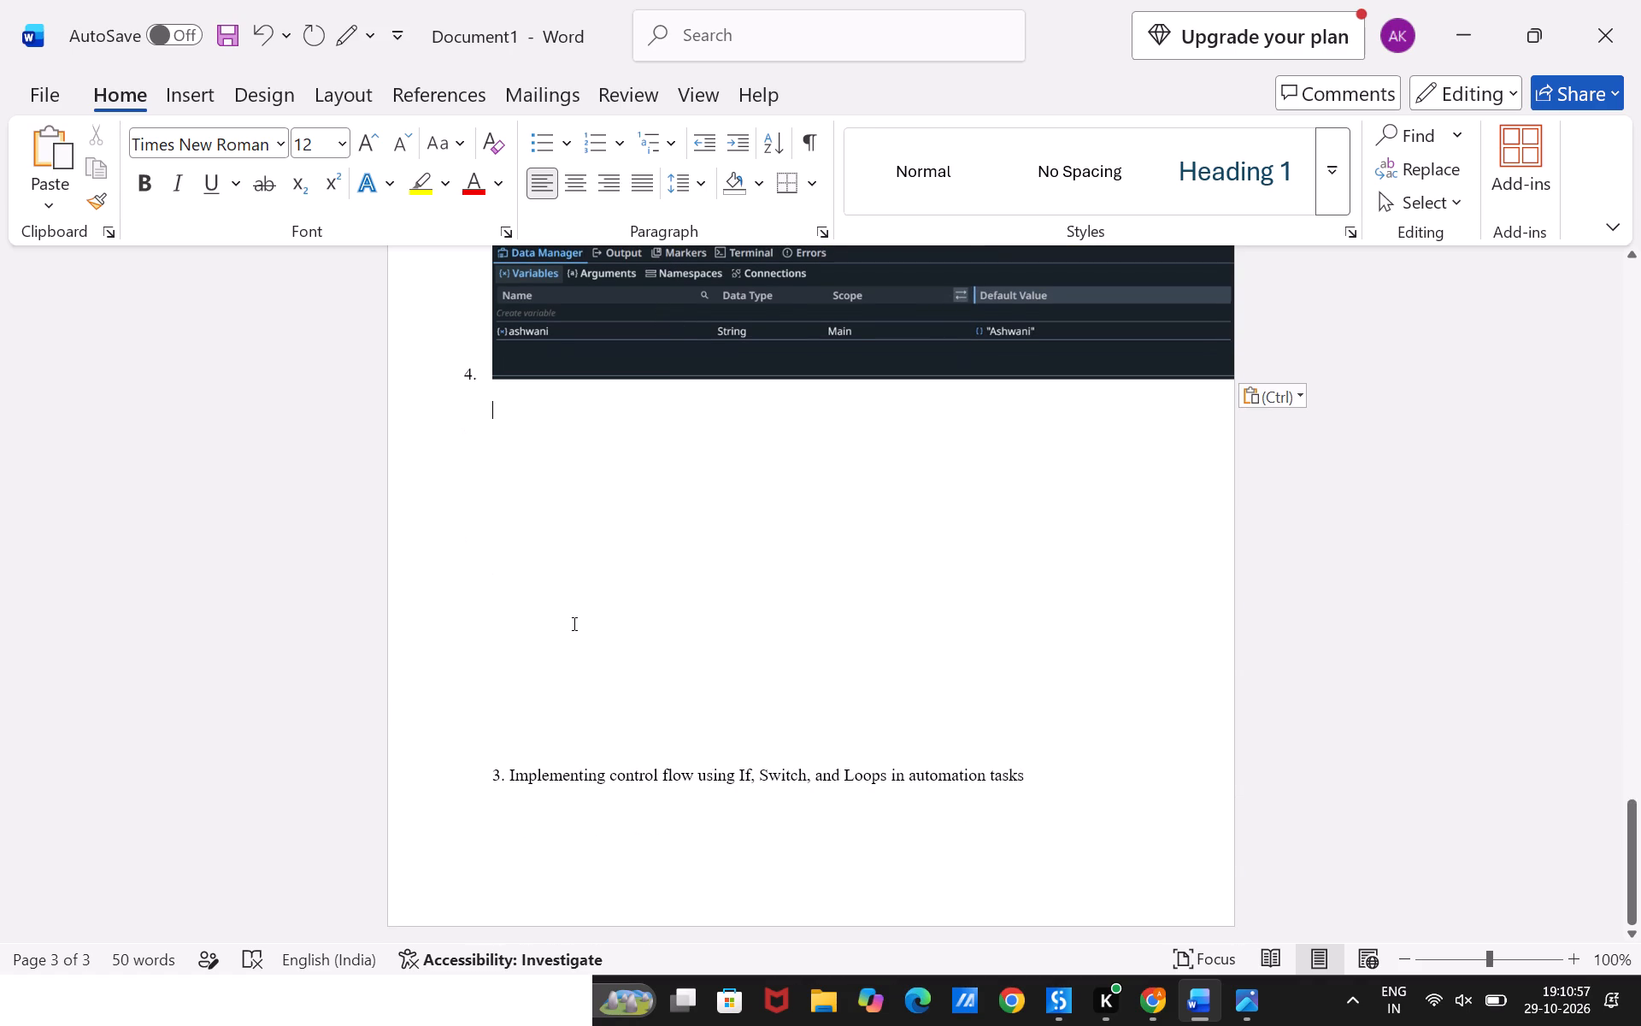
scroll(599, 698, down, 1)
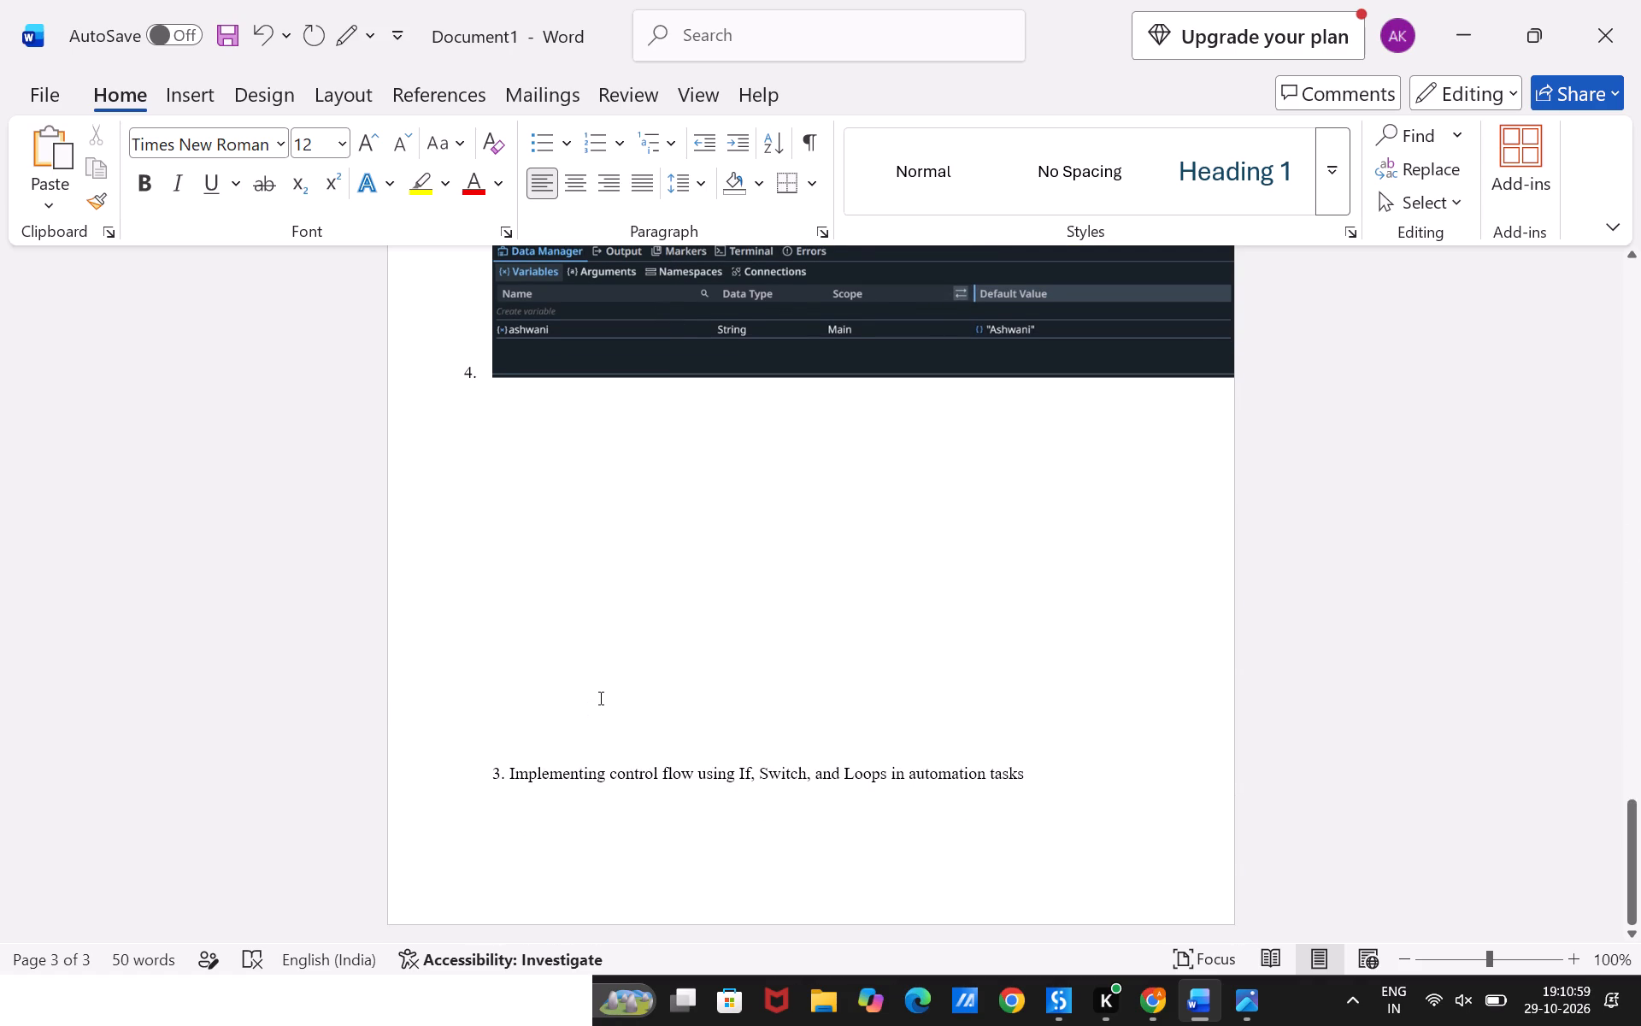
scroll(599, 698, down, 1)
click(490, 773)
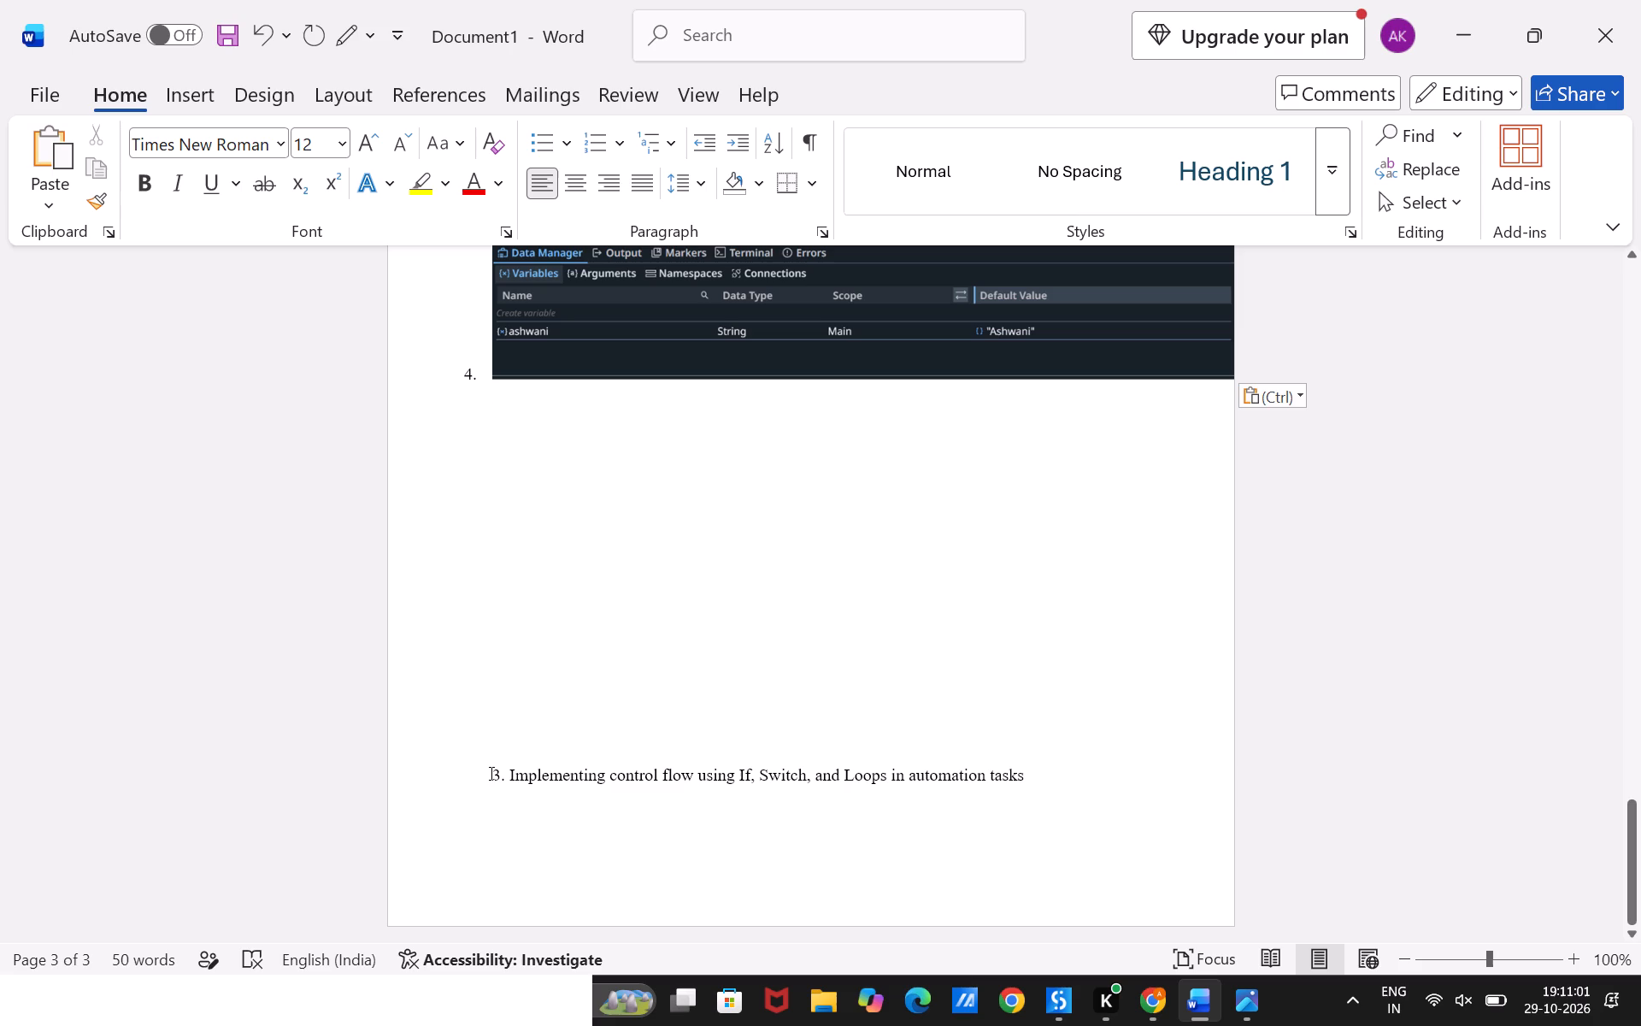
key(Return)
key(Return)
key(Return)
key(Return)
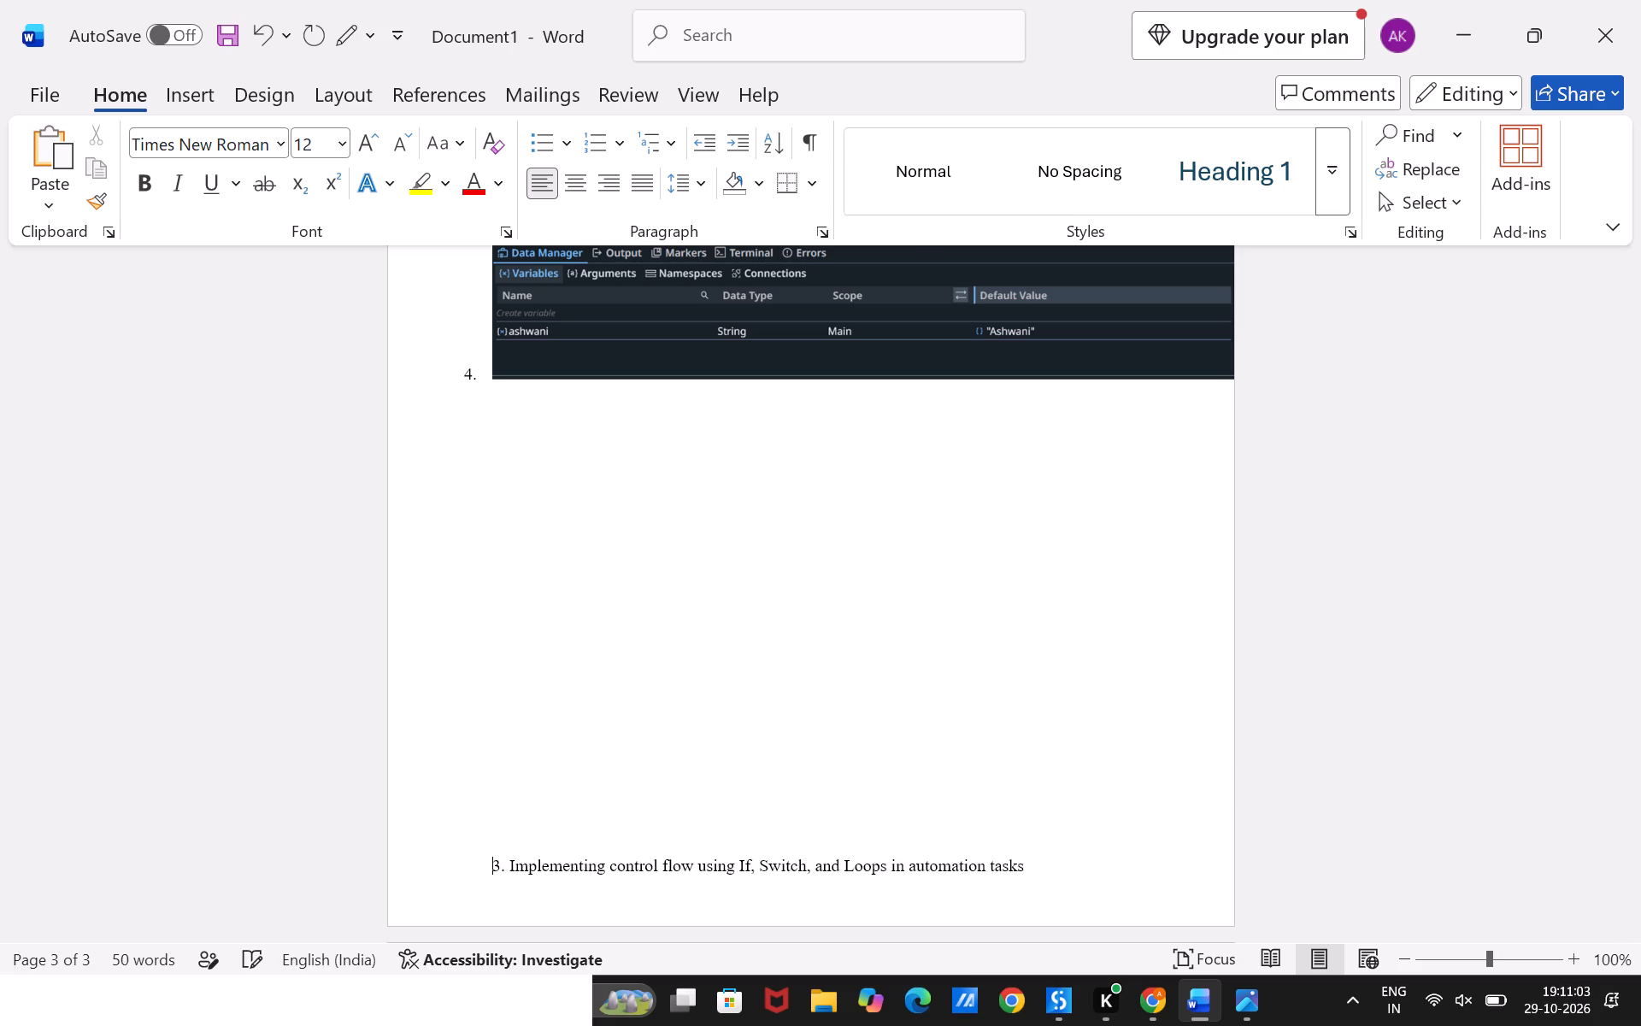
key(Return)
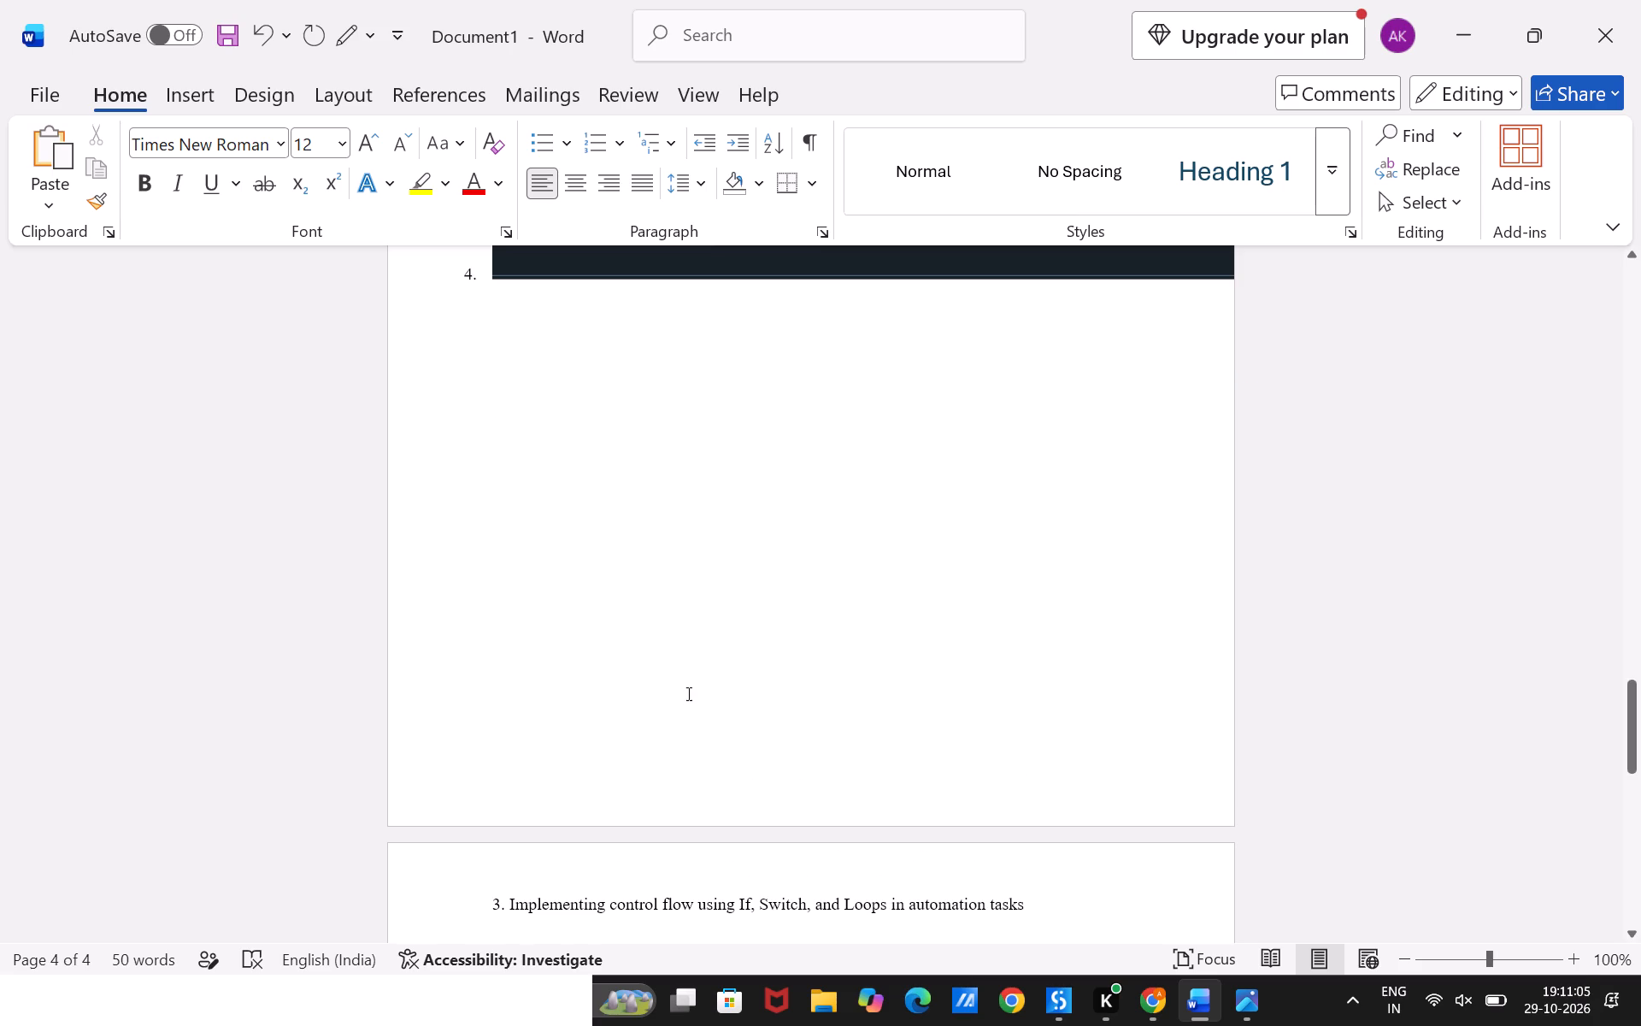
scroll(688, 693, down, 1)
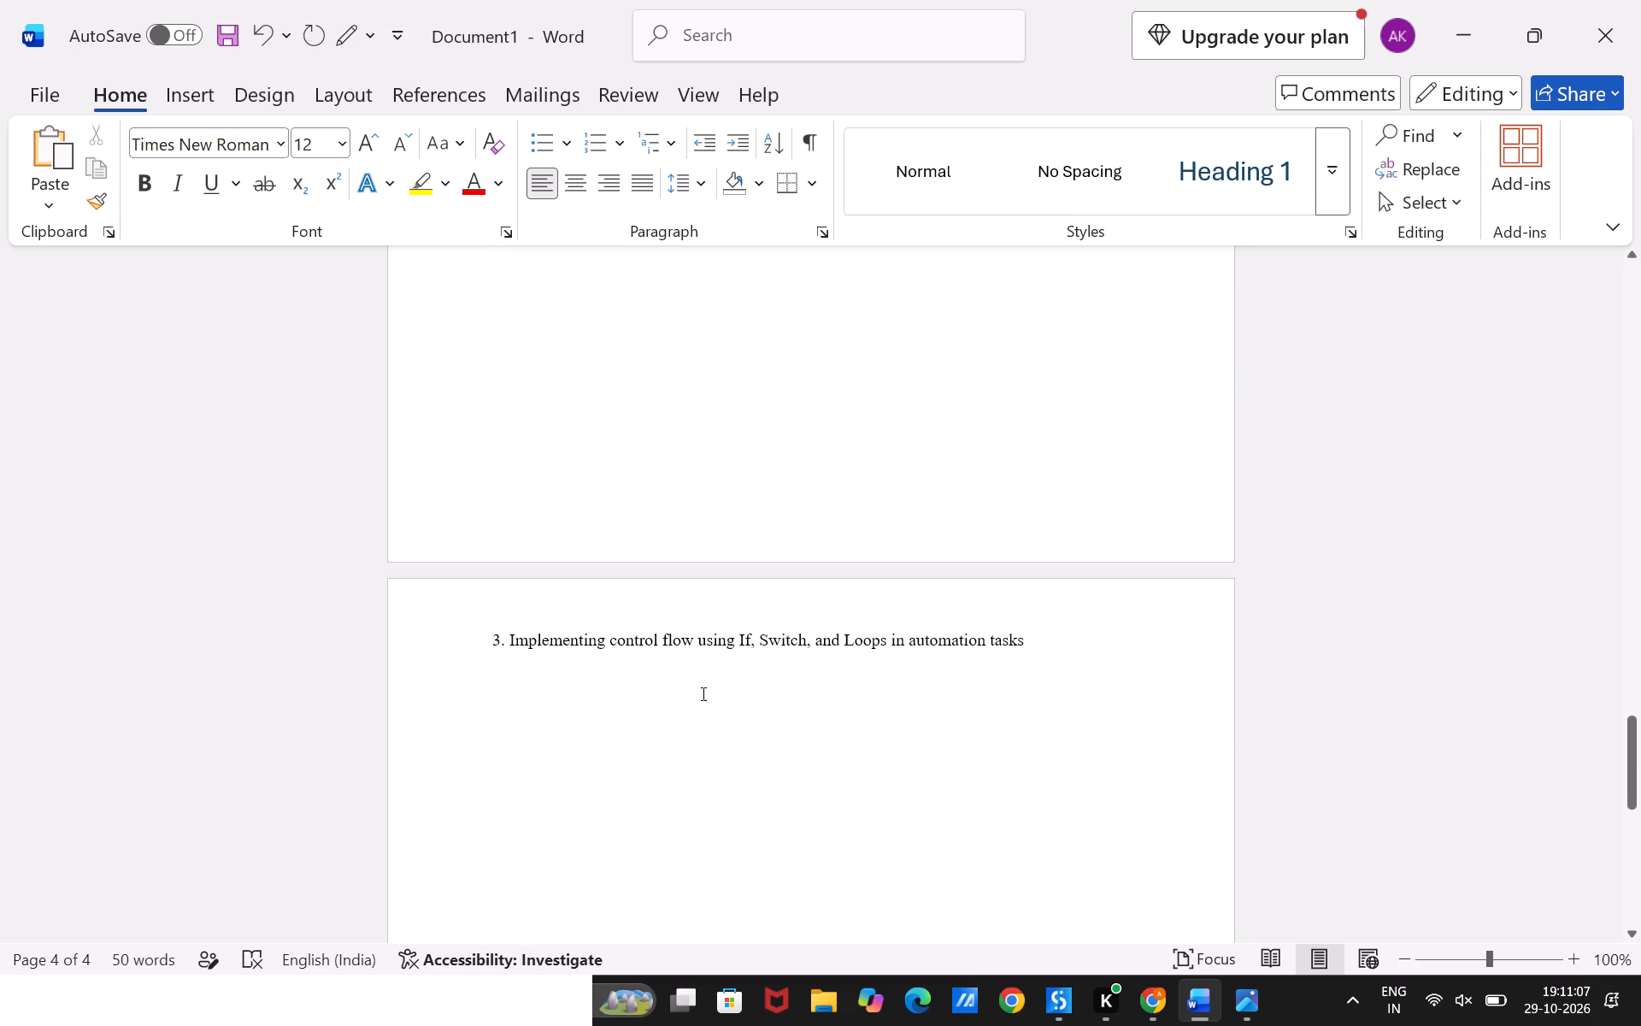
Minimize Word, the browser and the open screenshot windows in Photos to clear the way to the desktop image files.
click(1461, 36)
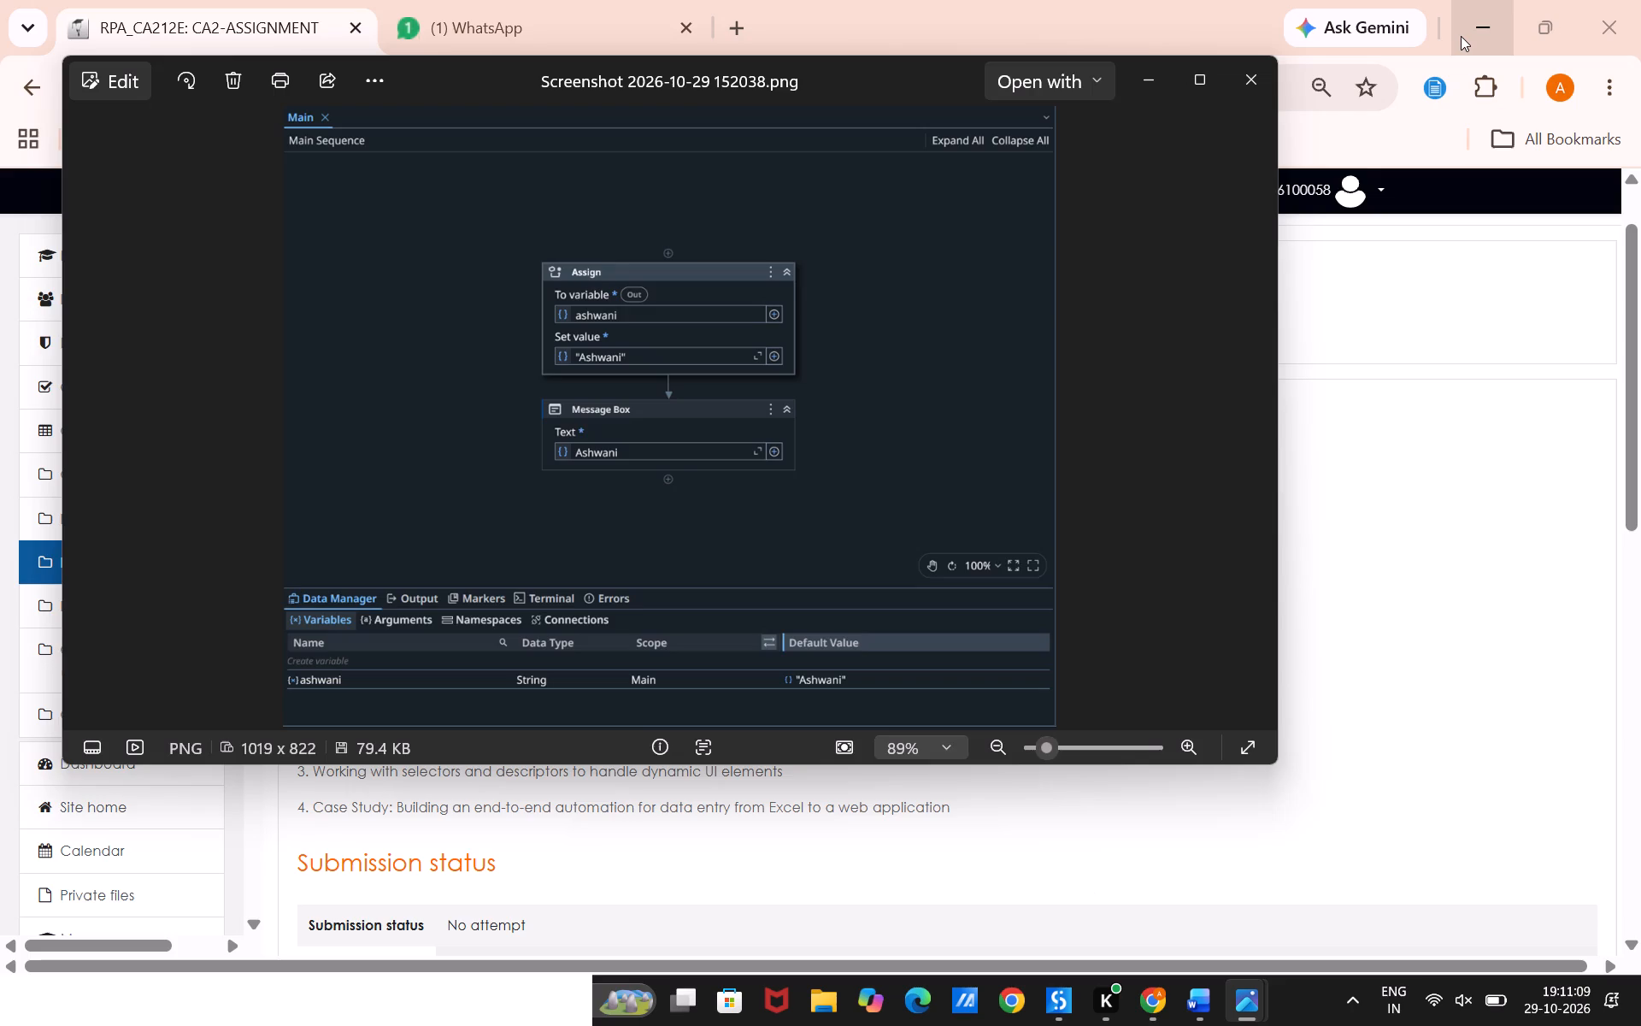
click(1461, 36)
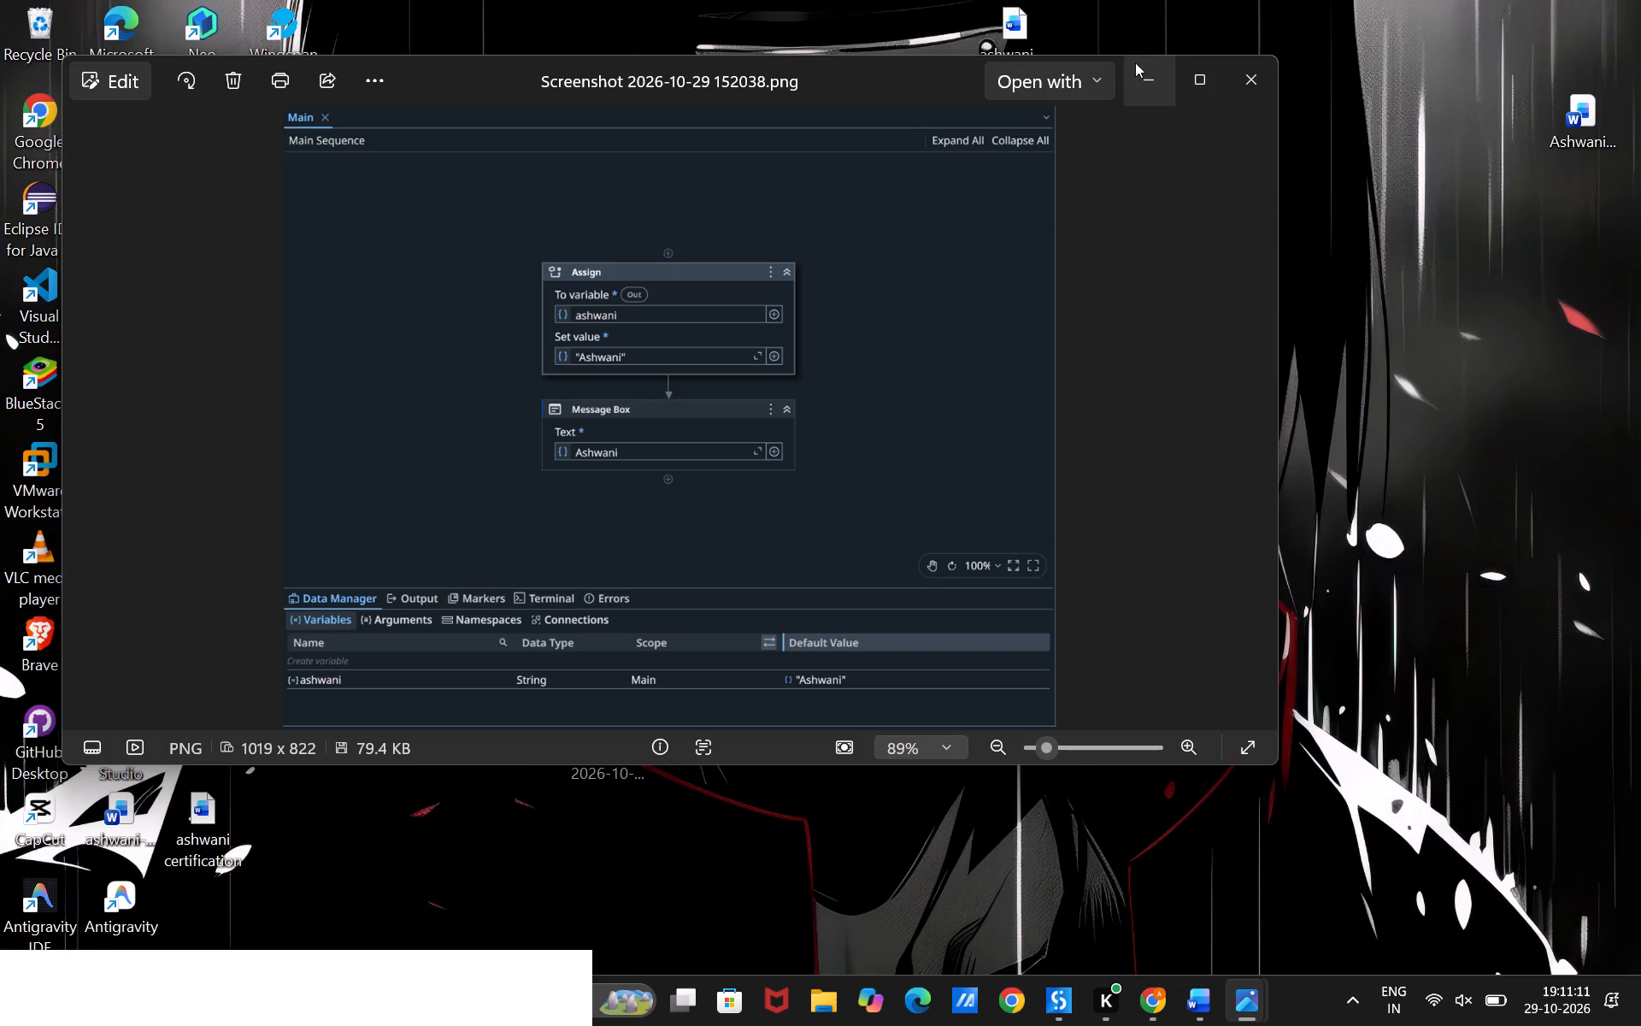
click(1148, 75)
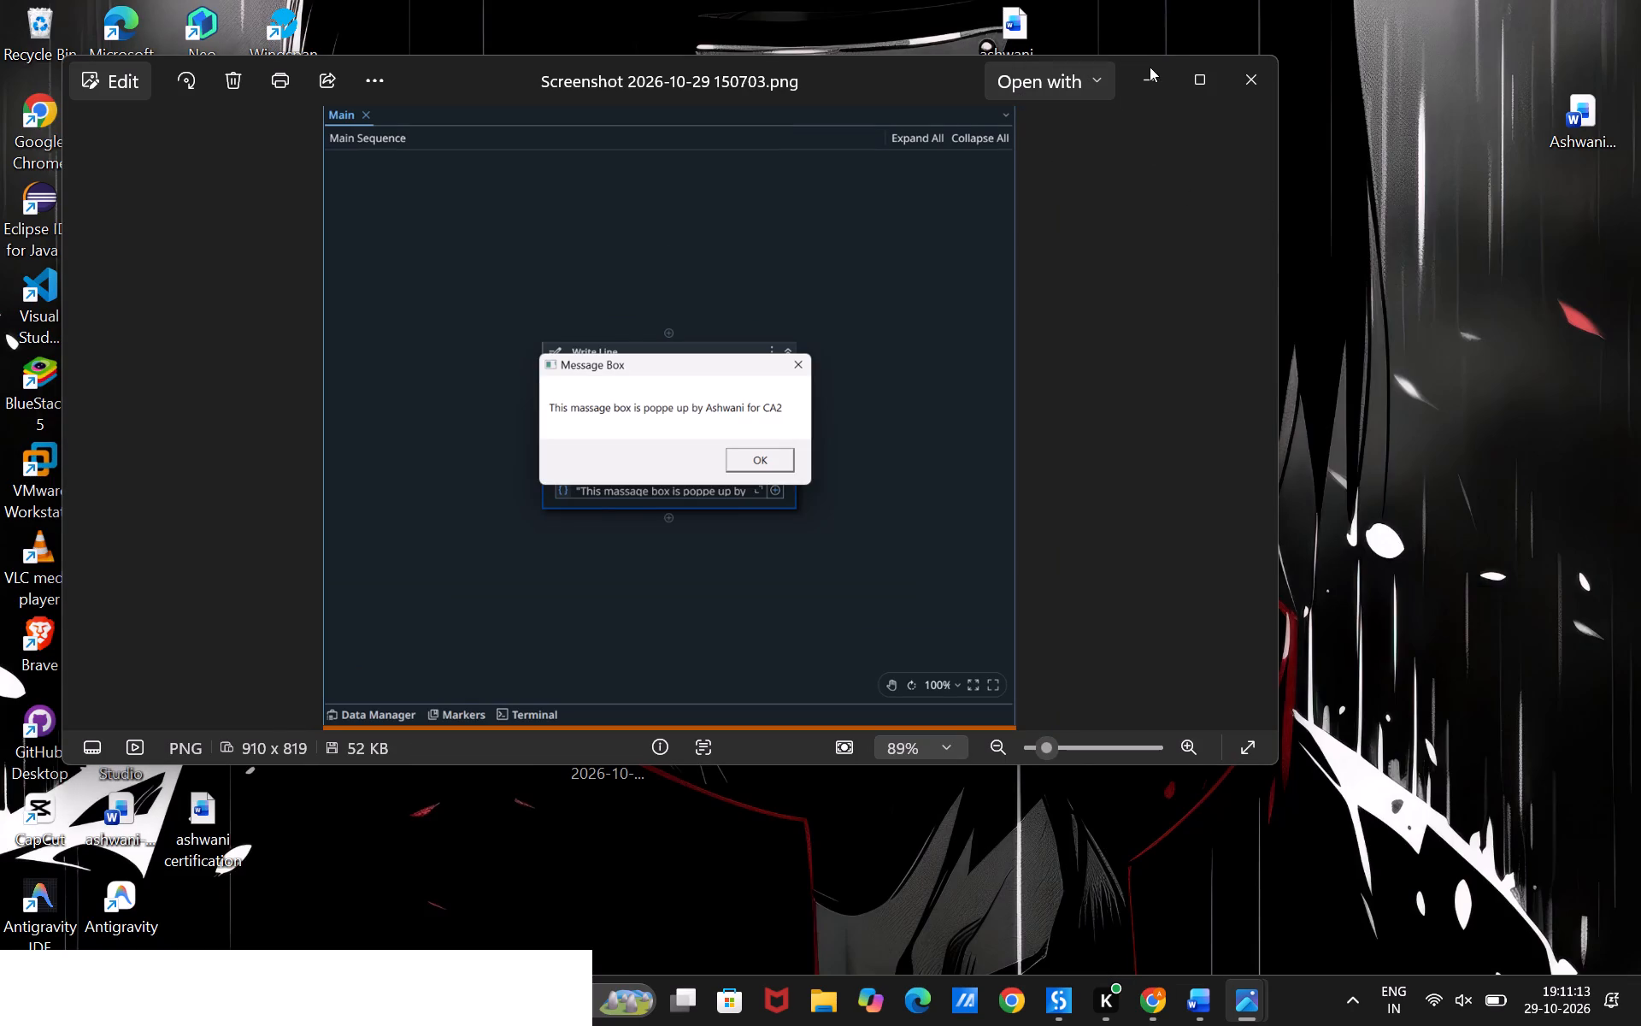
click(1150, 67)
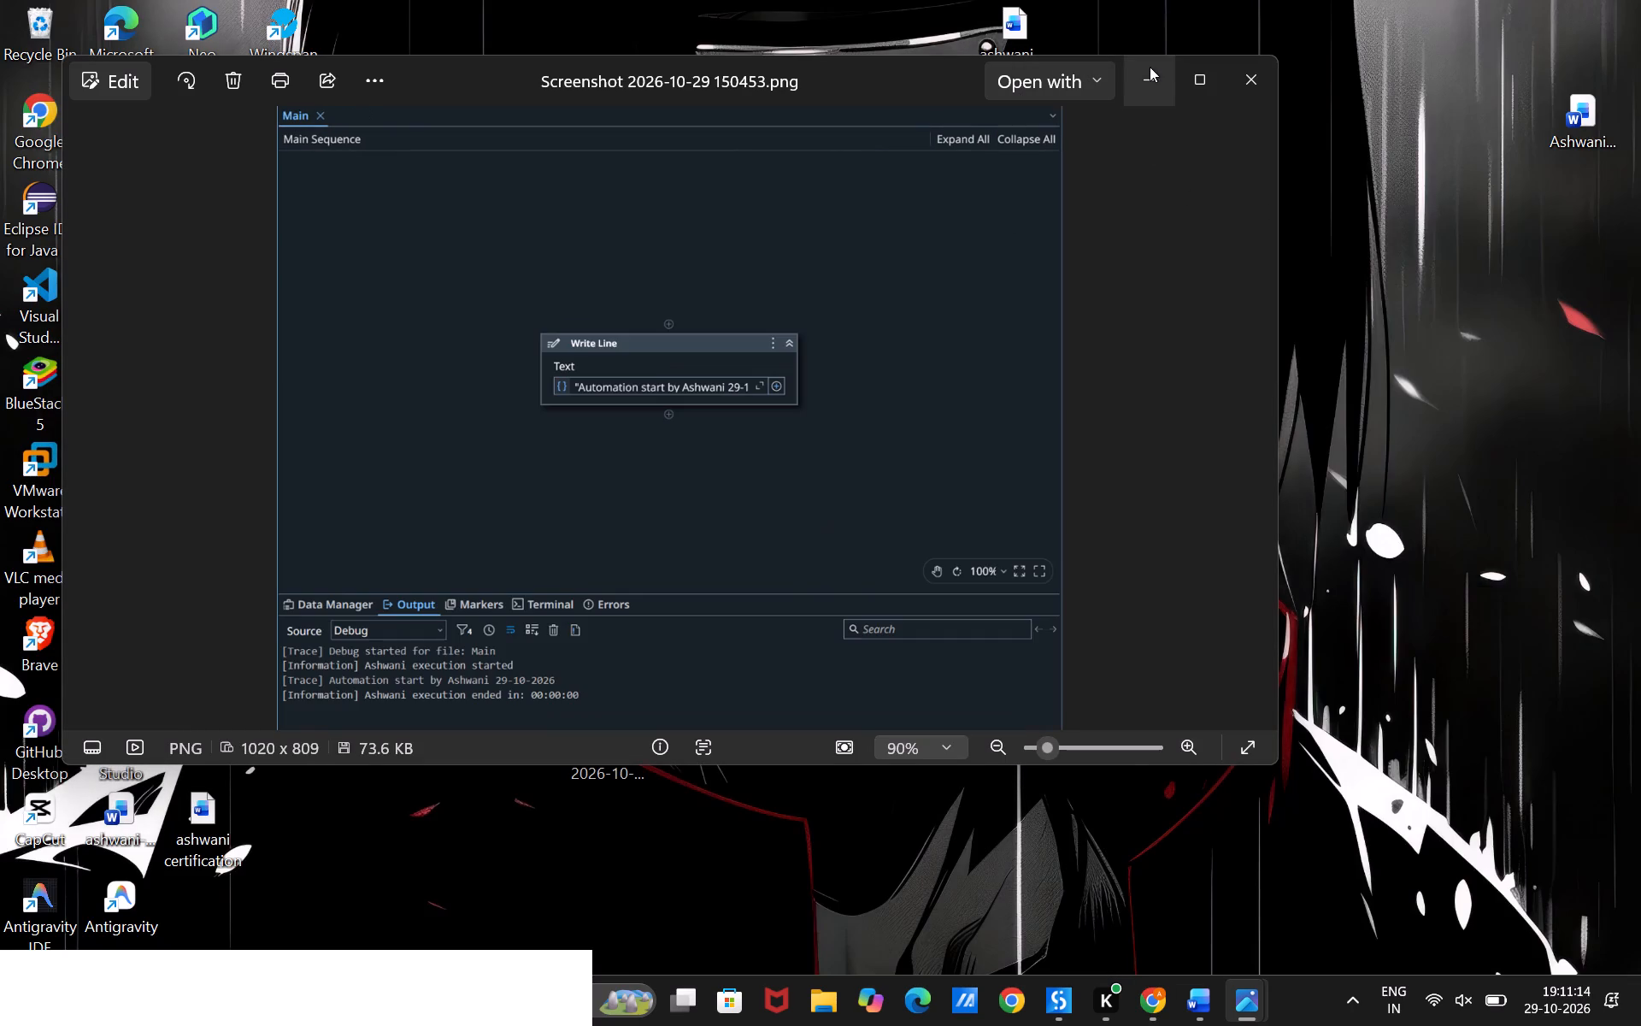
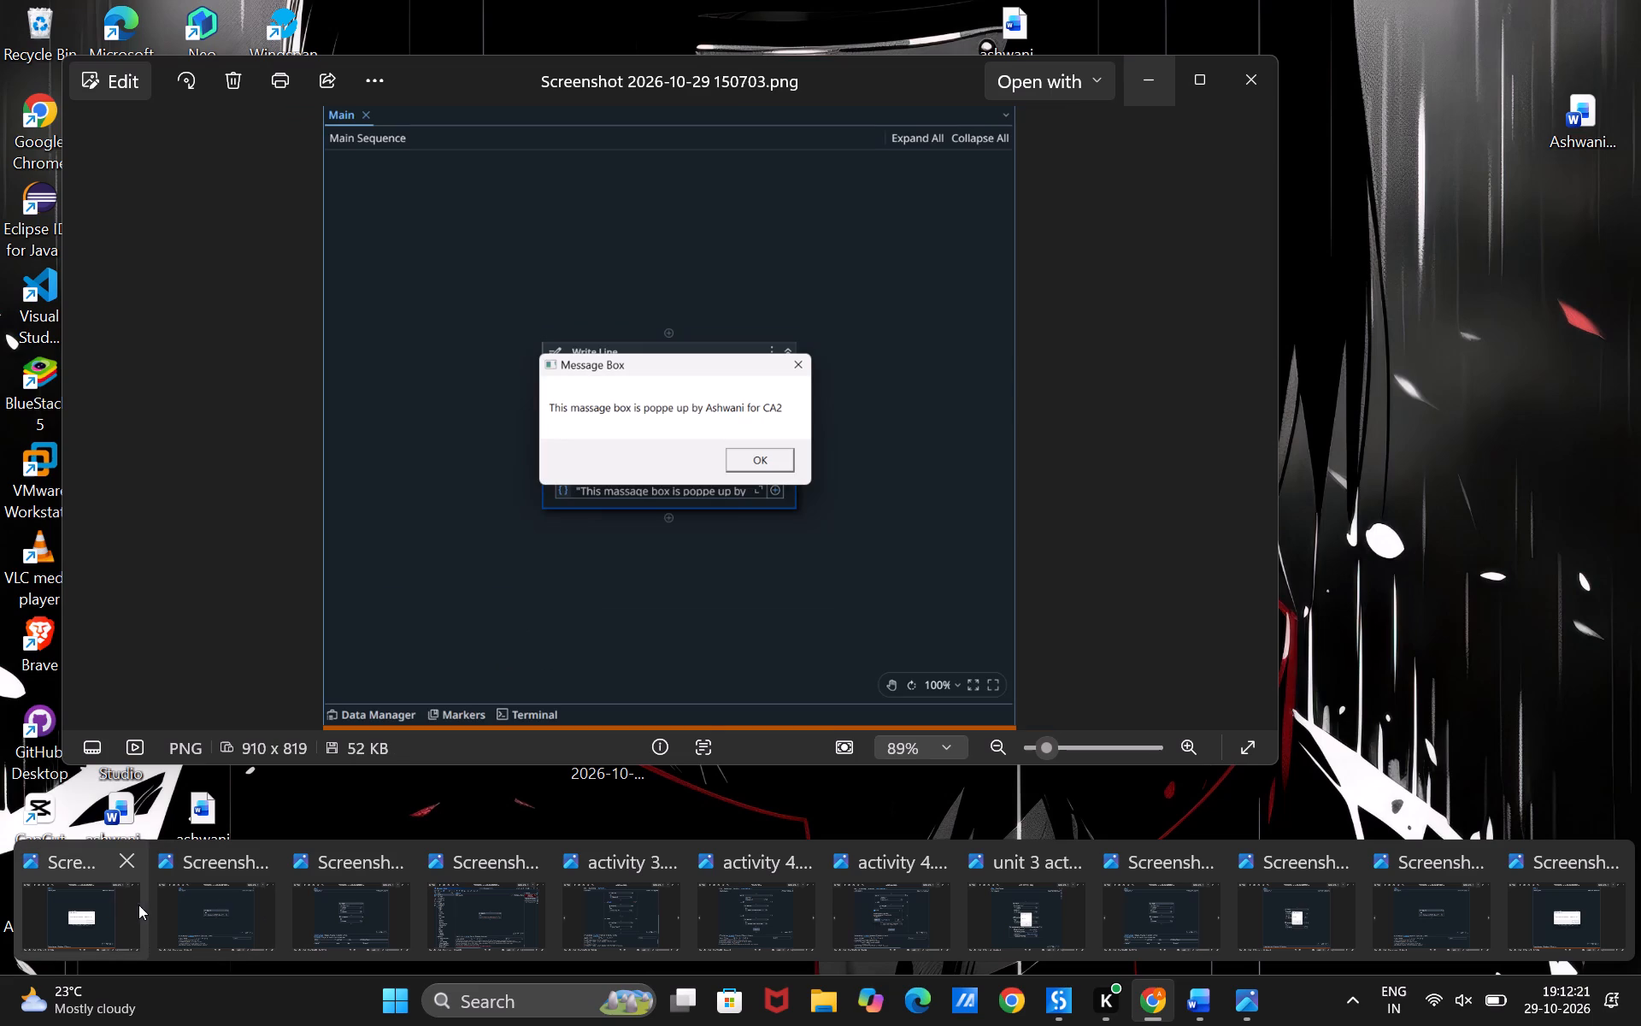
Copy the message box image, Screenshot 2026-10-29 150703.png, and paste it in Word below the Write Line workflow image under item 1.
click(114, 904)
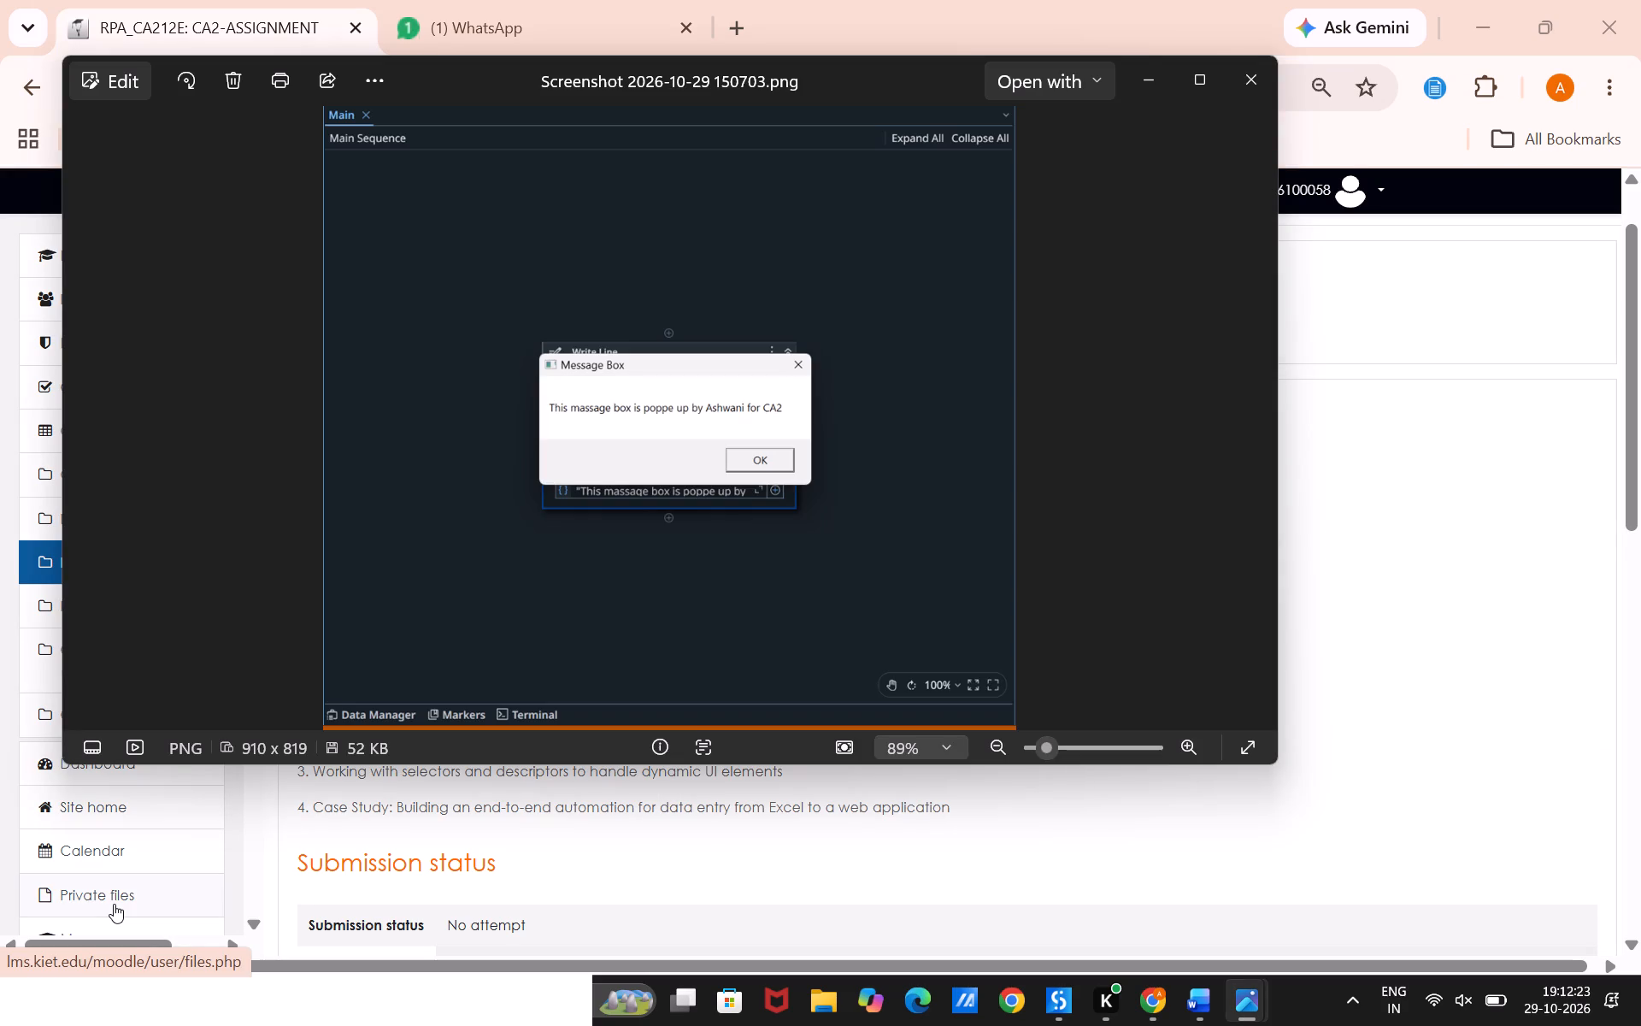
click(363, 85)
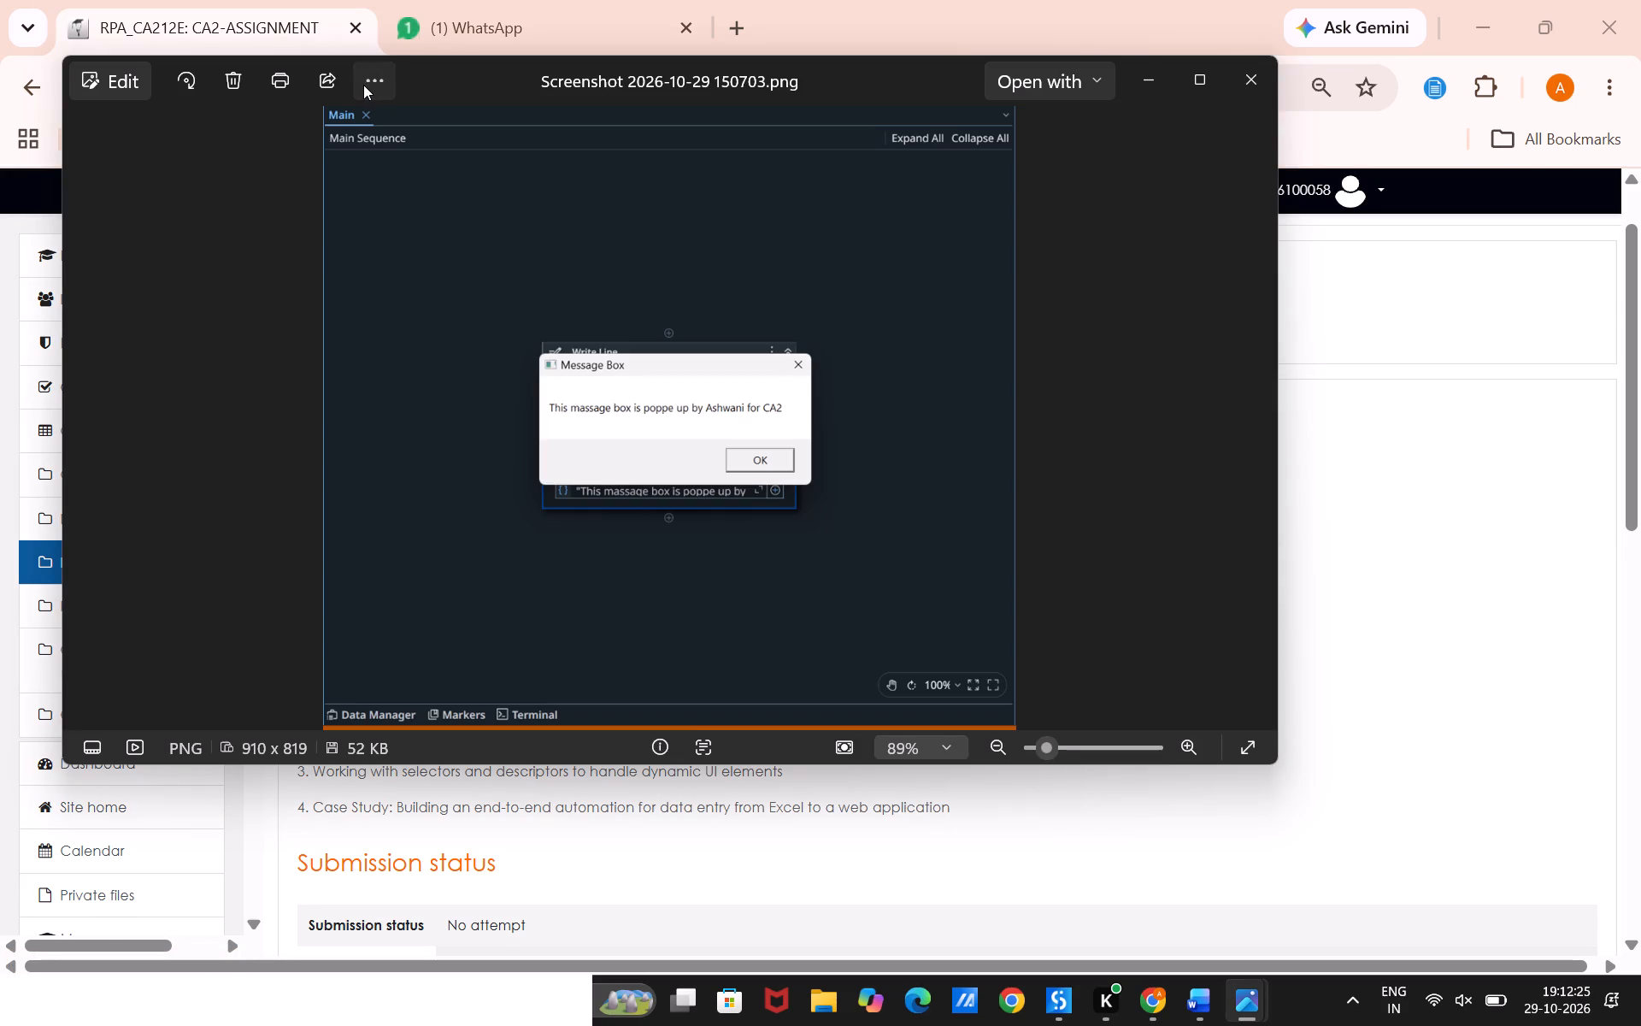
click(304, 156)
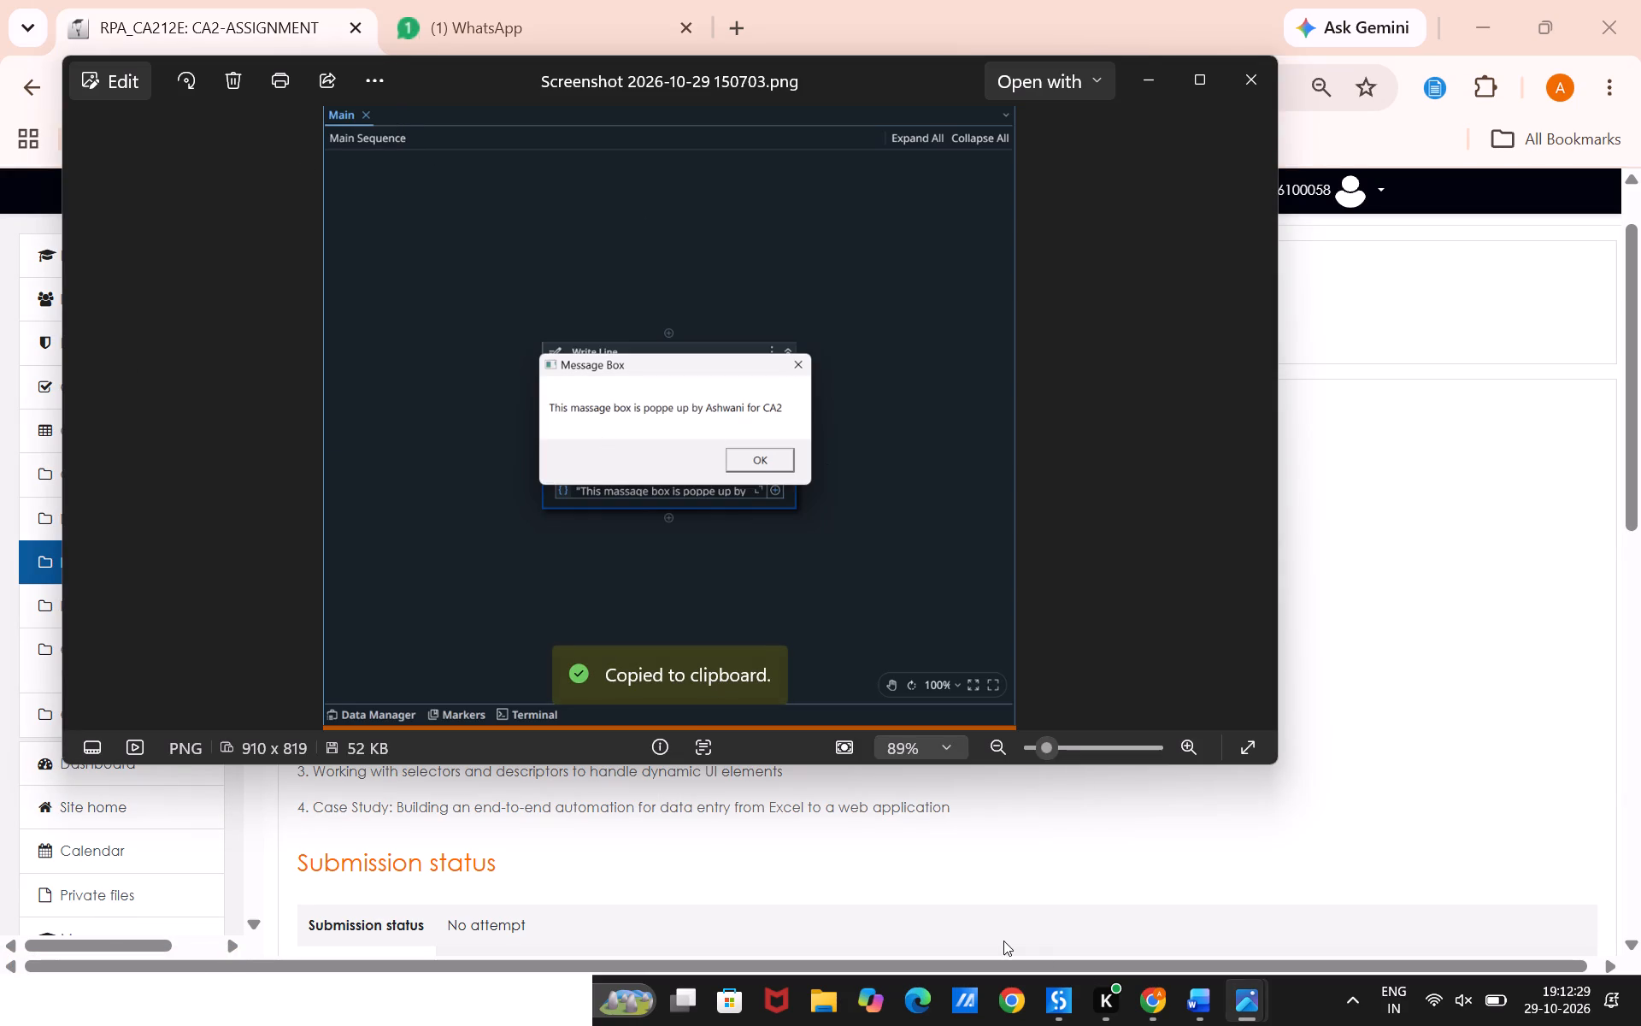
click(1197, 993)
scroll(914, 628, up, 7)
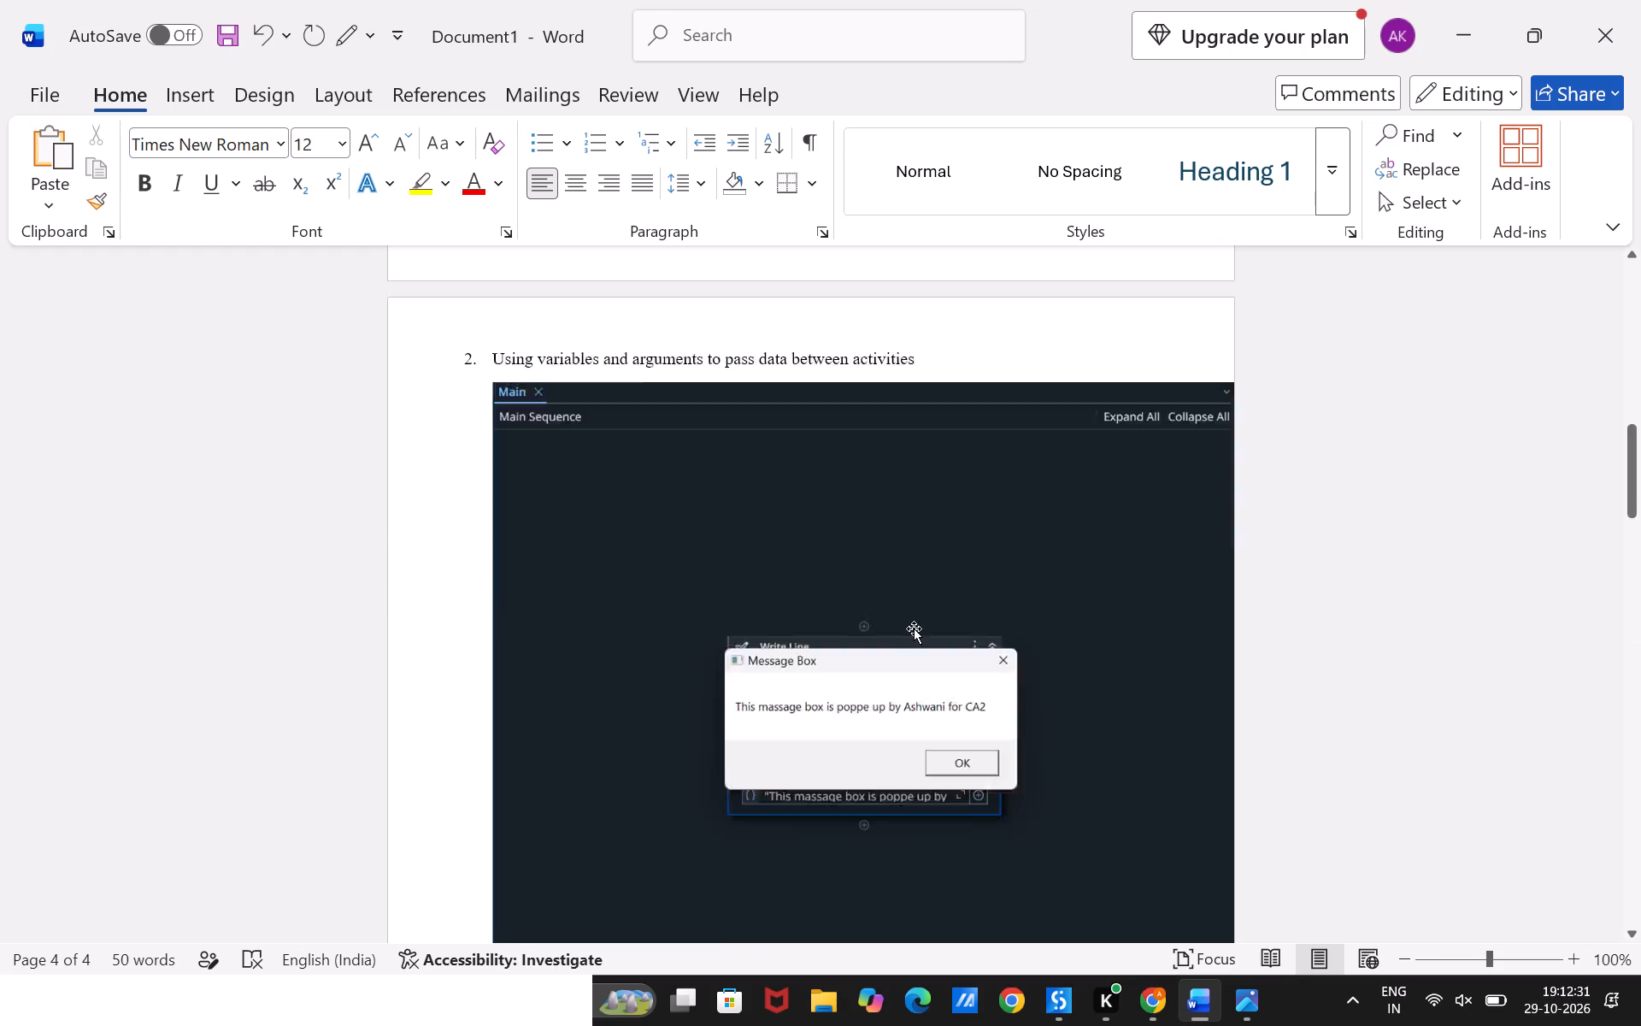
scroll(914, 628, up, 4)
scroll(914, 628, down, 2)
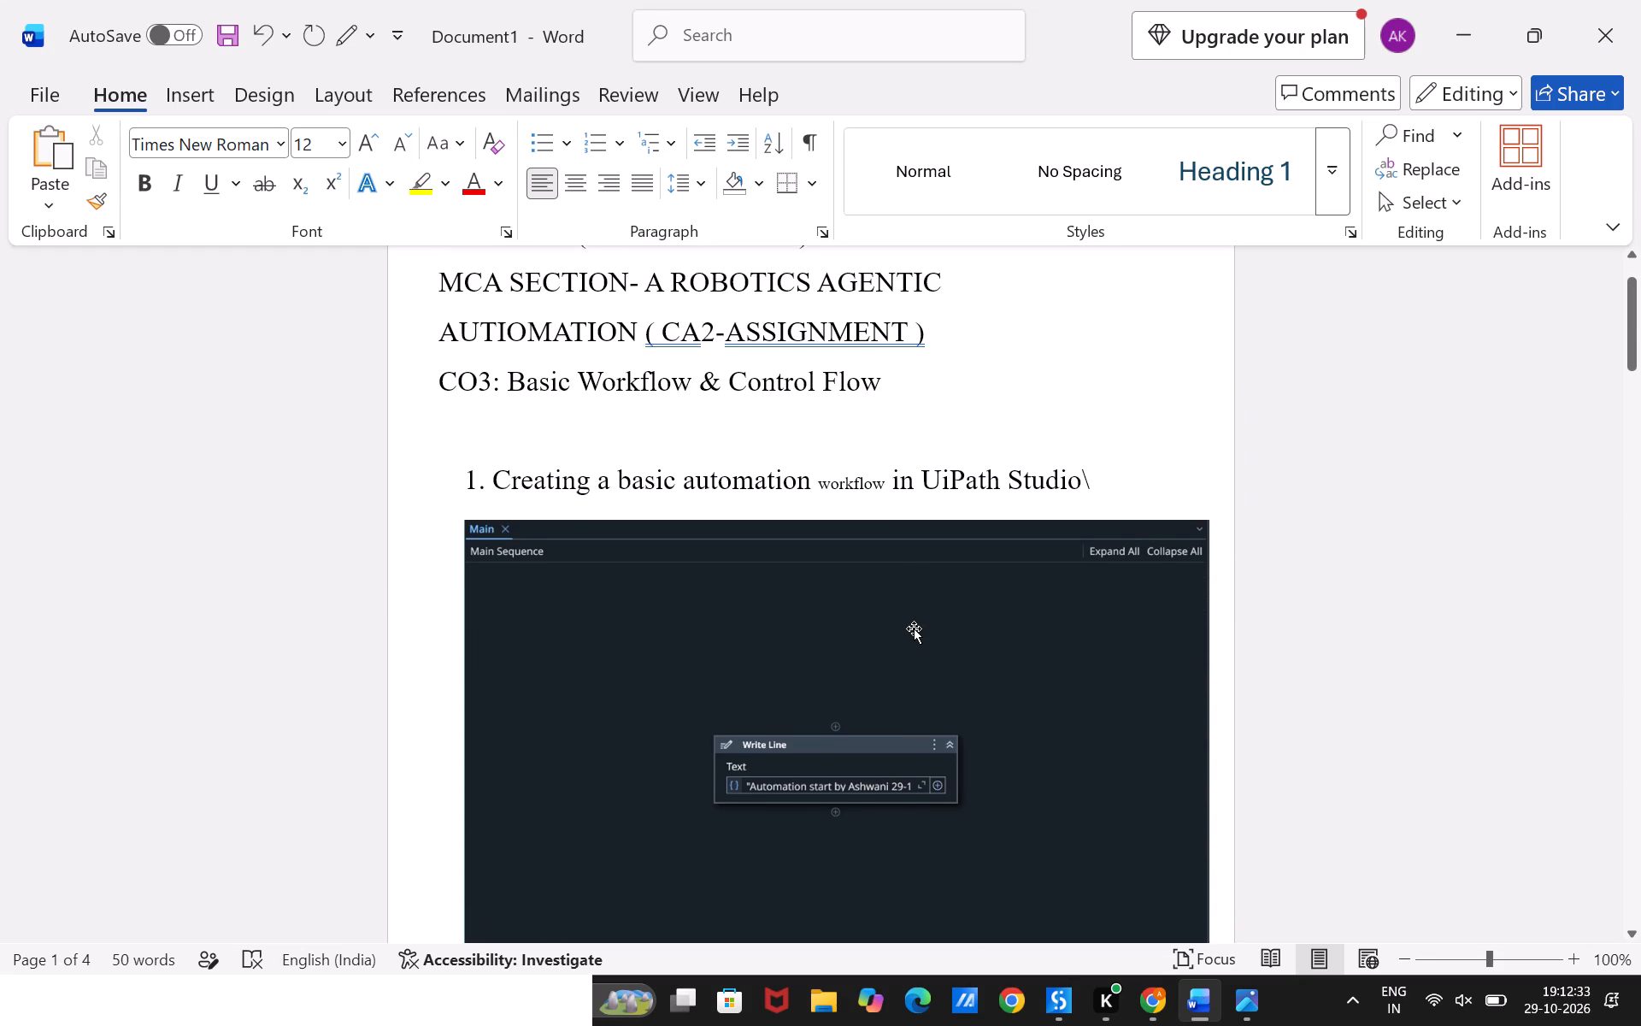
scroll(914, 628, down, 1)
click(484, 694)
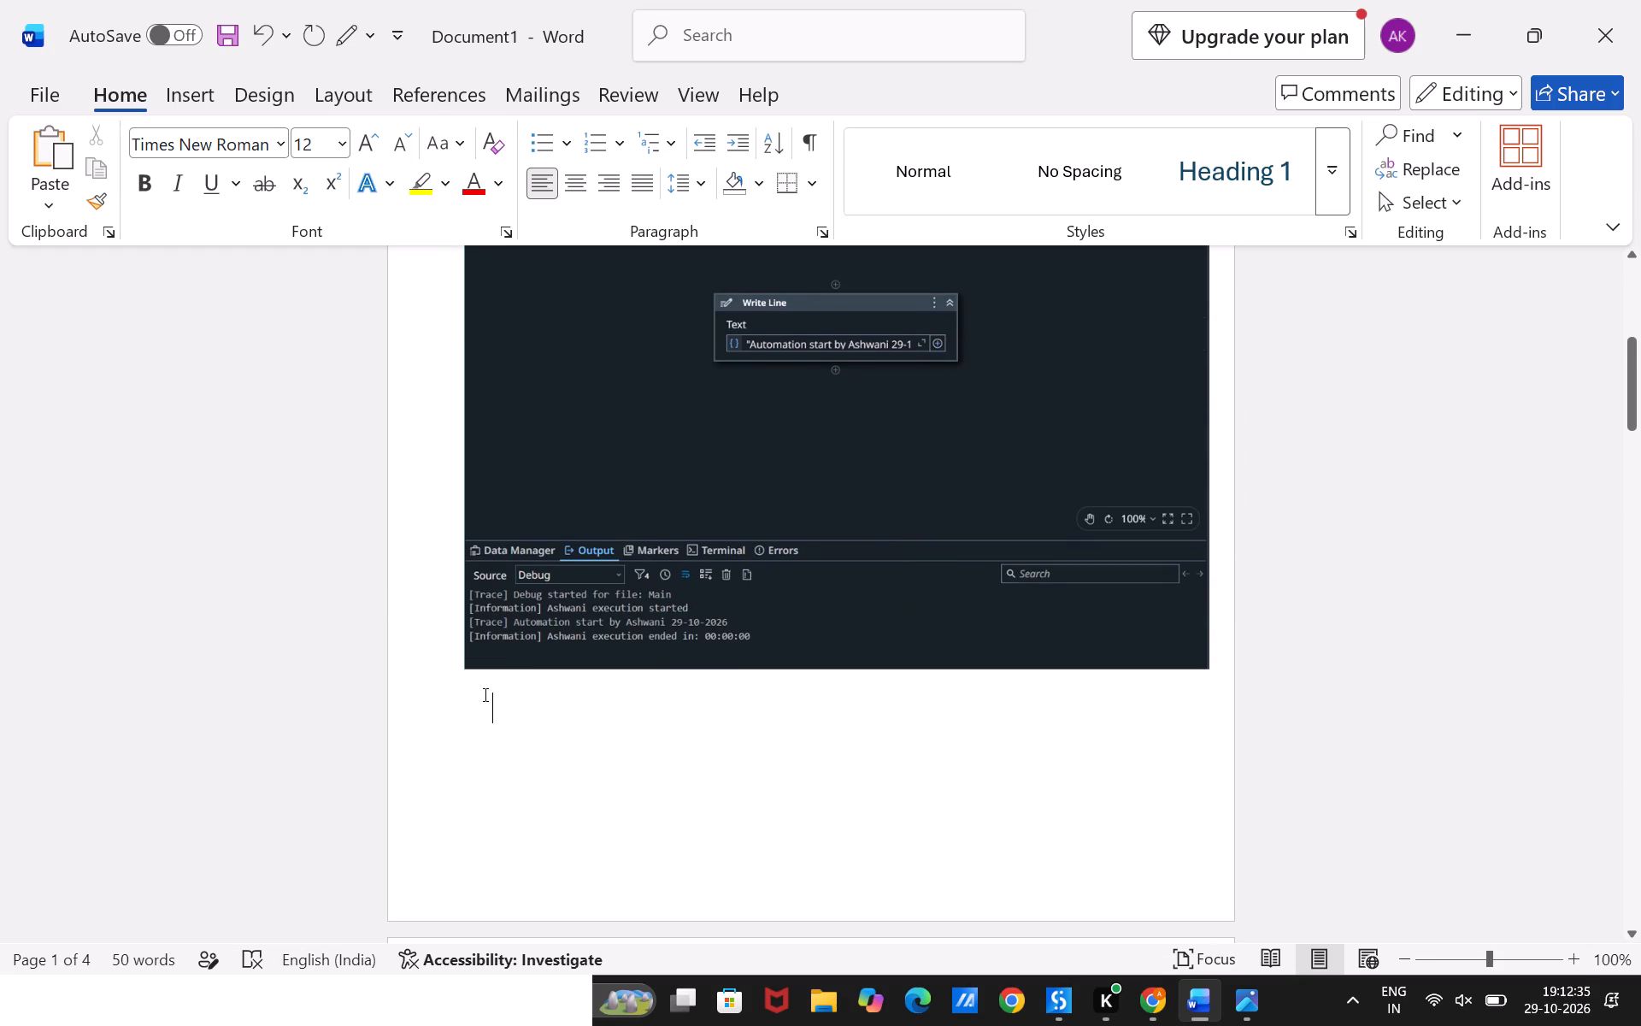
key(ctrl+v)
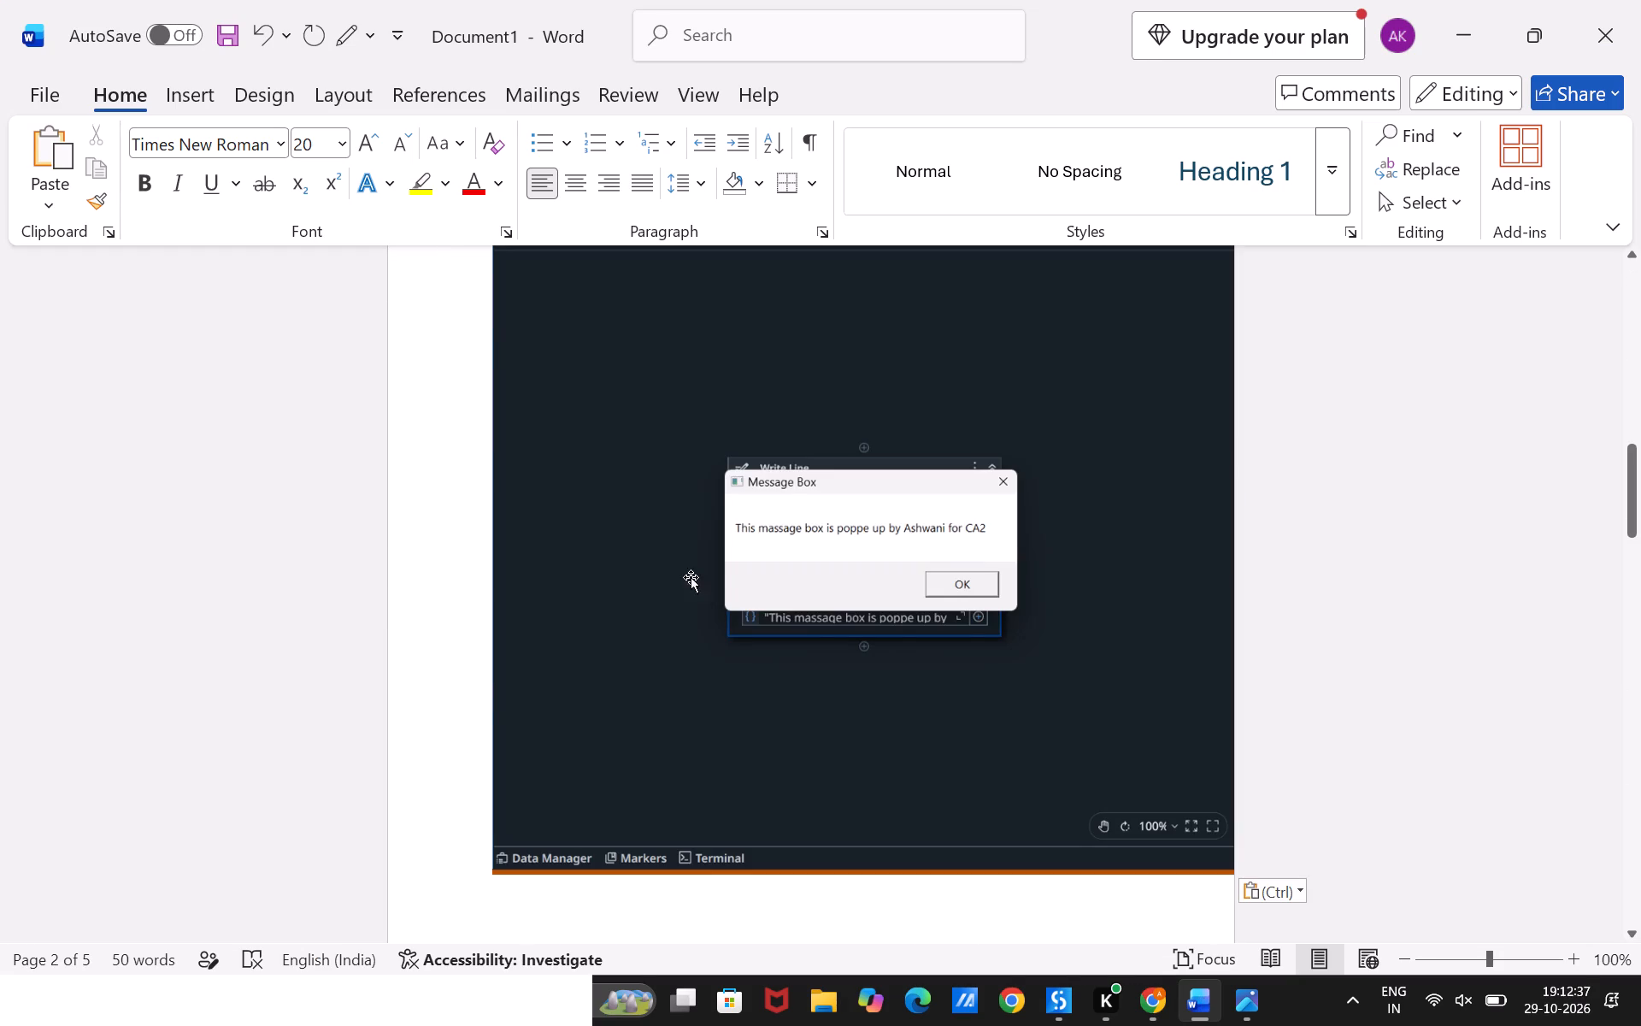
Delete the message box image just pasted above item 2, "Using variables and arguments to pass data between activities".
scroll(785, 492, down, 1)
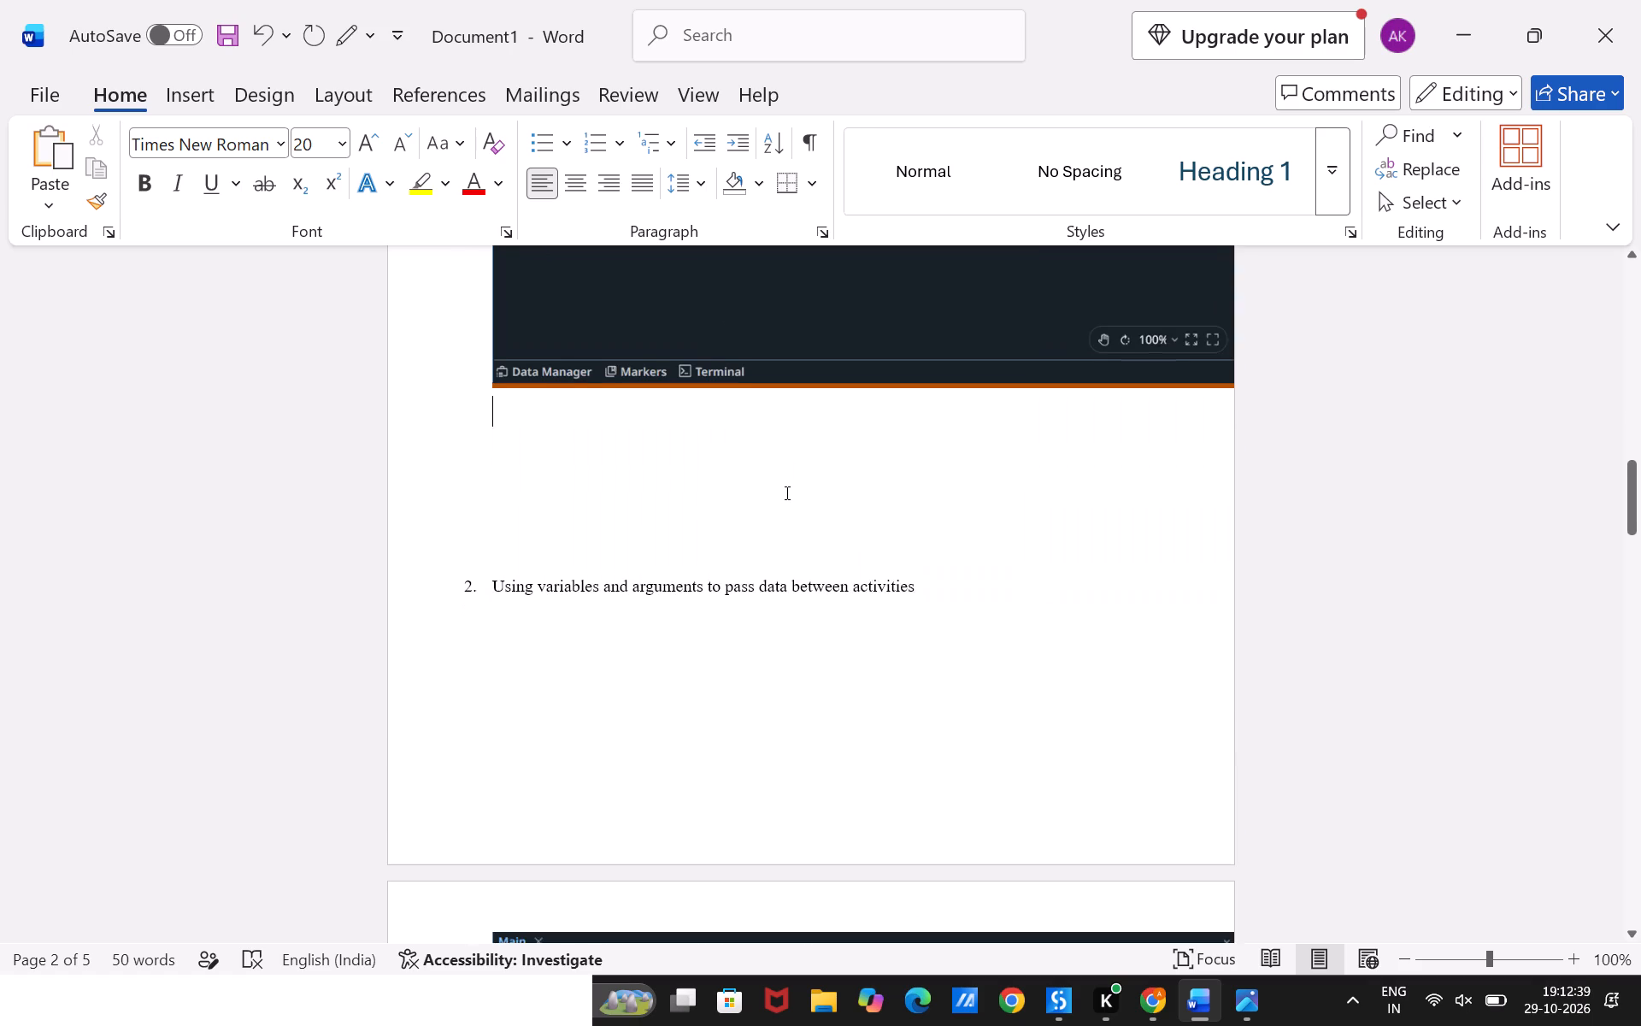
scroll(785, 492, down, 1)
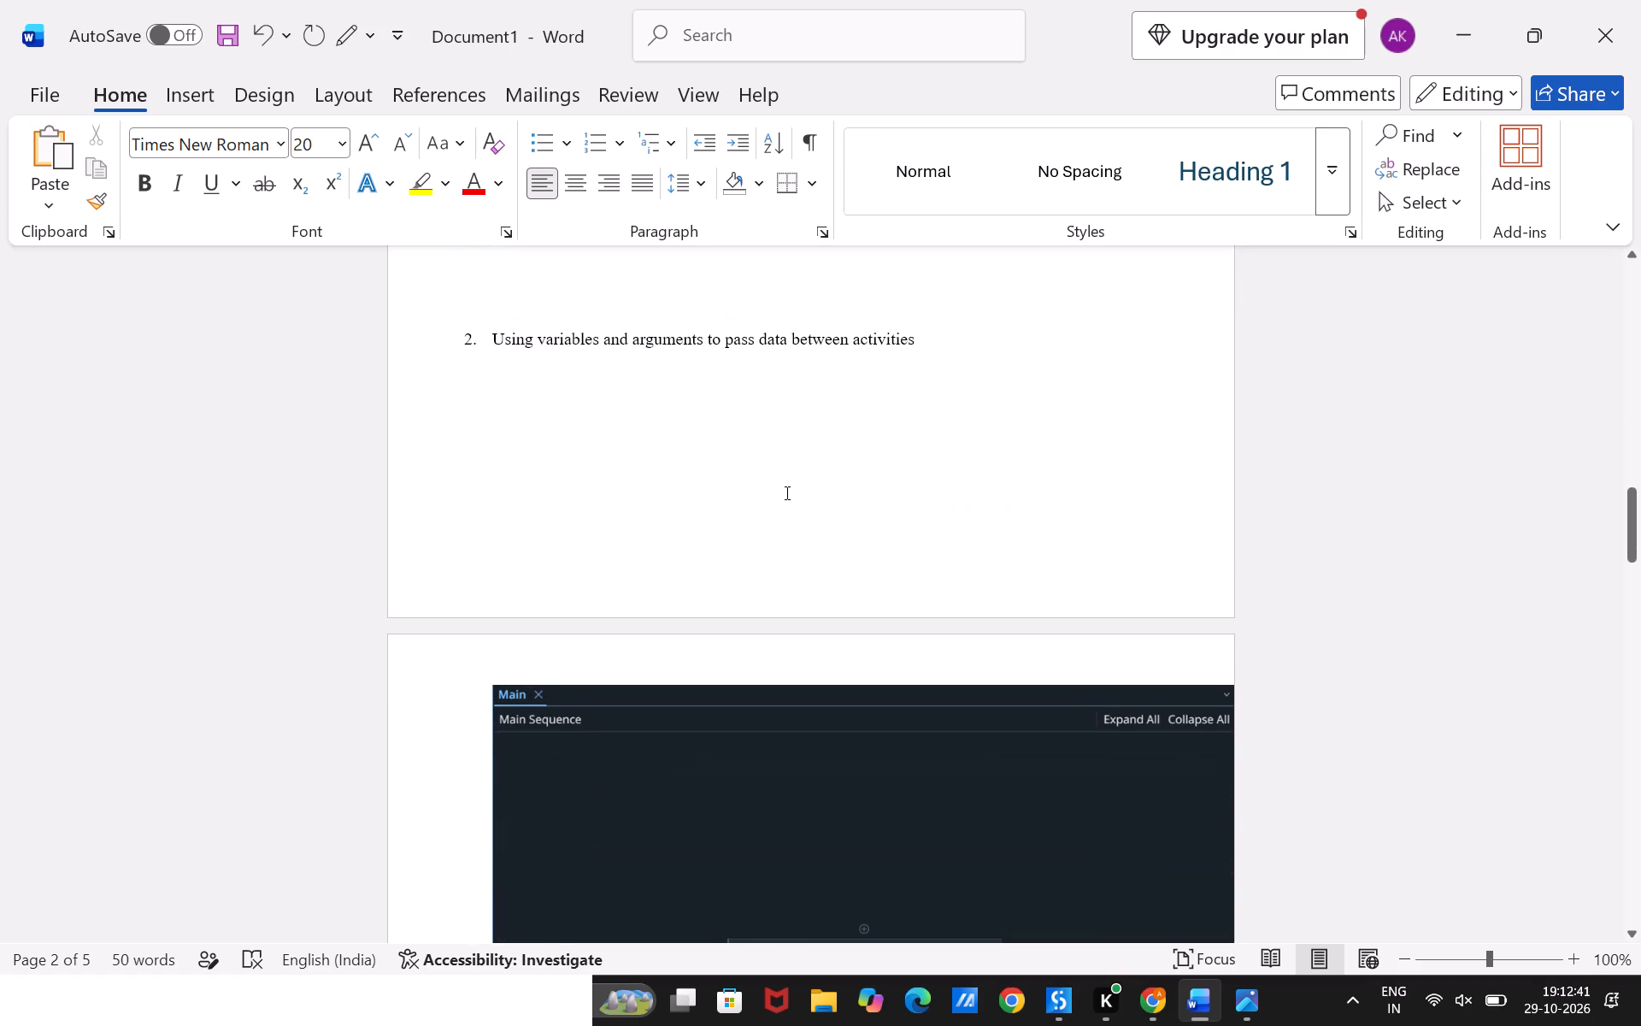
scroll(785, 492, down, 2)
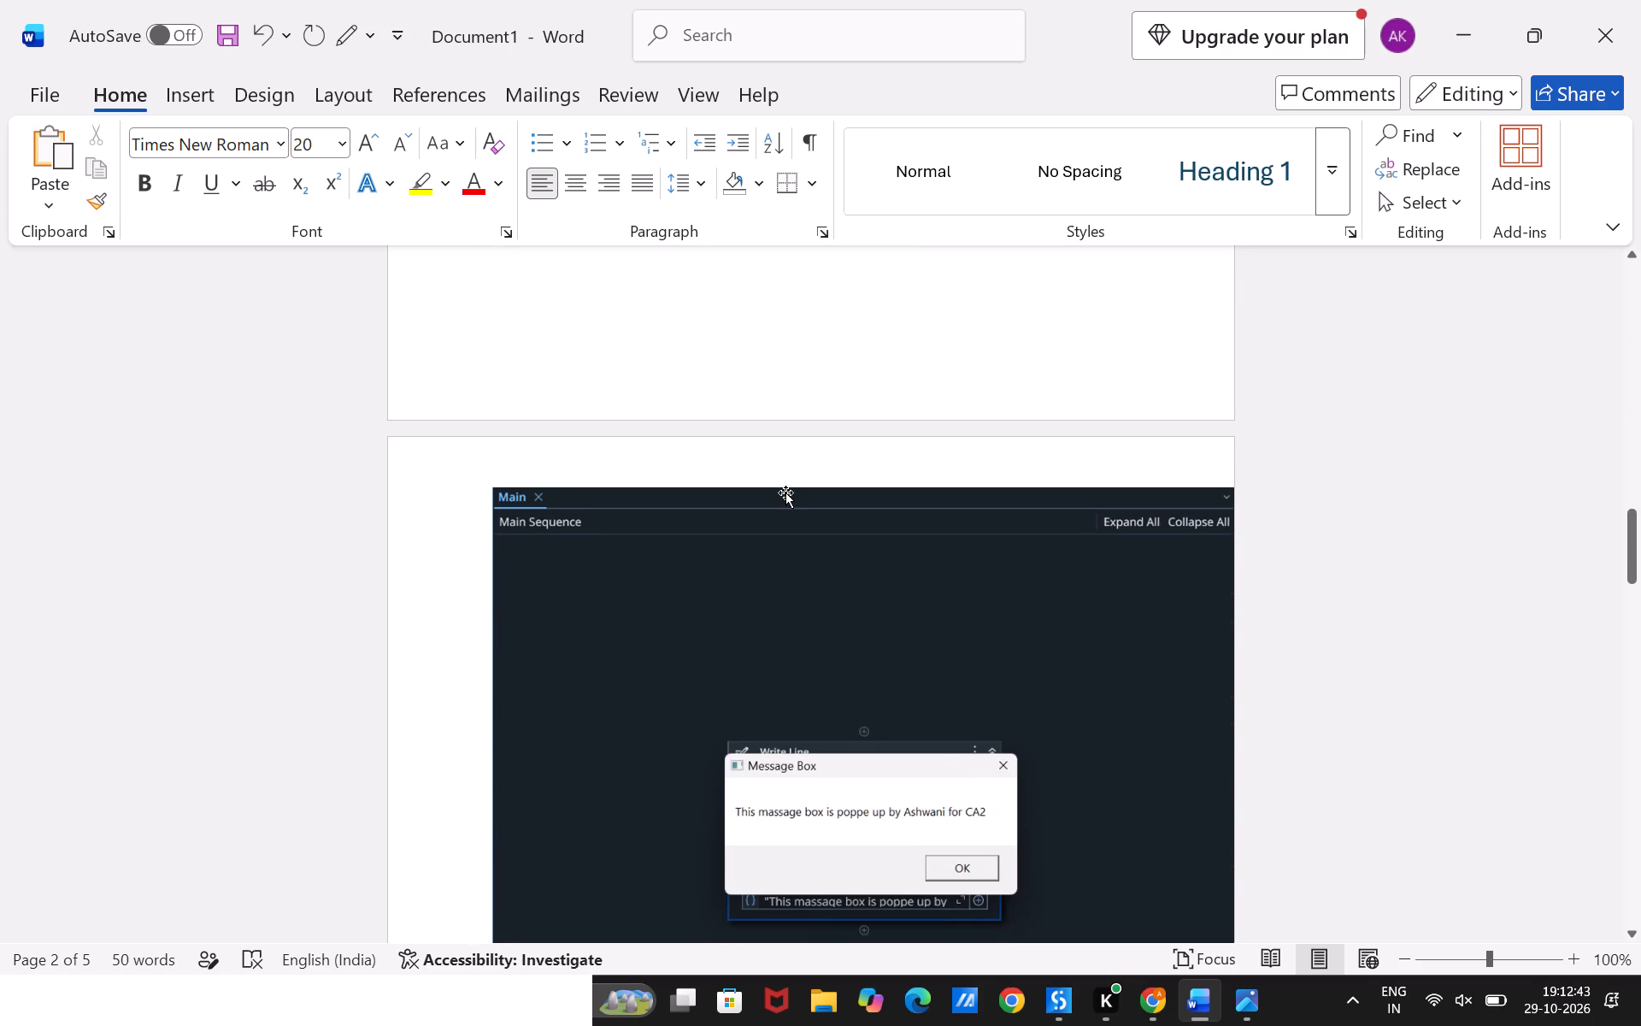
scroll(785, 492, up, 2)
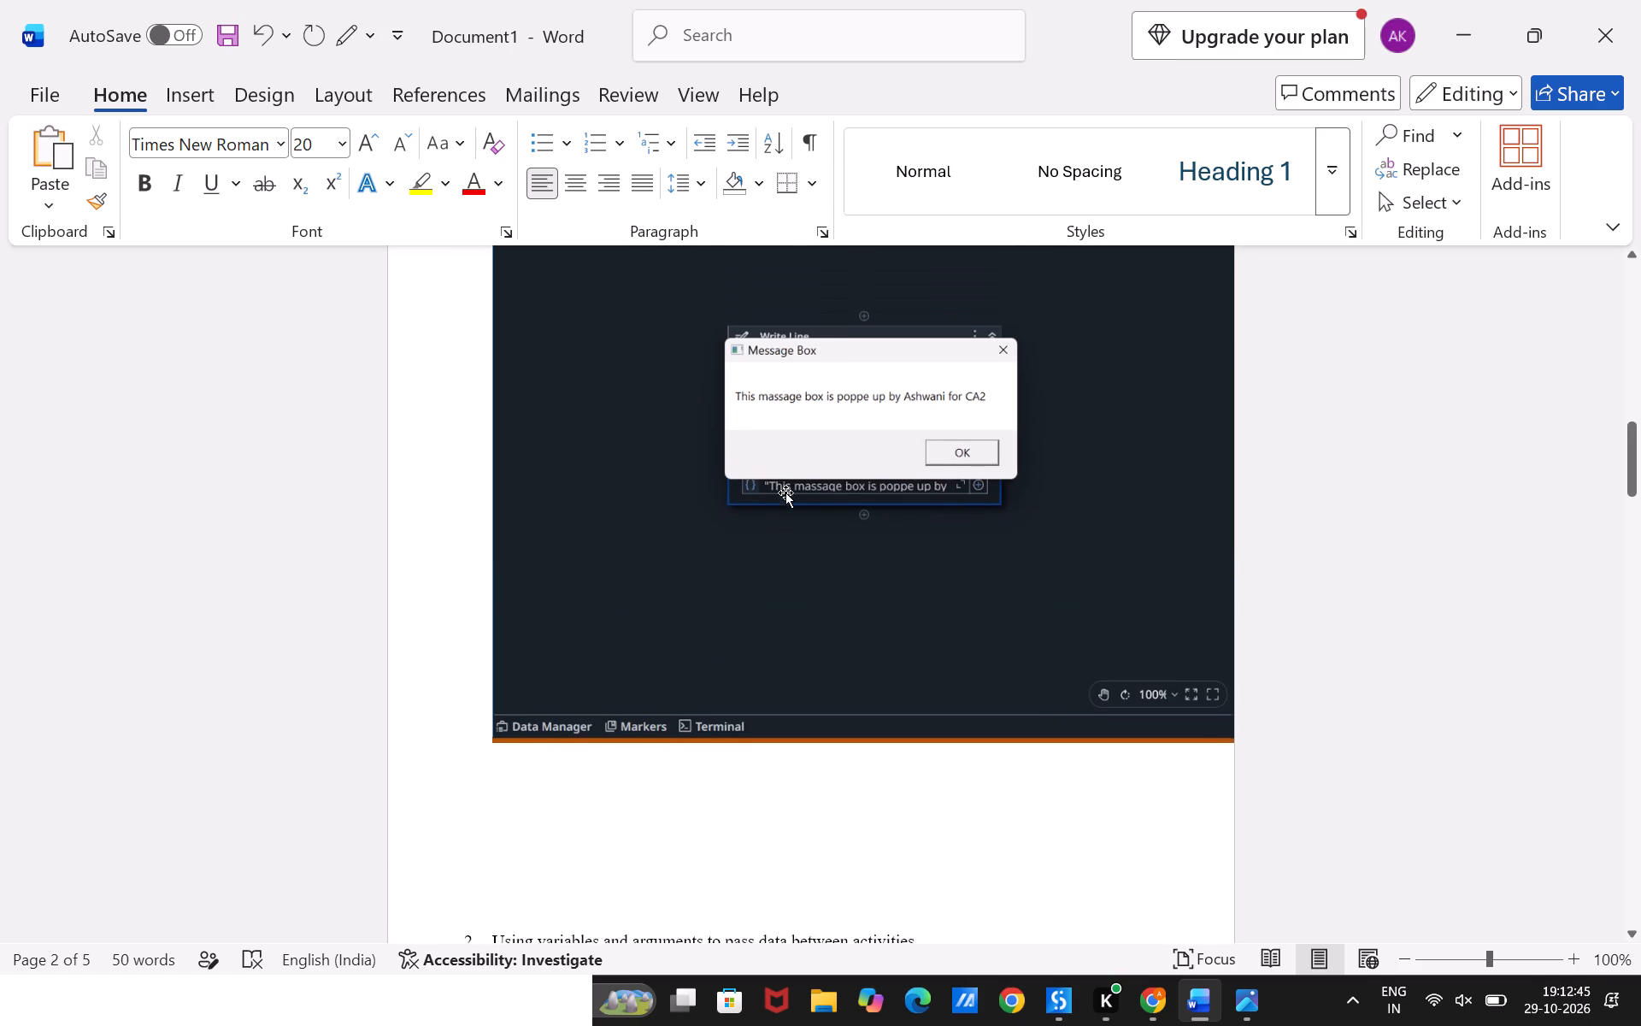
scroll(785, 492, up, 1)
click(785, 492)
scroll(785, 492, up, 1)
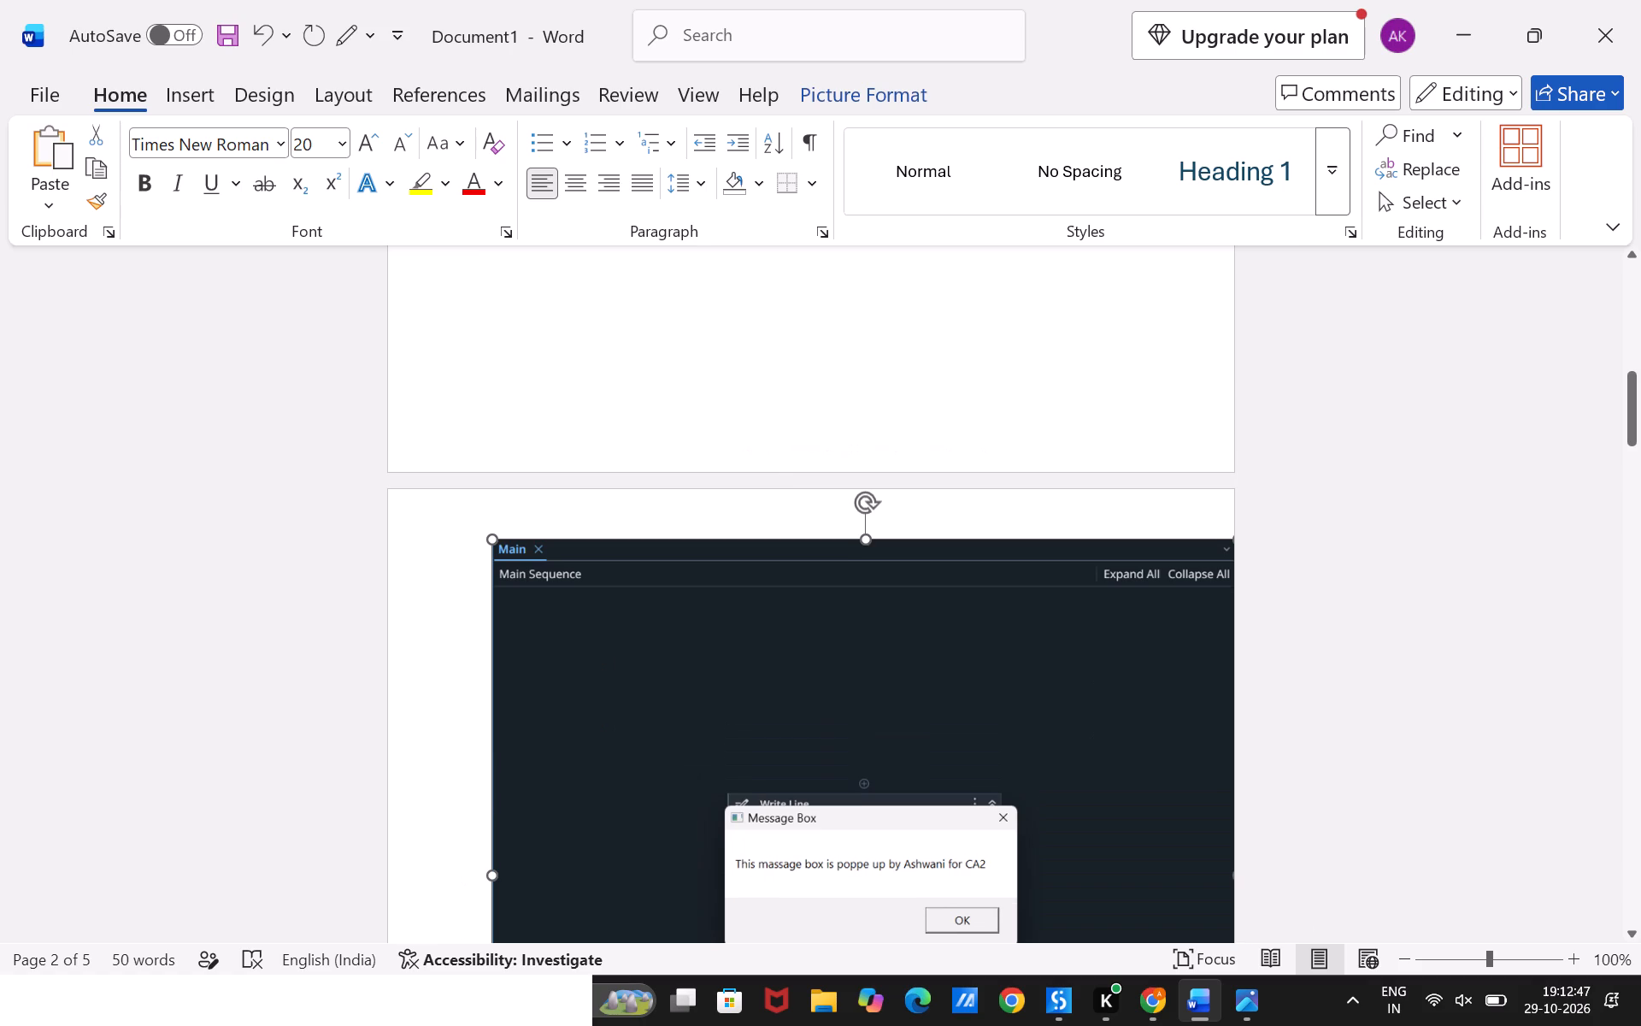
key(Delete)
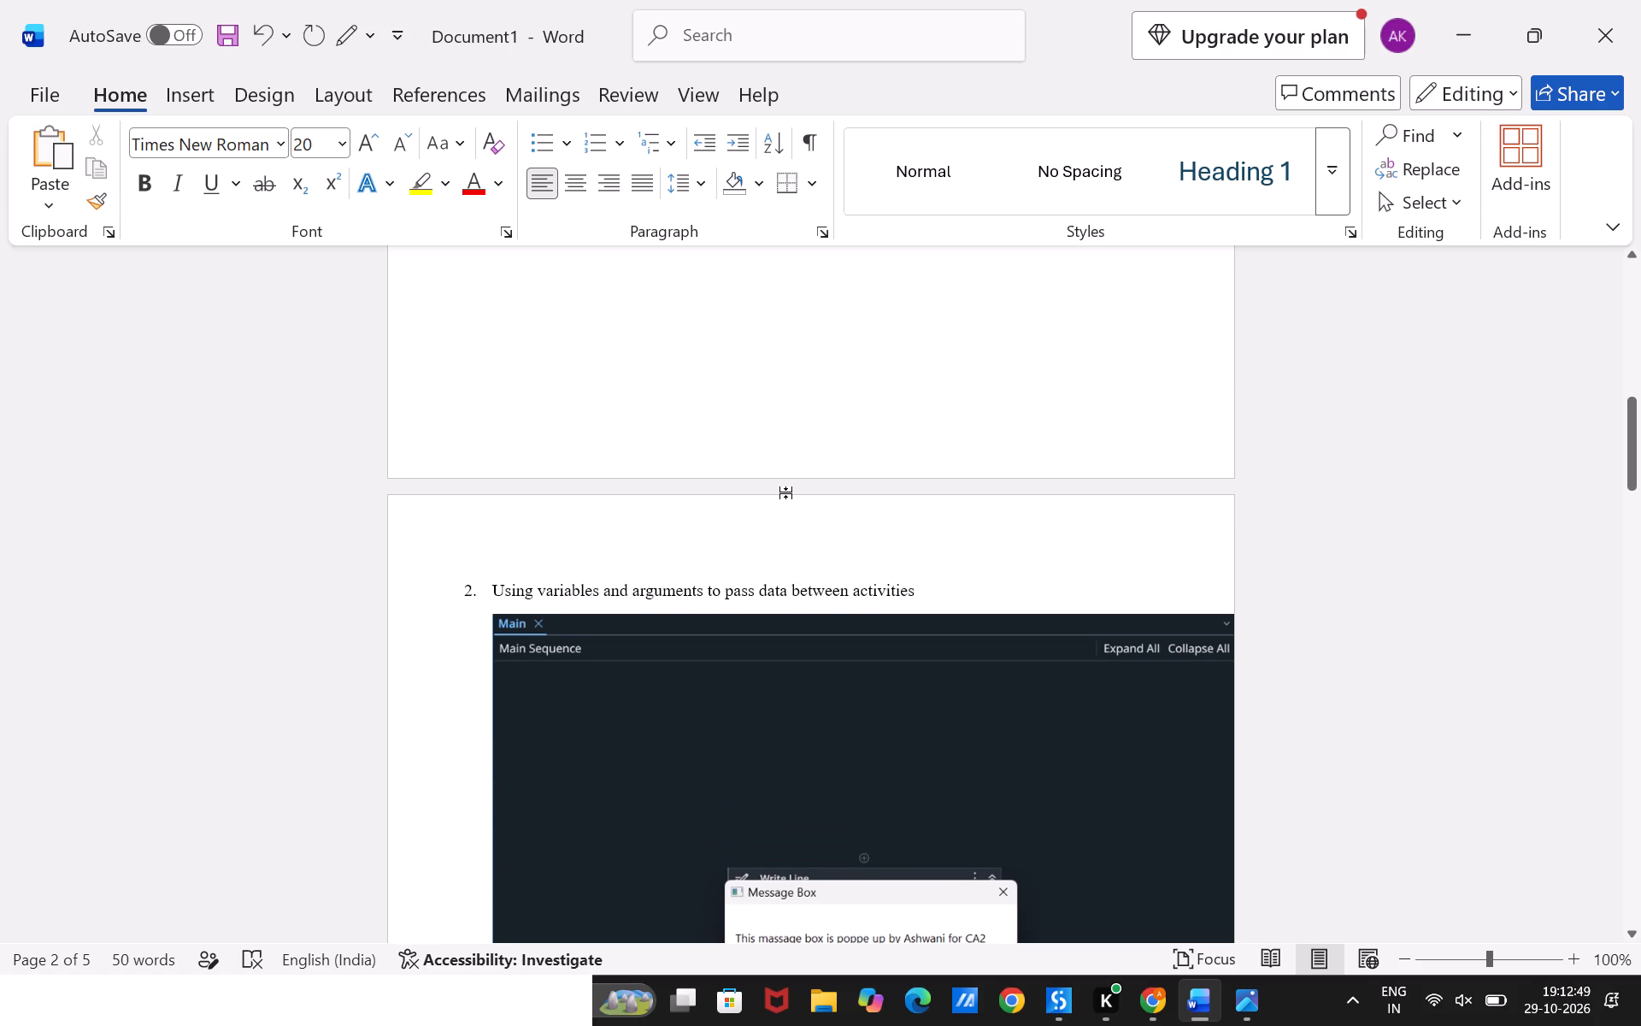
Copy the invoiceValidation If workflow image, activity 4.png, and paste it in Word directly below the item 3 line on page 4.
scroll(785, 492, down, 1)
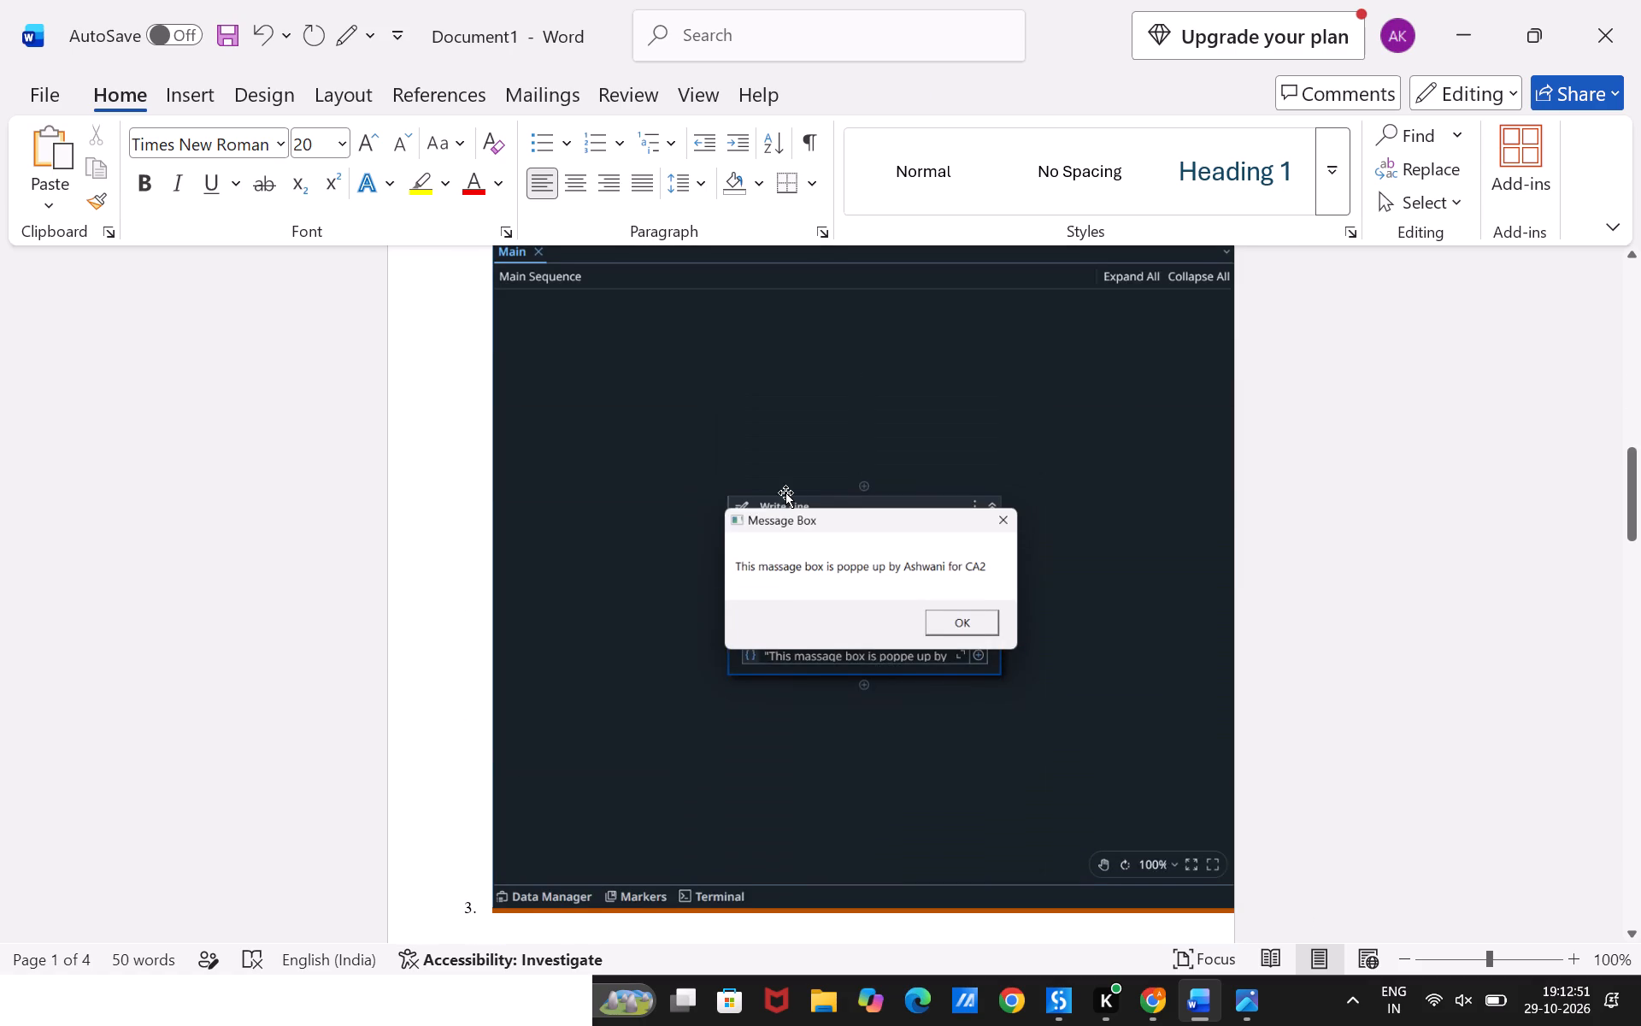
scroll(785, 492, down, 2)
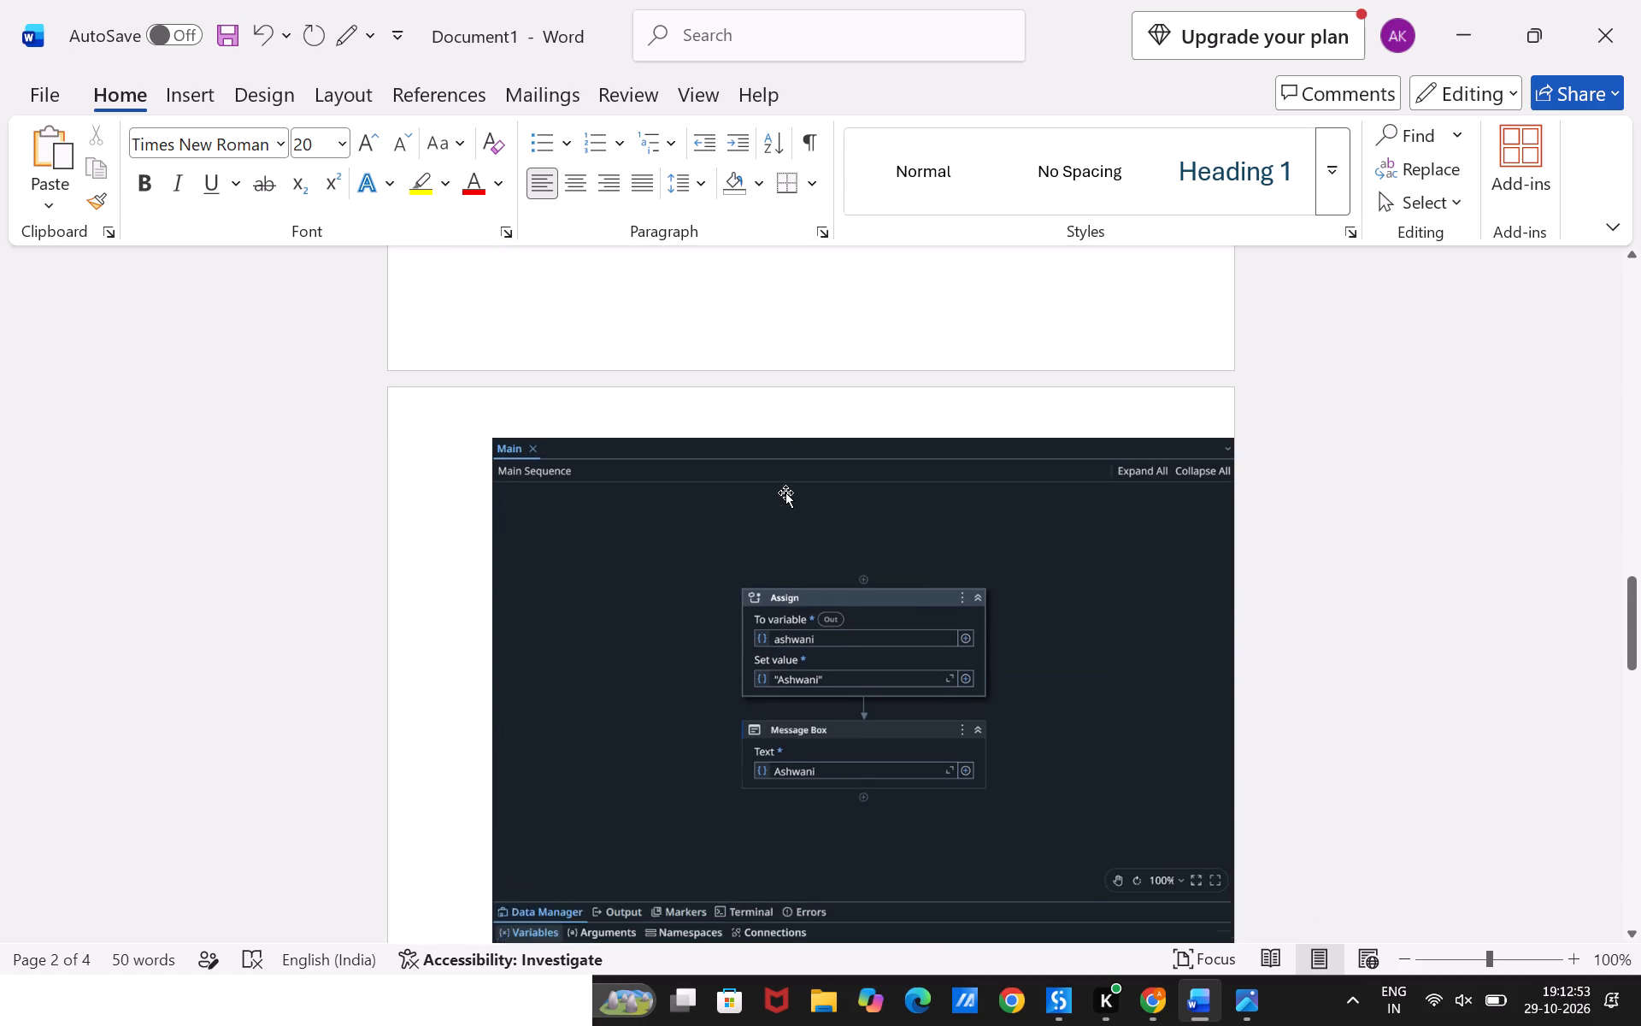
scroll(785, 492, down, 1)
scroll(696, 496, down, 1)
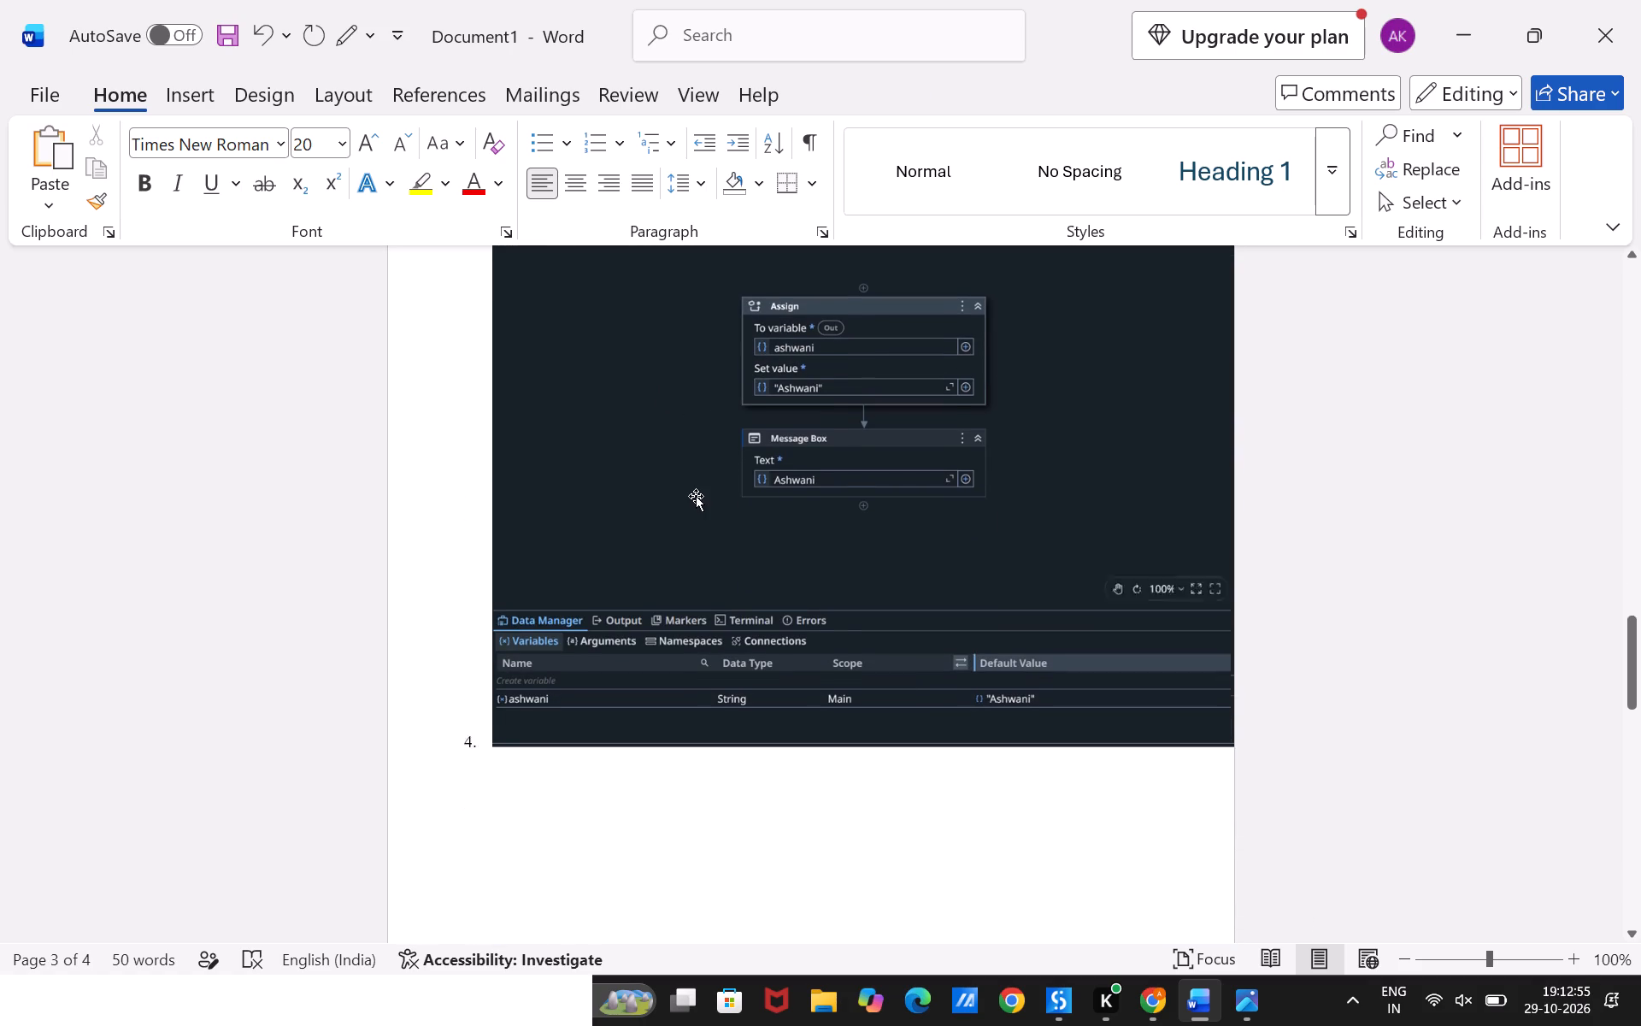
scroll(696, 496, down, 3)
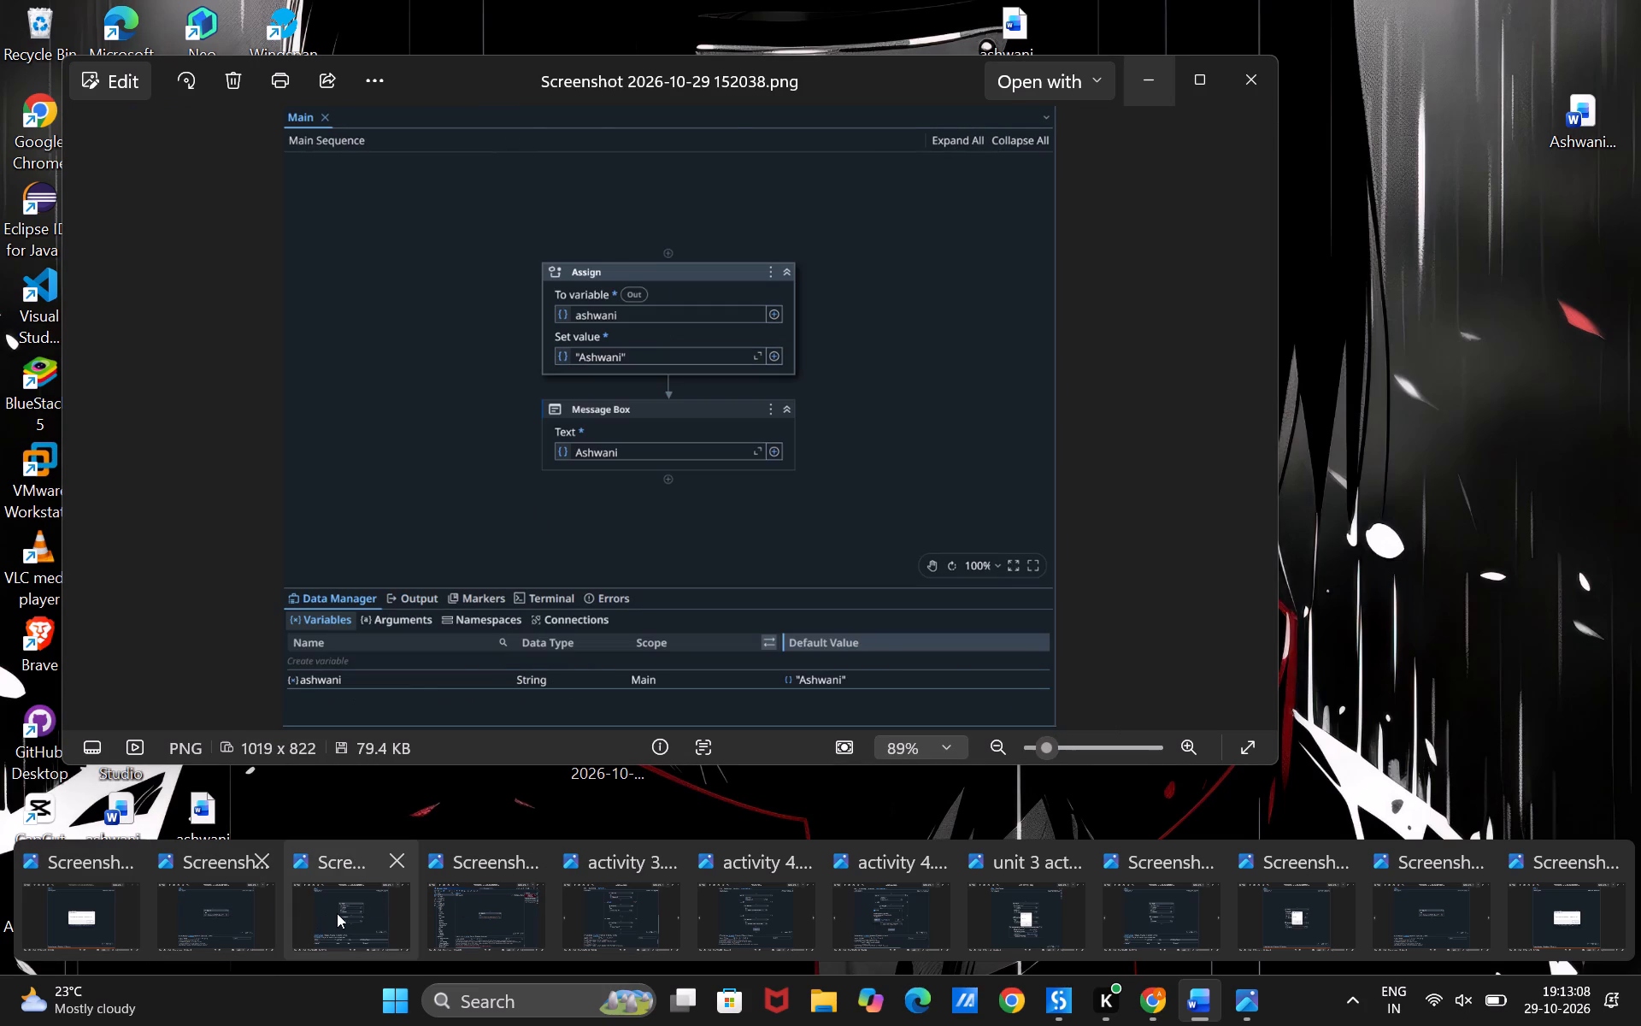
double_click(608, 911)
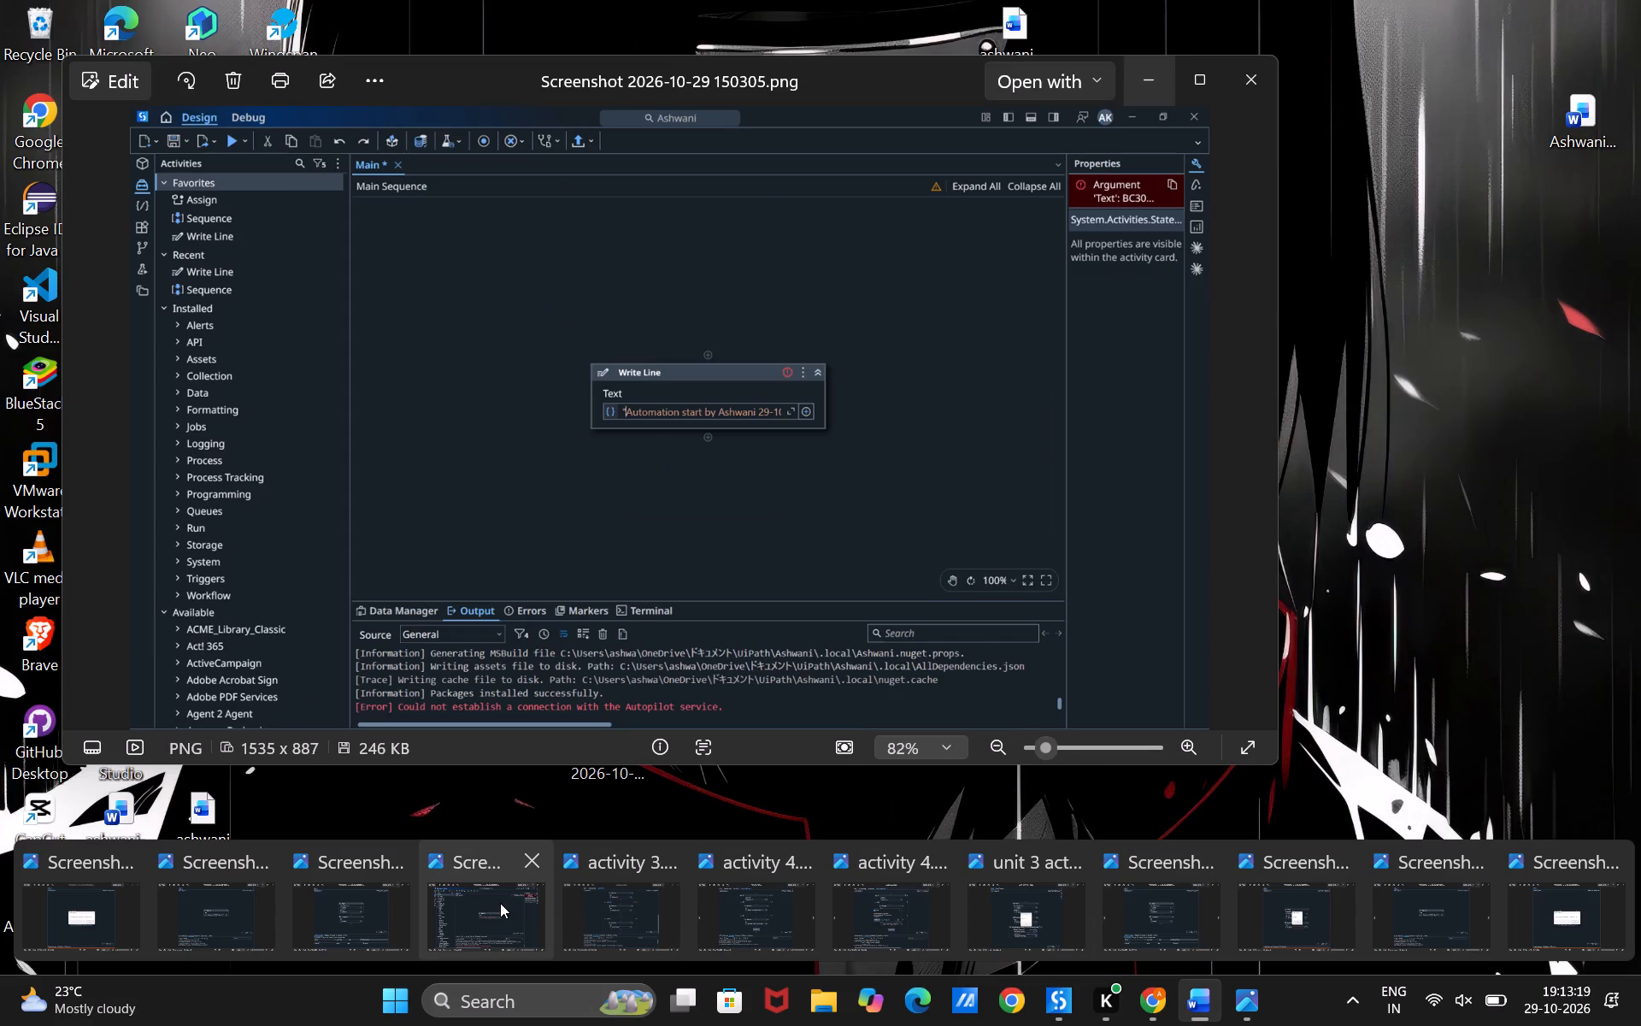
click(500, 903)
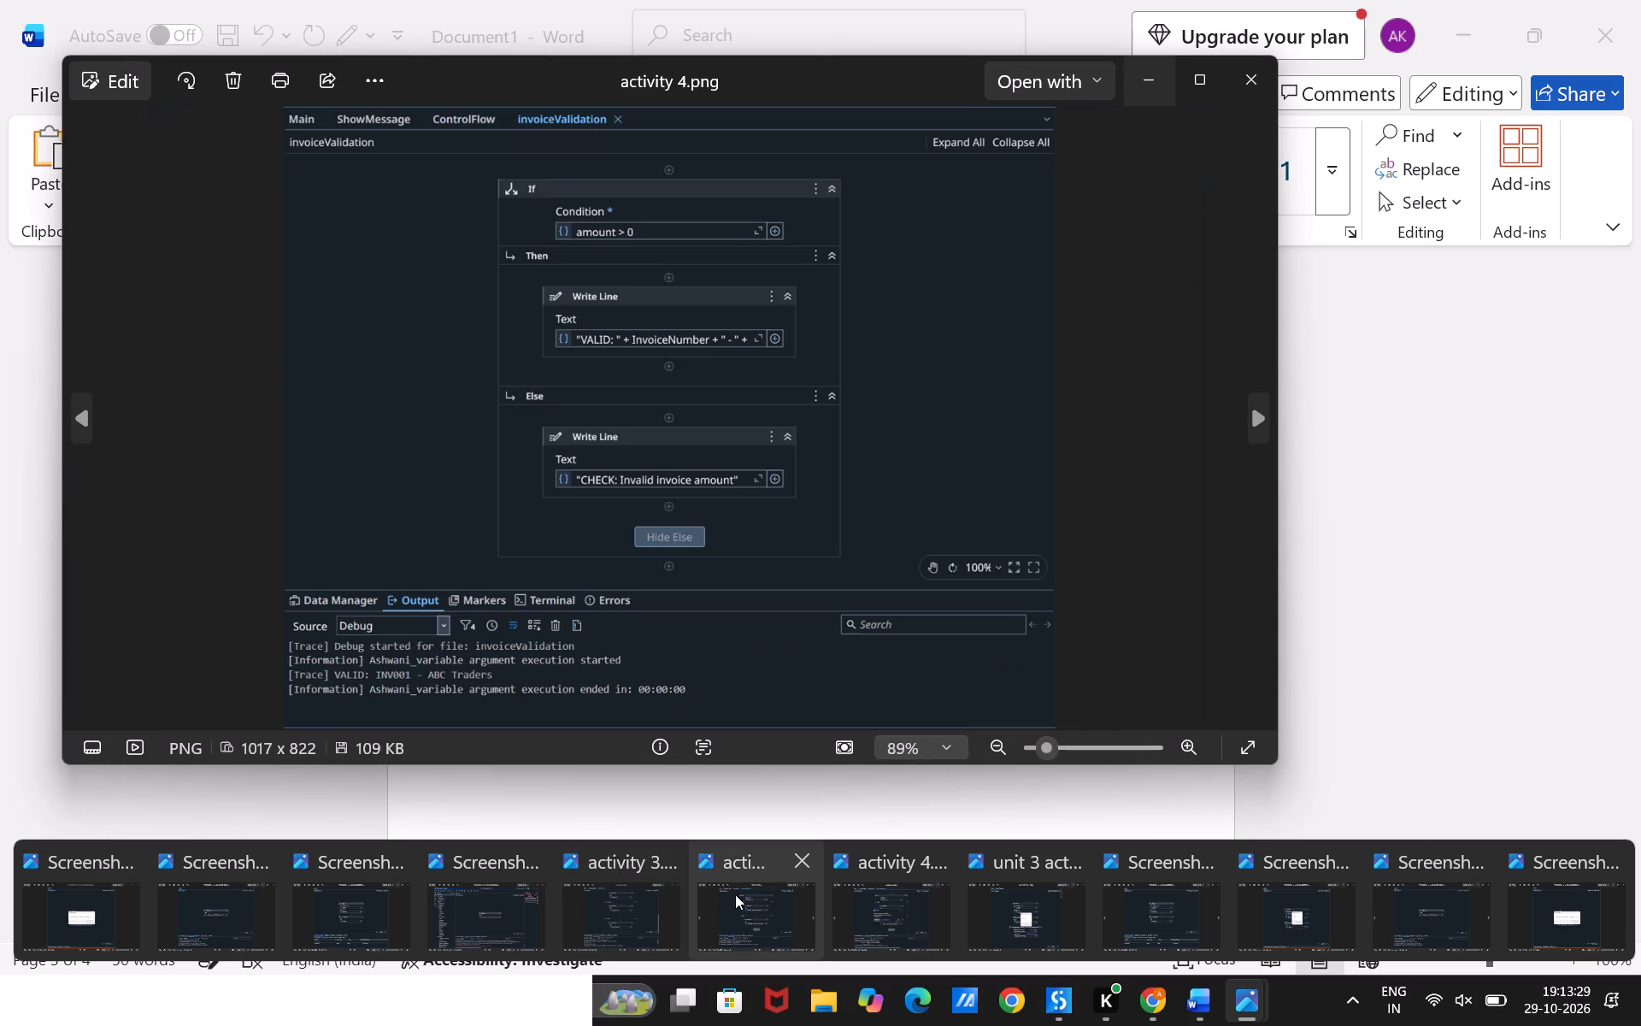
click(743, 901)
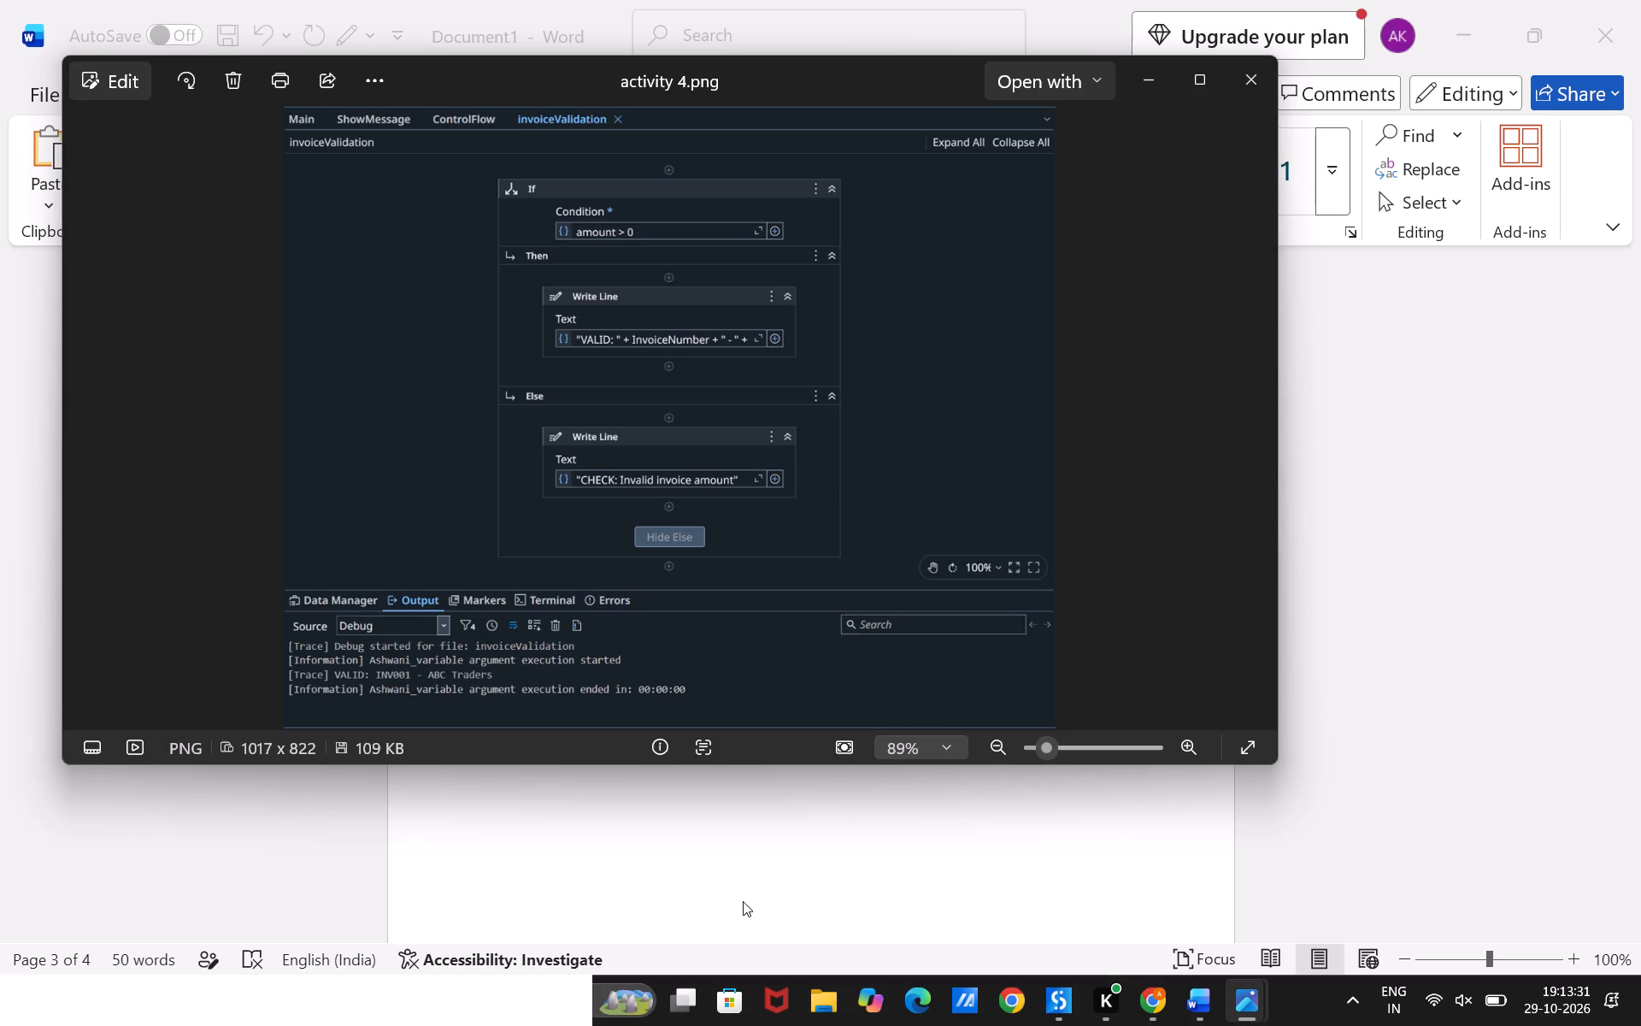
click(368, 74)
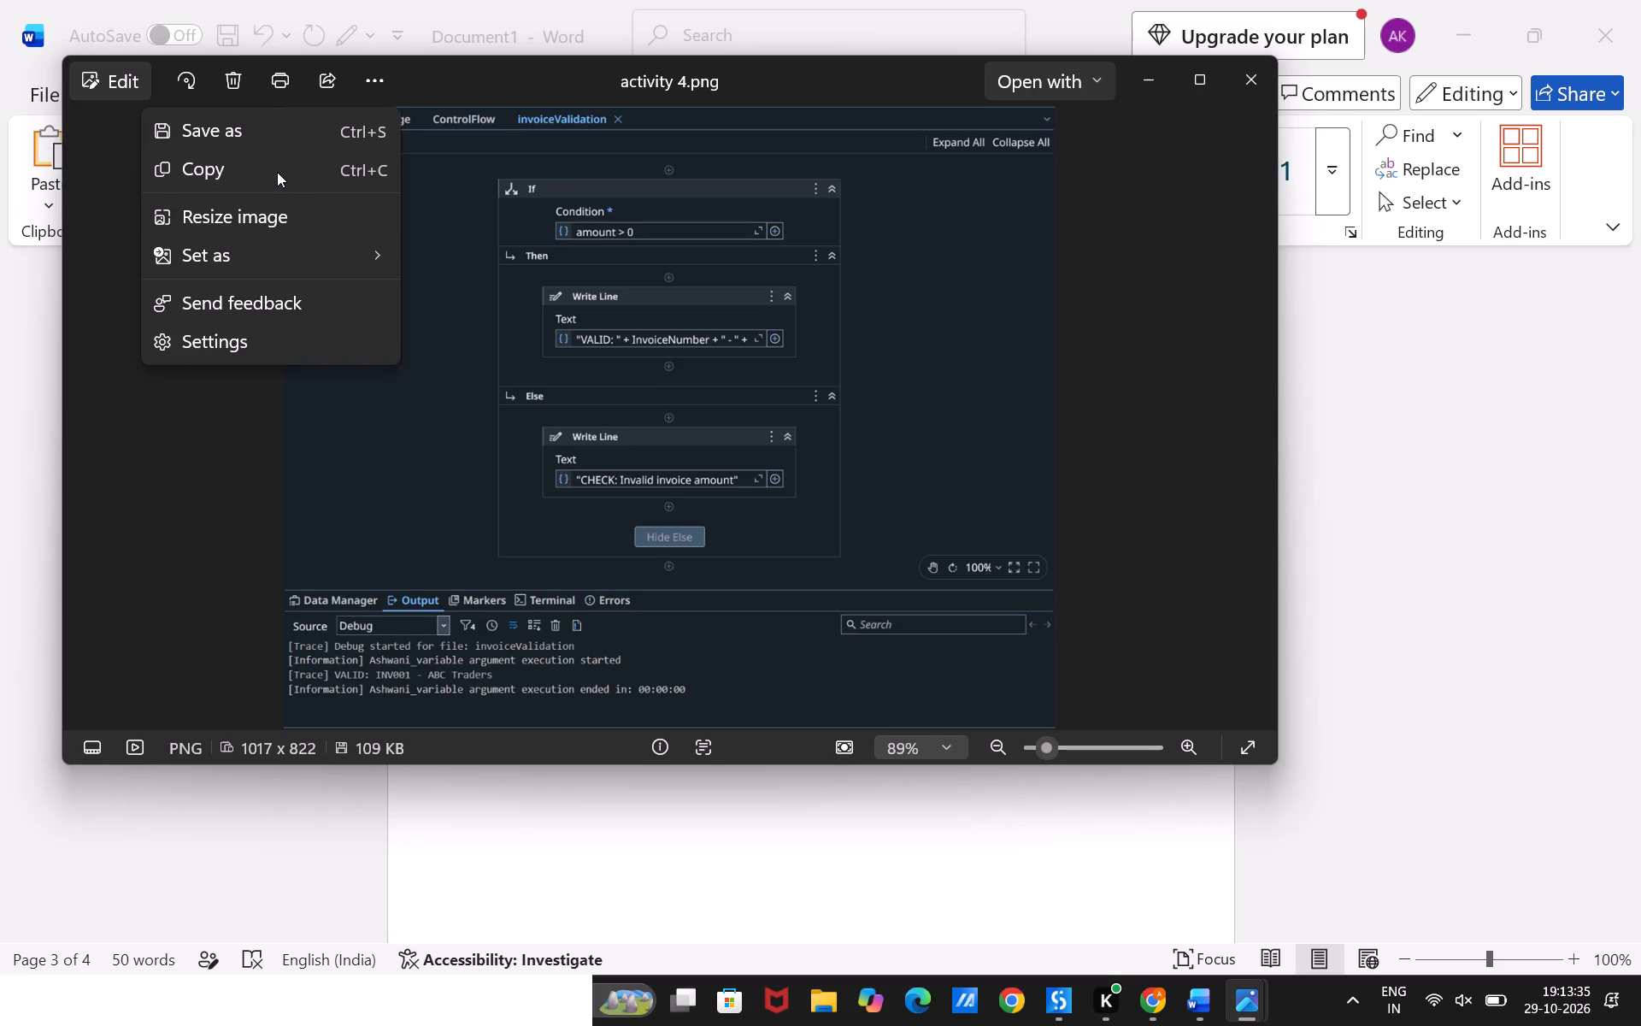
click(277, 172)
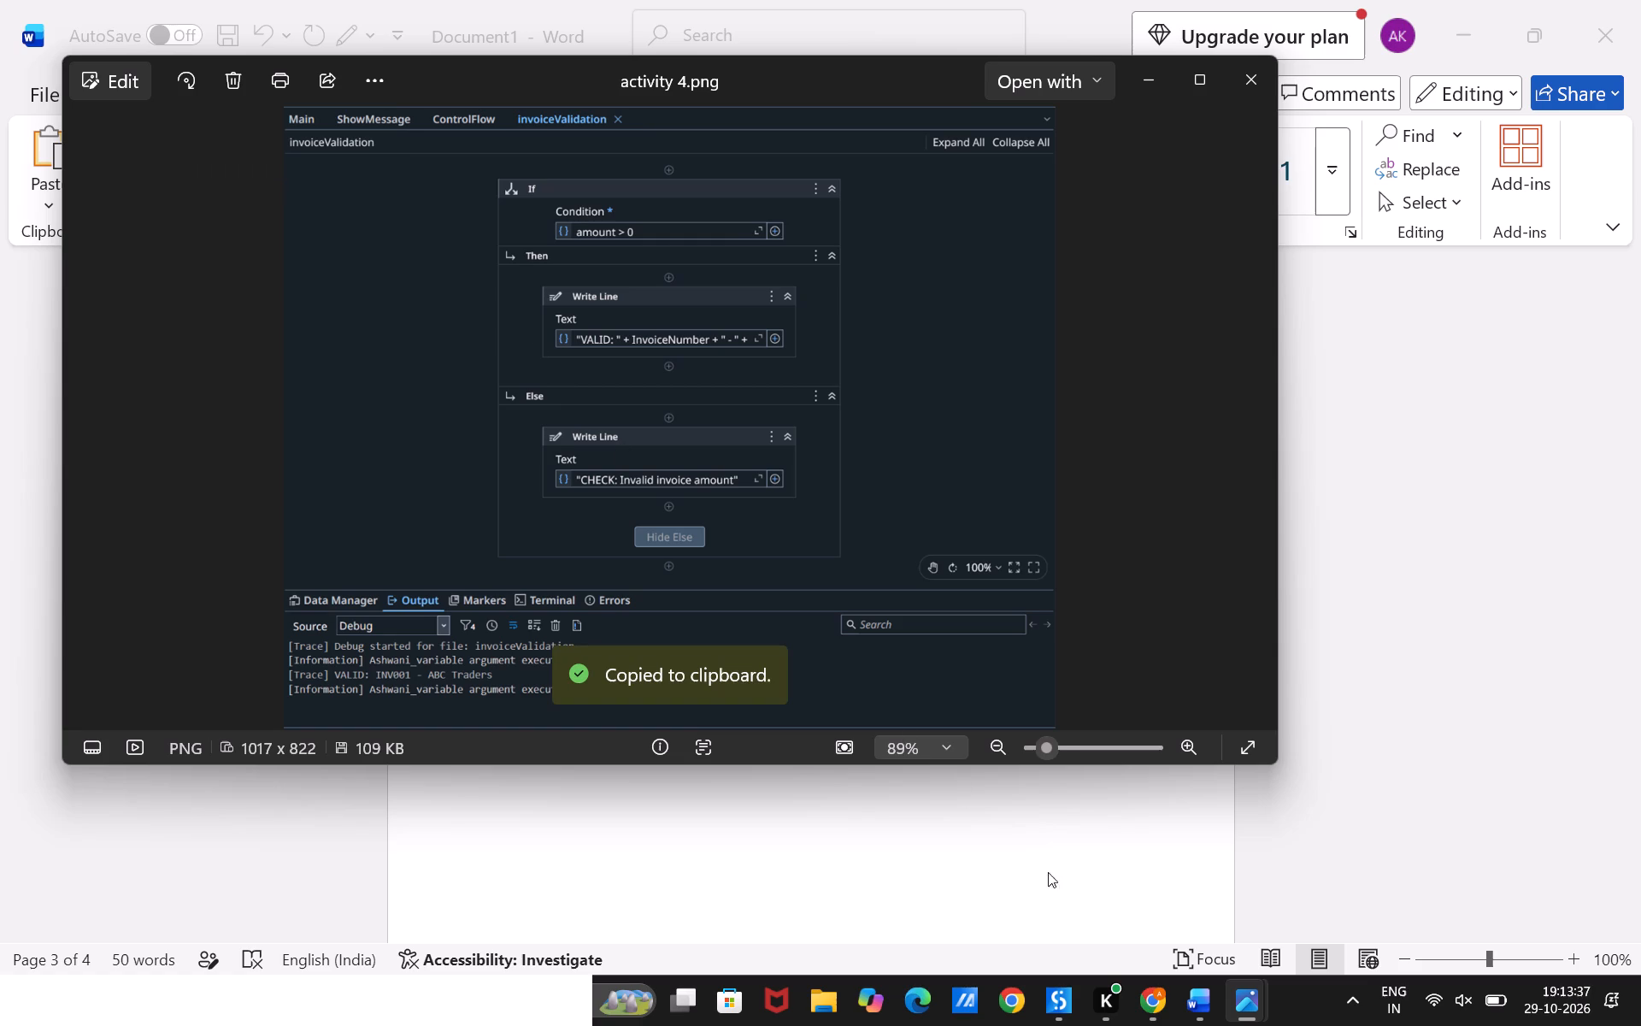
click(1189, 1001)
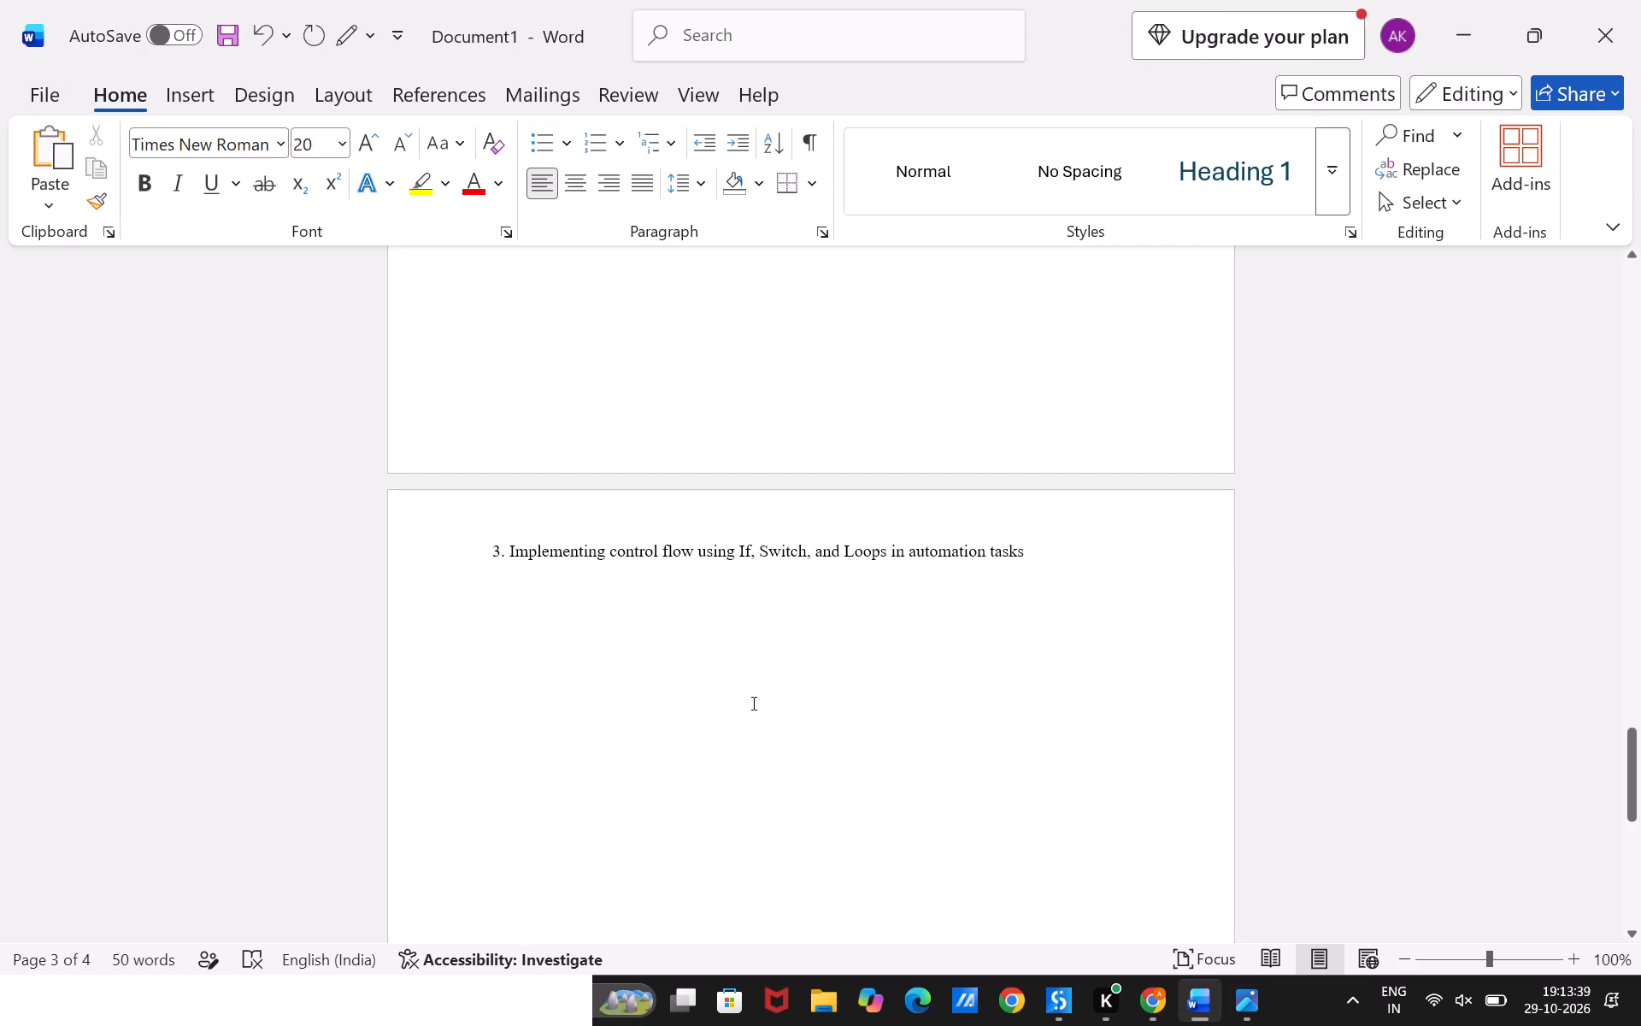
click(597, 614)
key(ctrl+v)
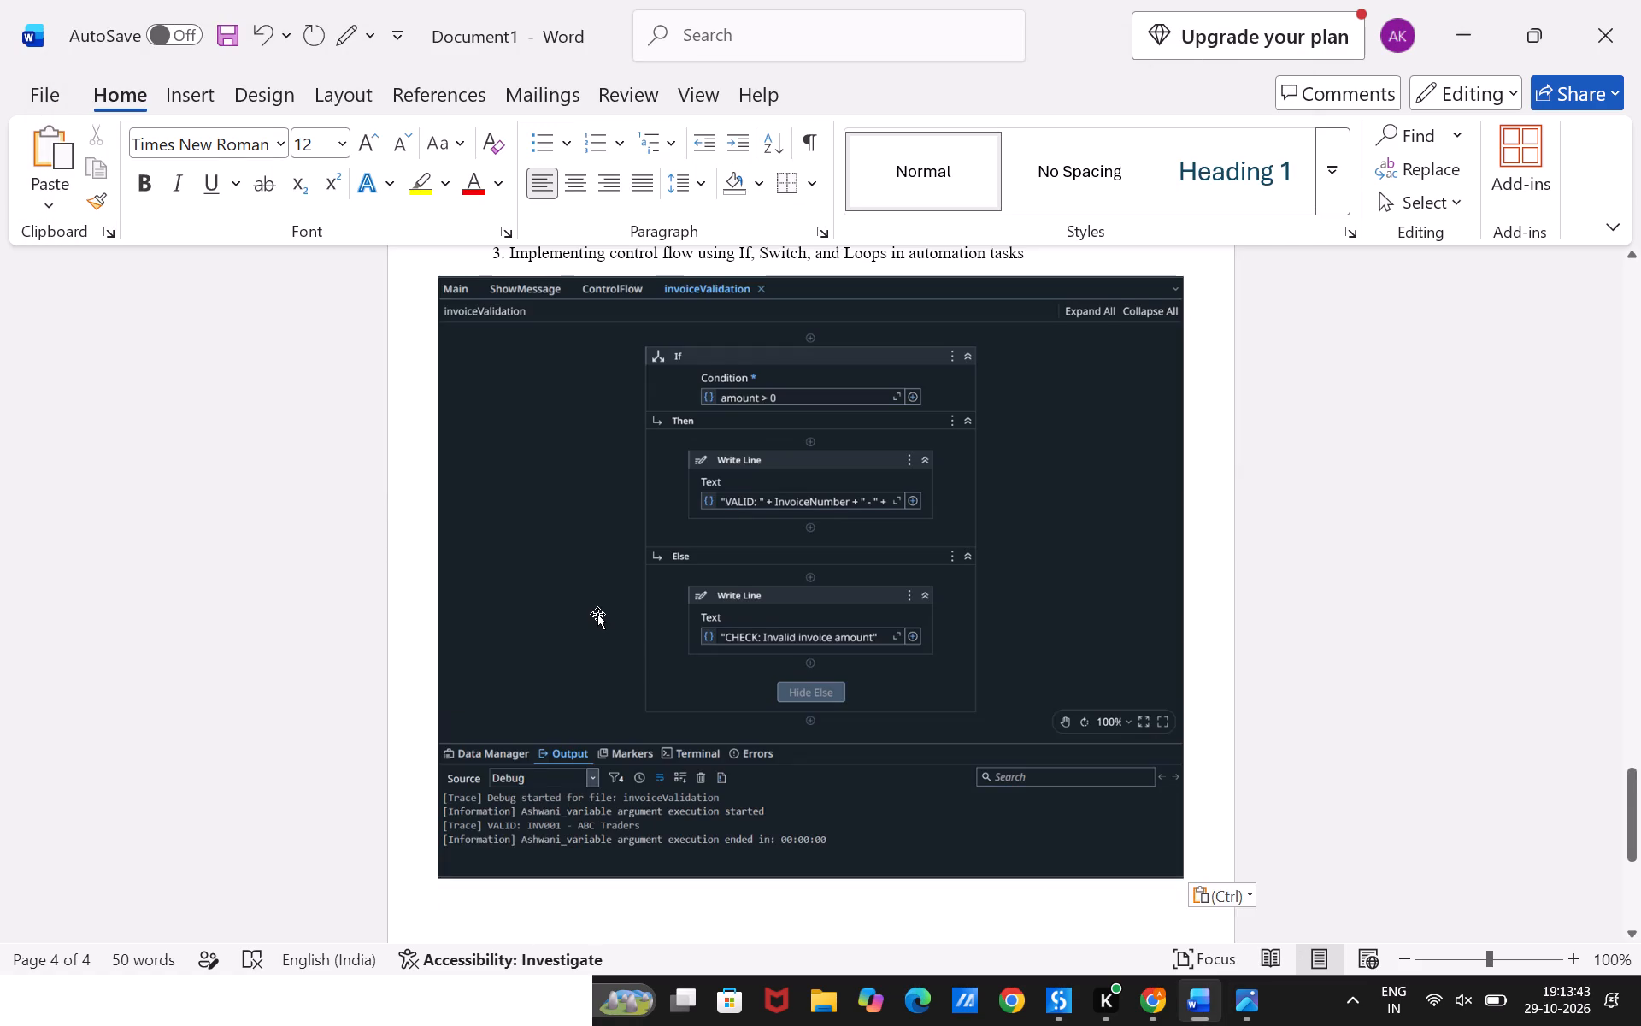
Copy the ControlFlow Switch workflow image, activity 3.2.png, and paste it in Word after the invoiceValidation image under item 3.
scroll(597, 614, up, 3)
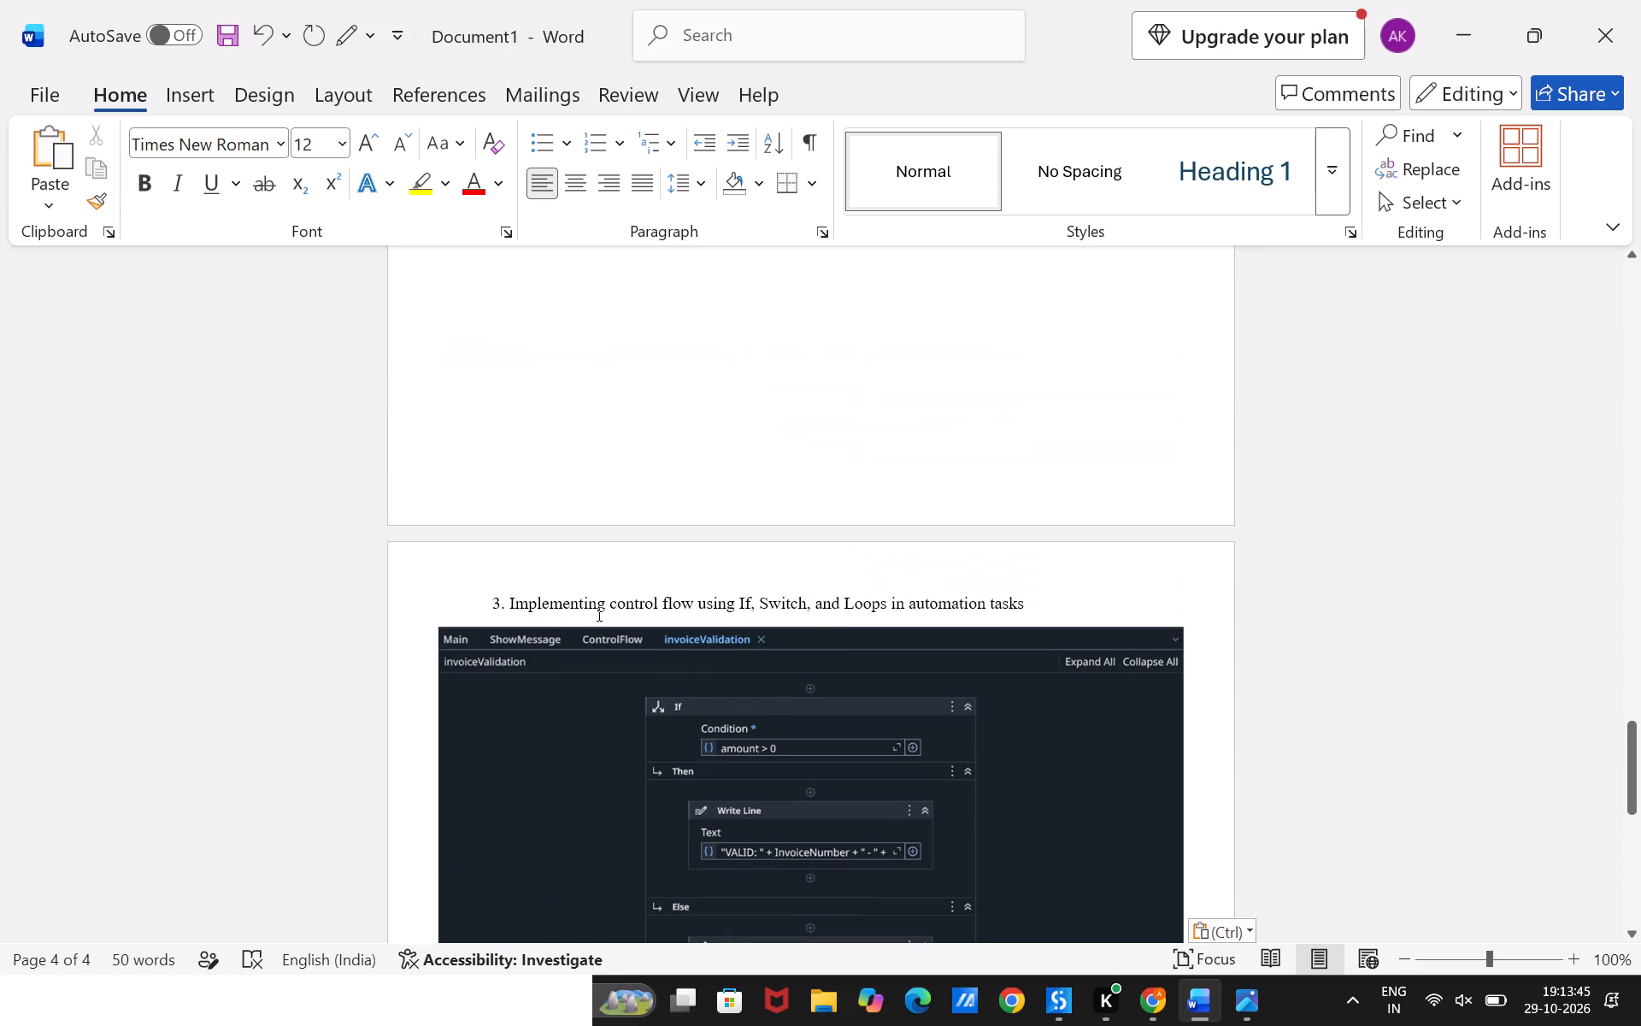
scroll(597, 614, up, 1)
scroll(597, 614, down, 1)
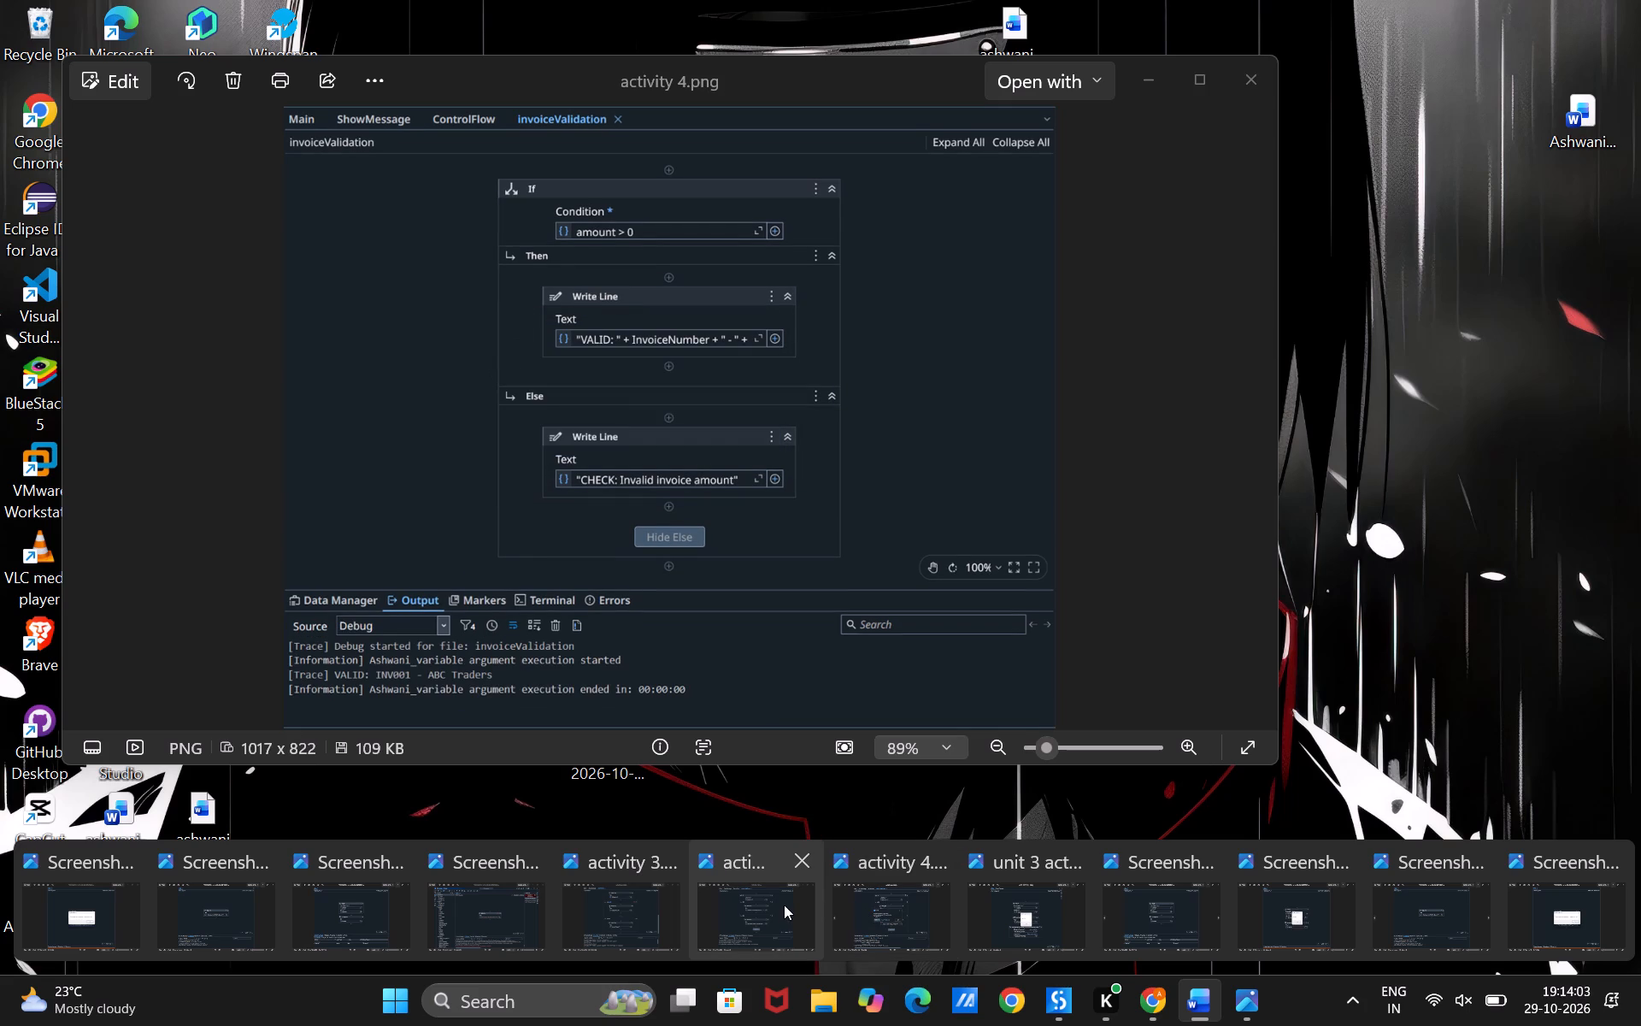
click(644, 904)
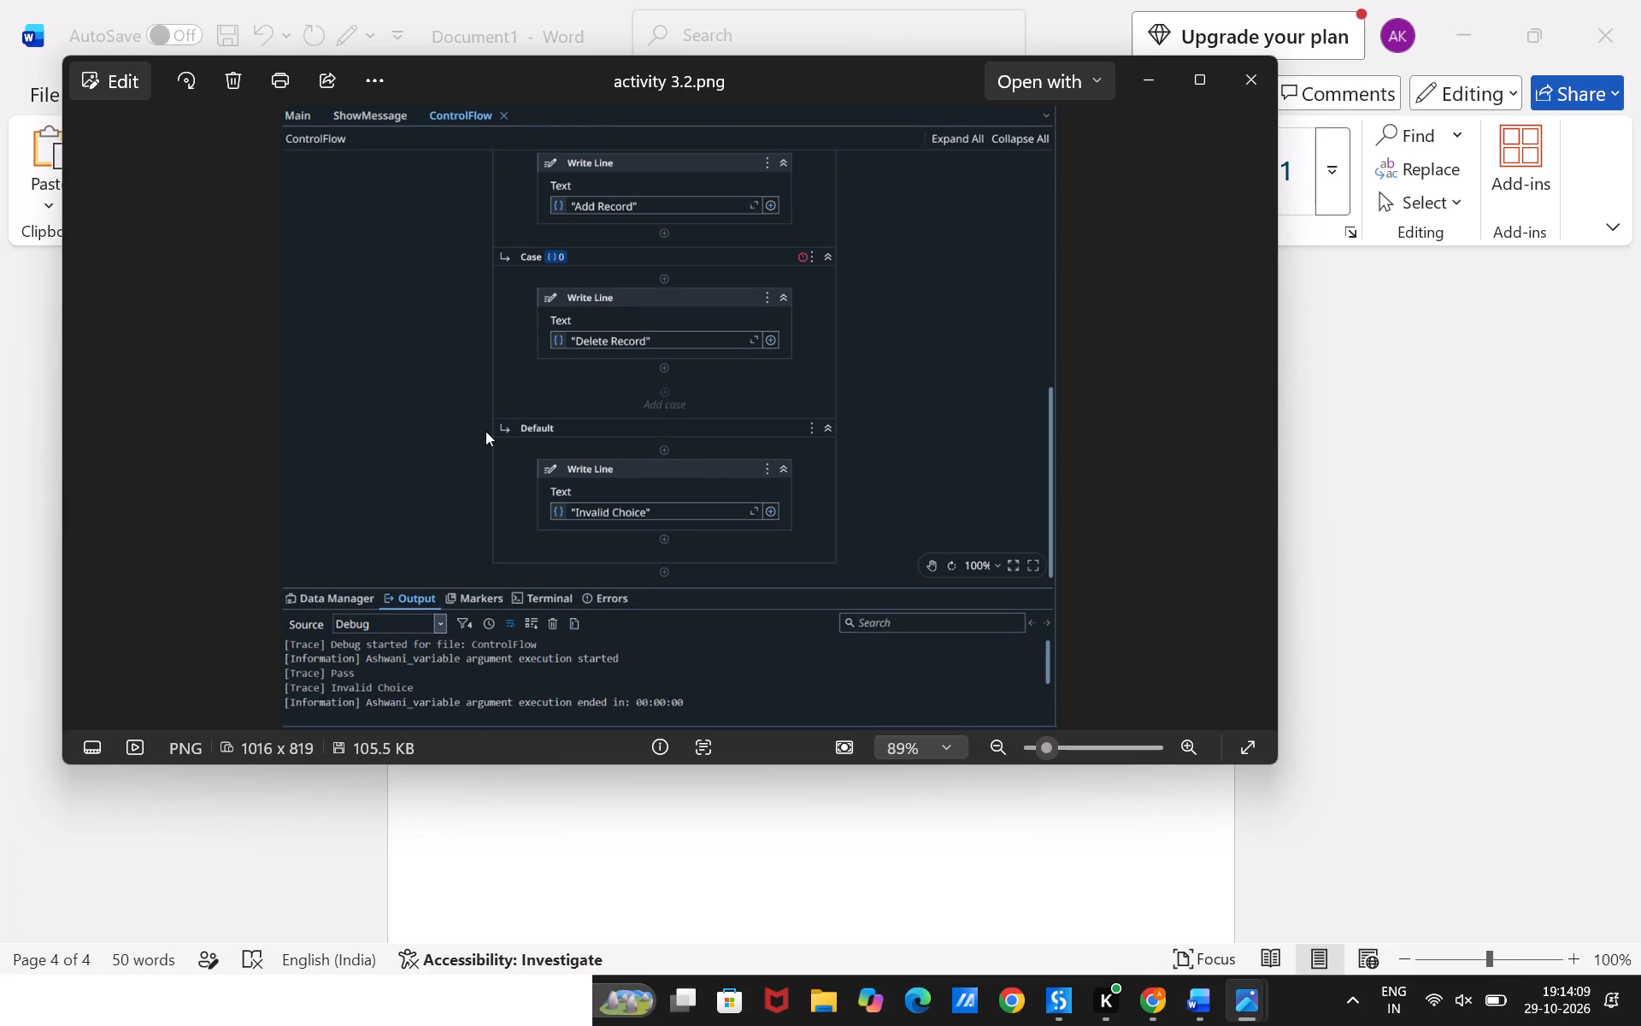
click(361, 83)
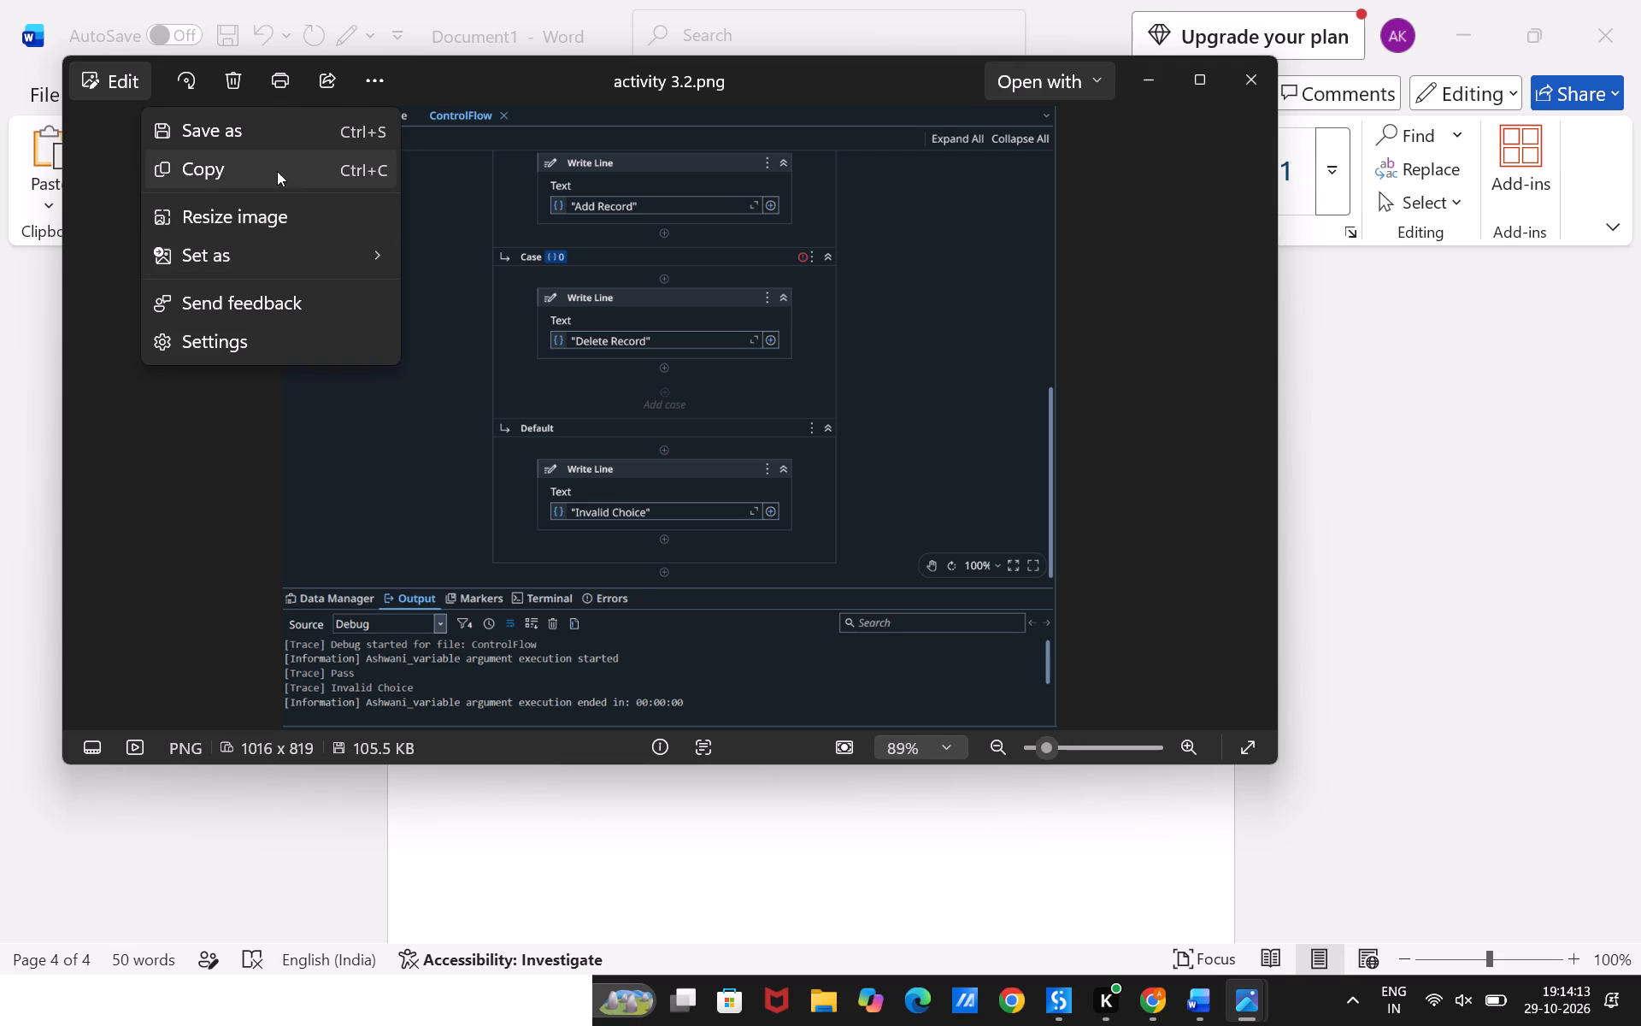
click(277, 158)
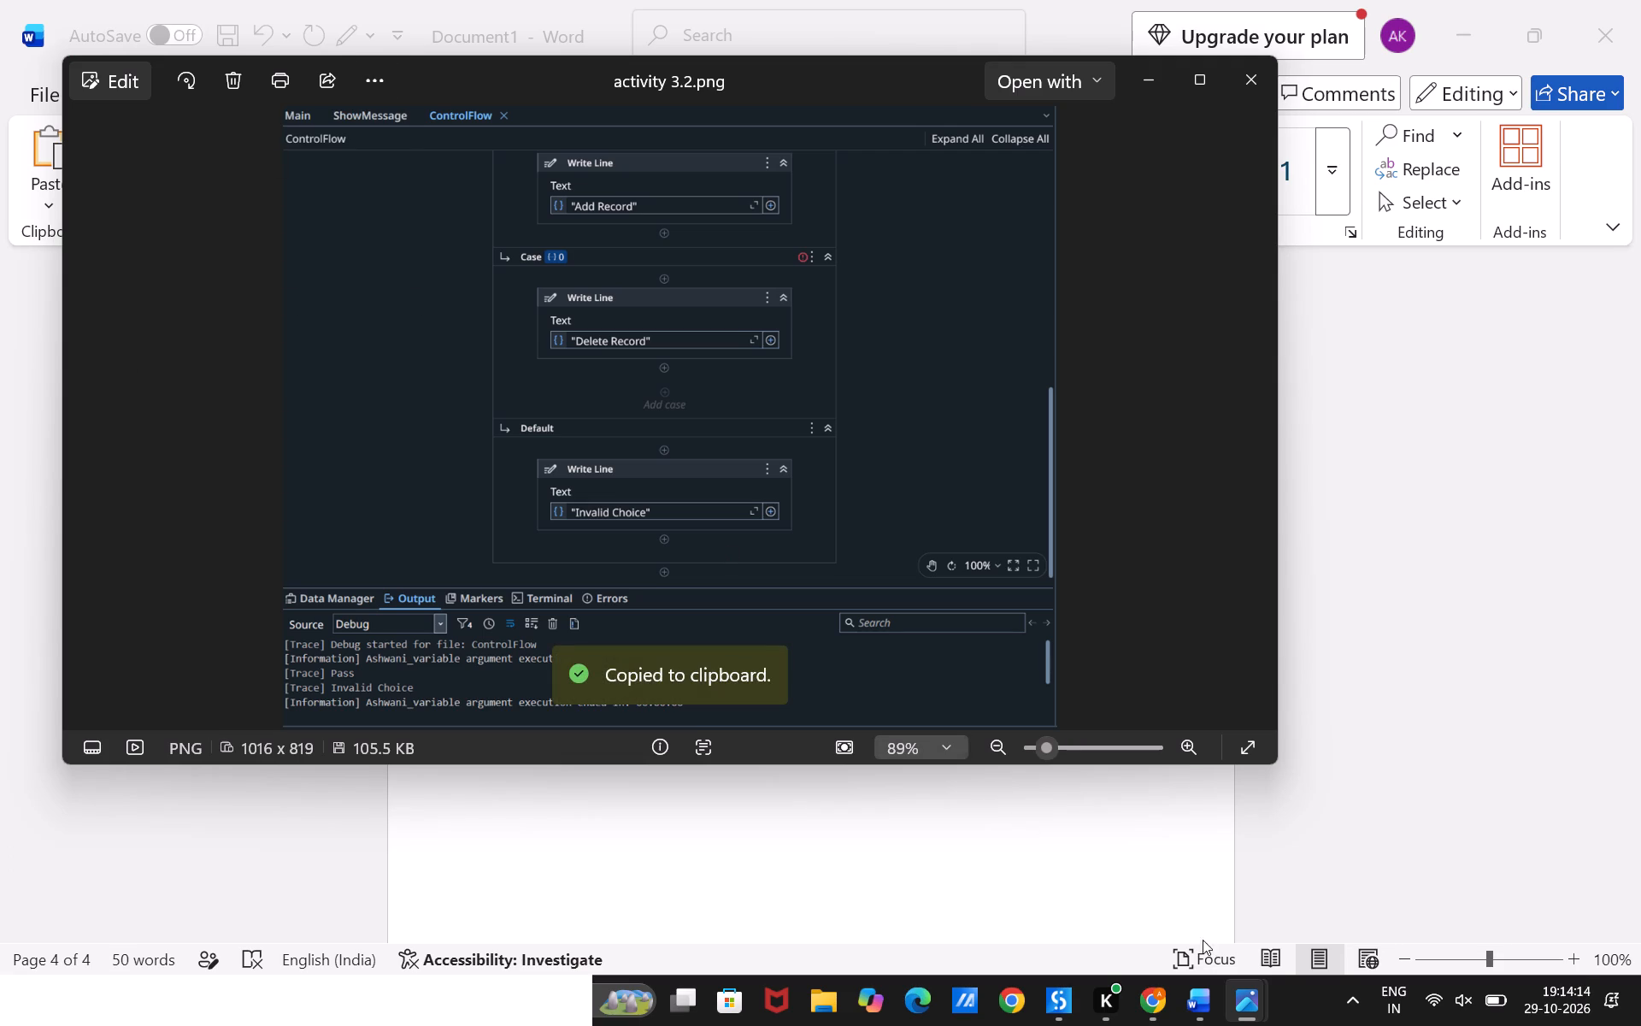
click(1201, 998)
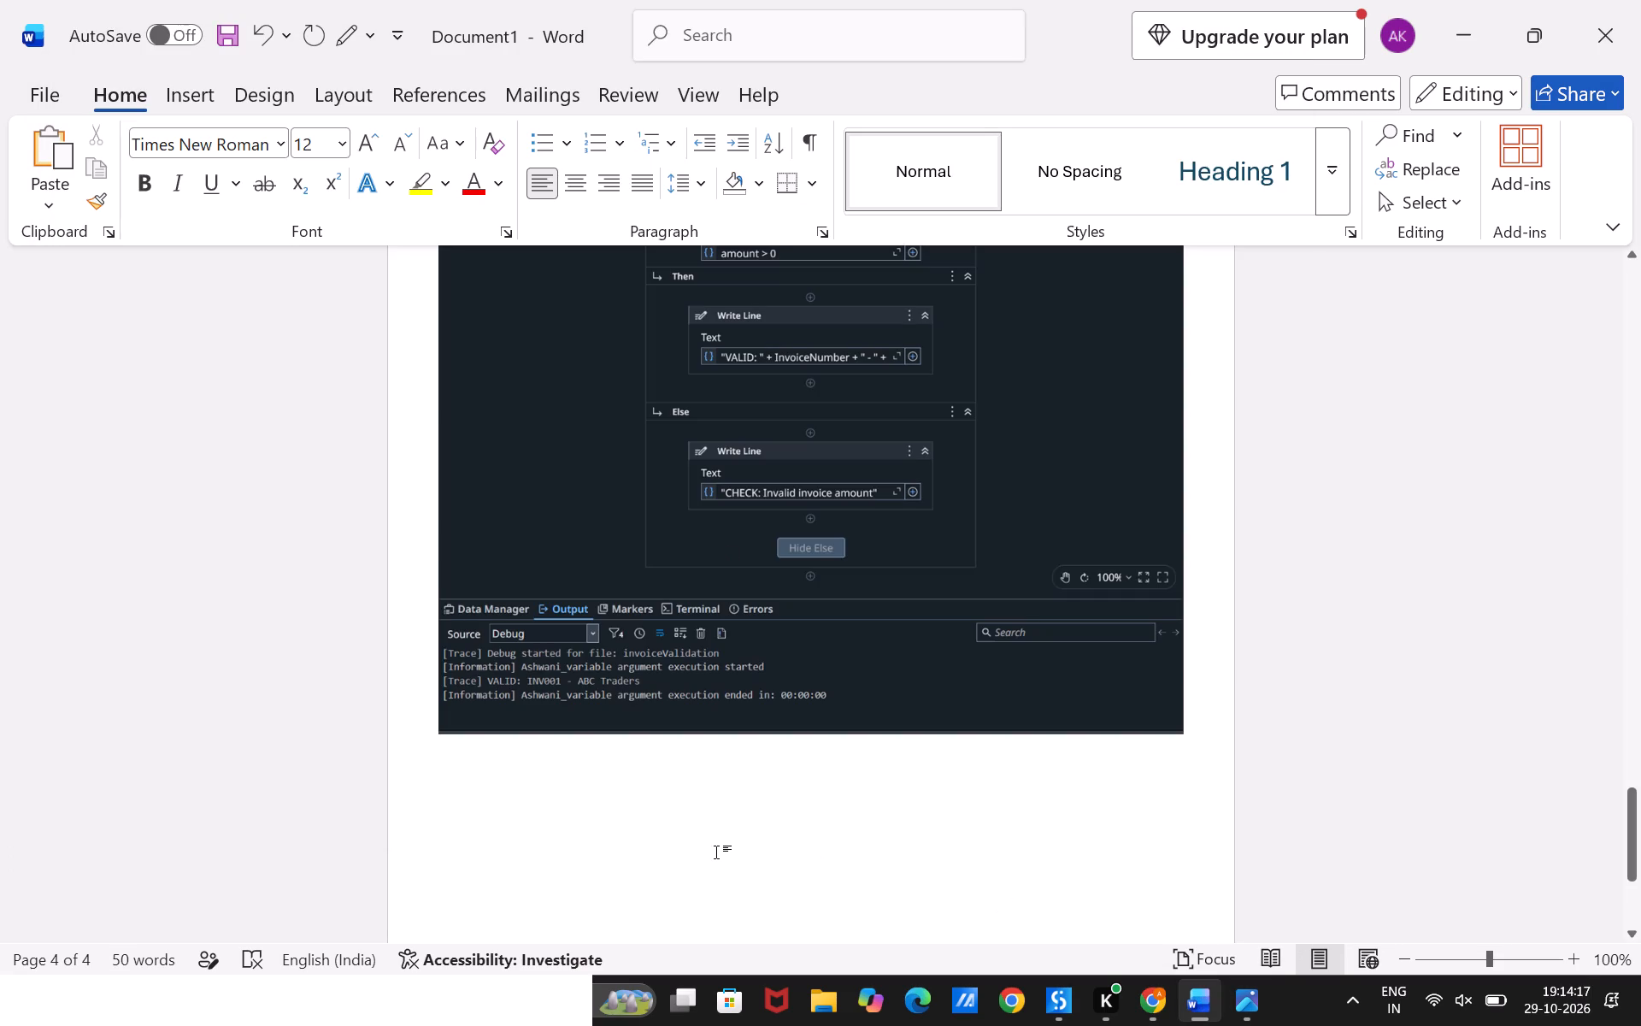
key(ctrl+v)
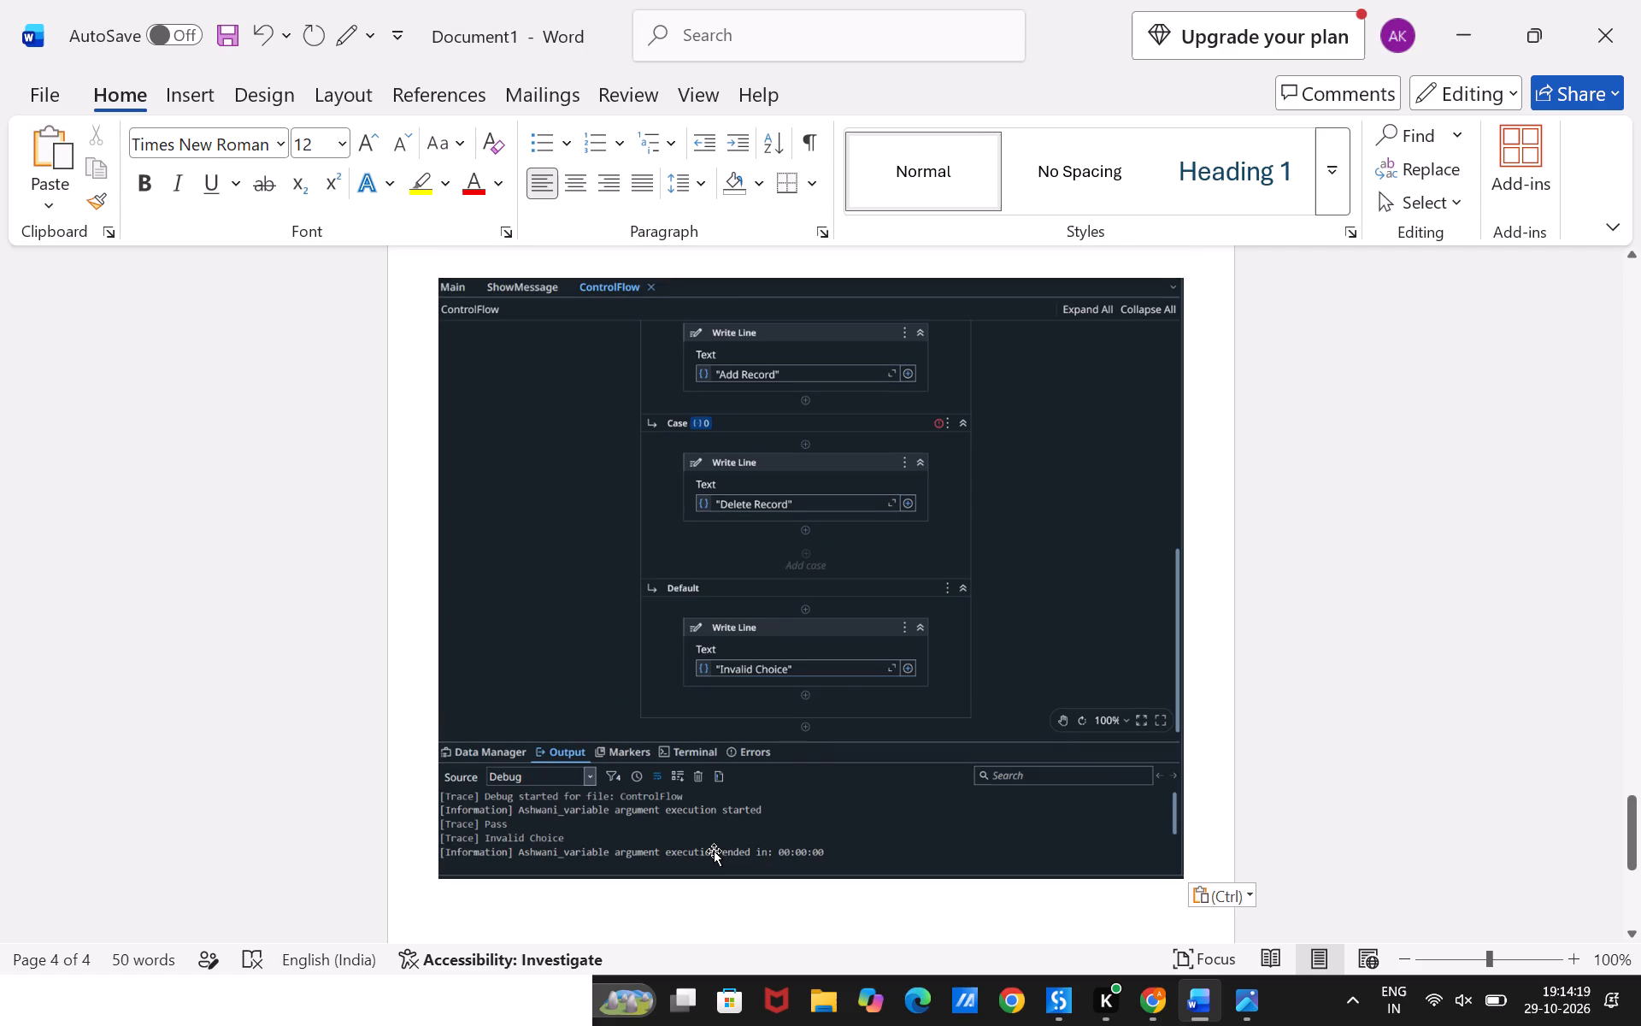
scroll(877, 662, up, 4)
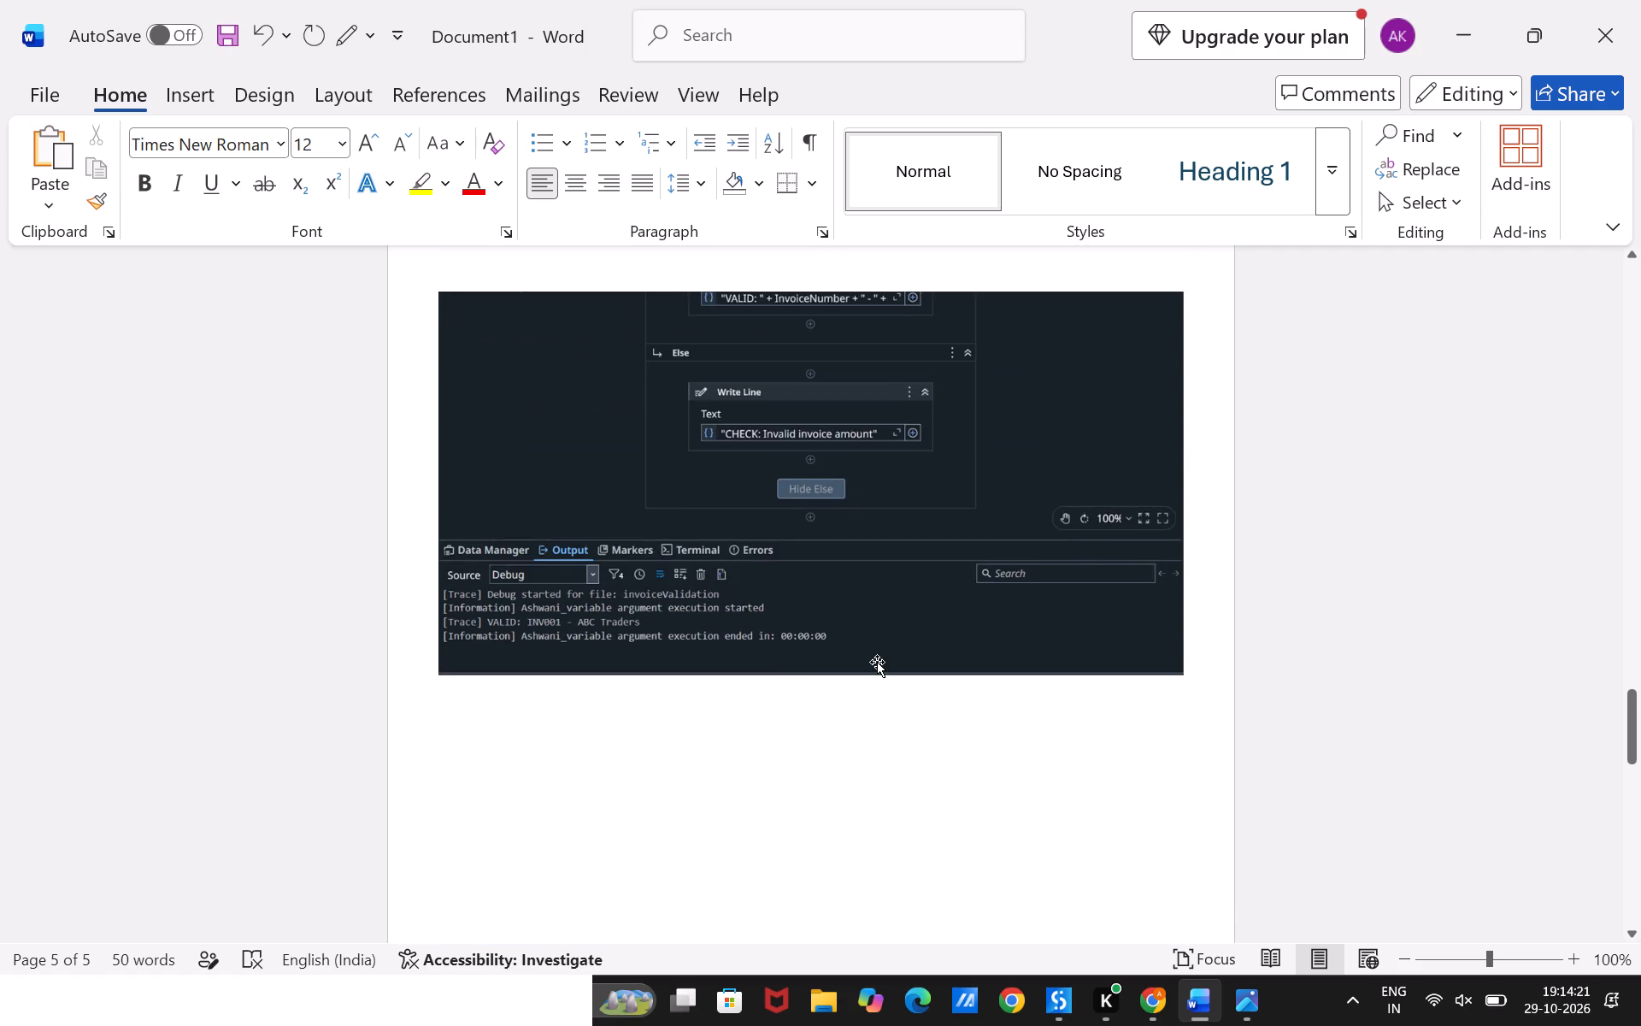
scroll(877, 662, down, 2)
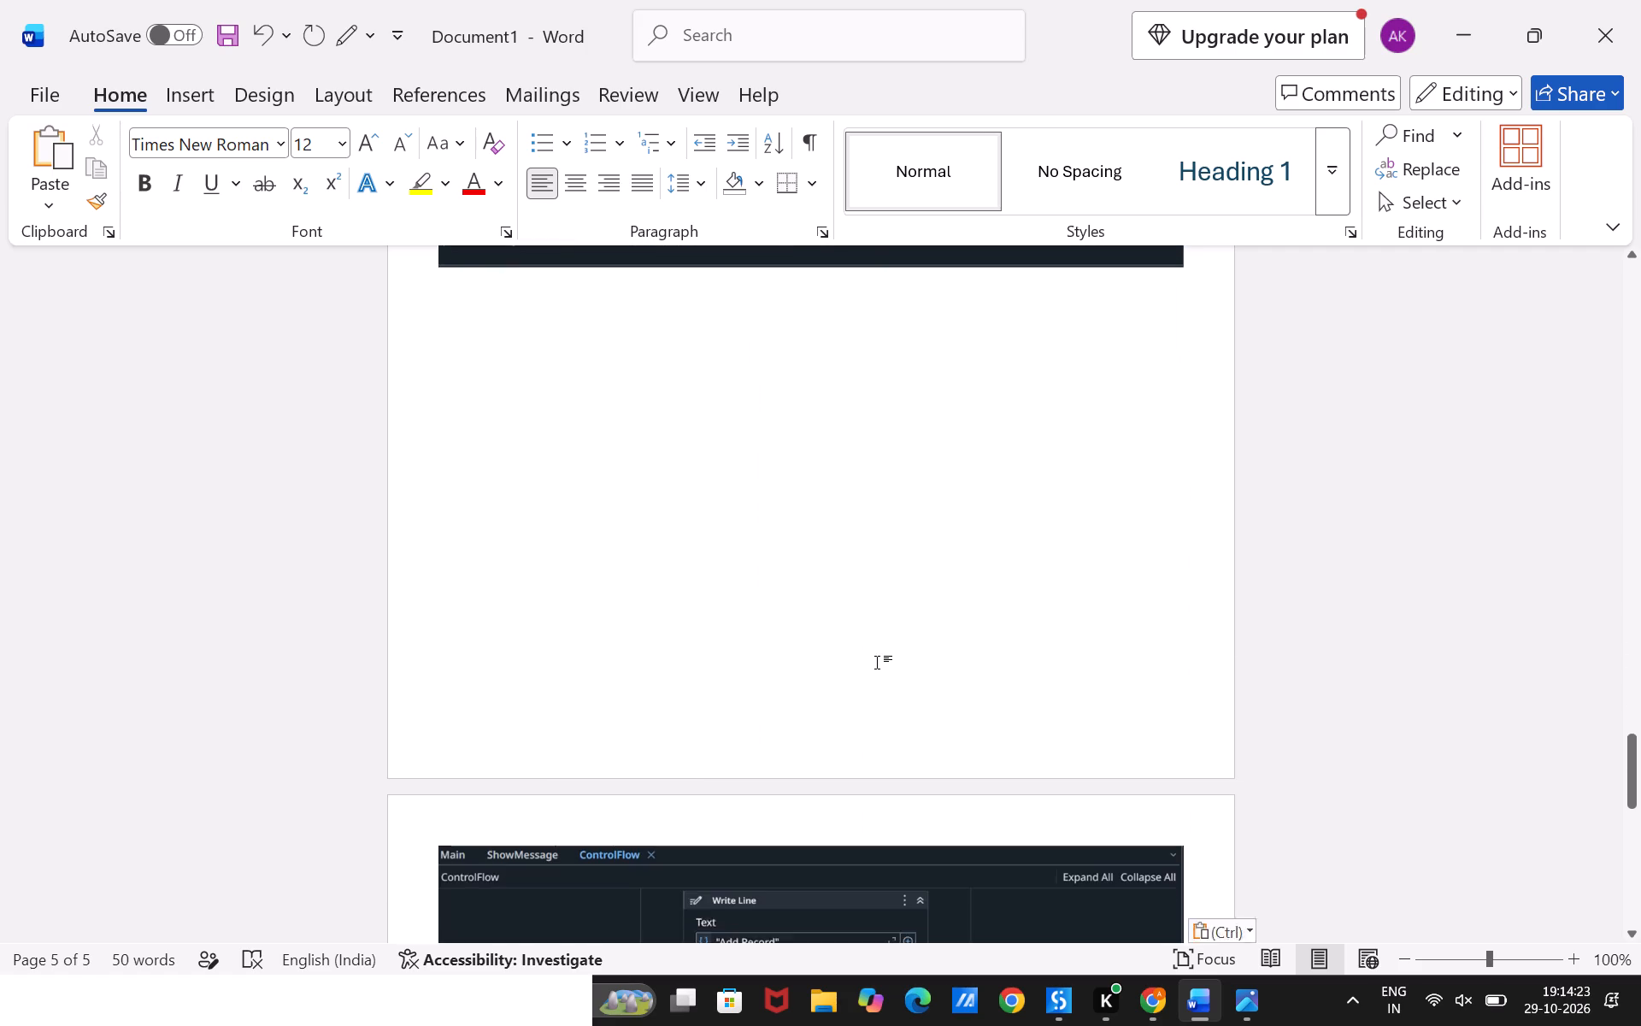
scroll(877, 662, down, 3)
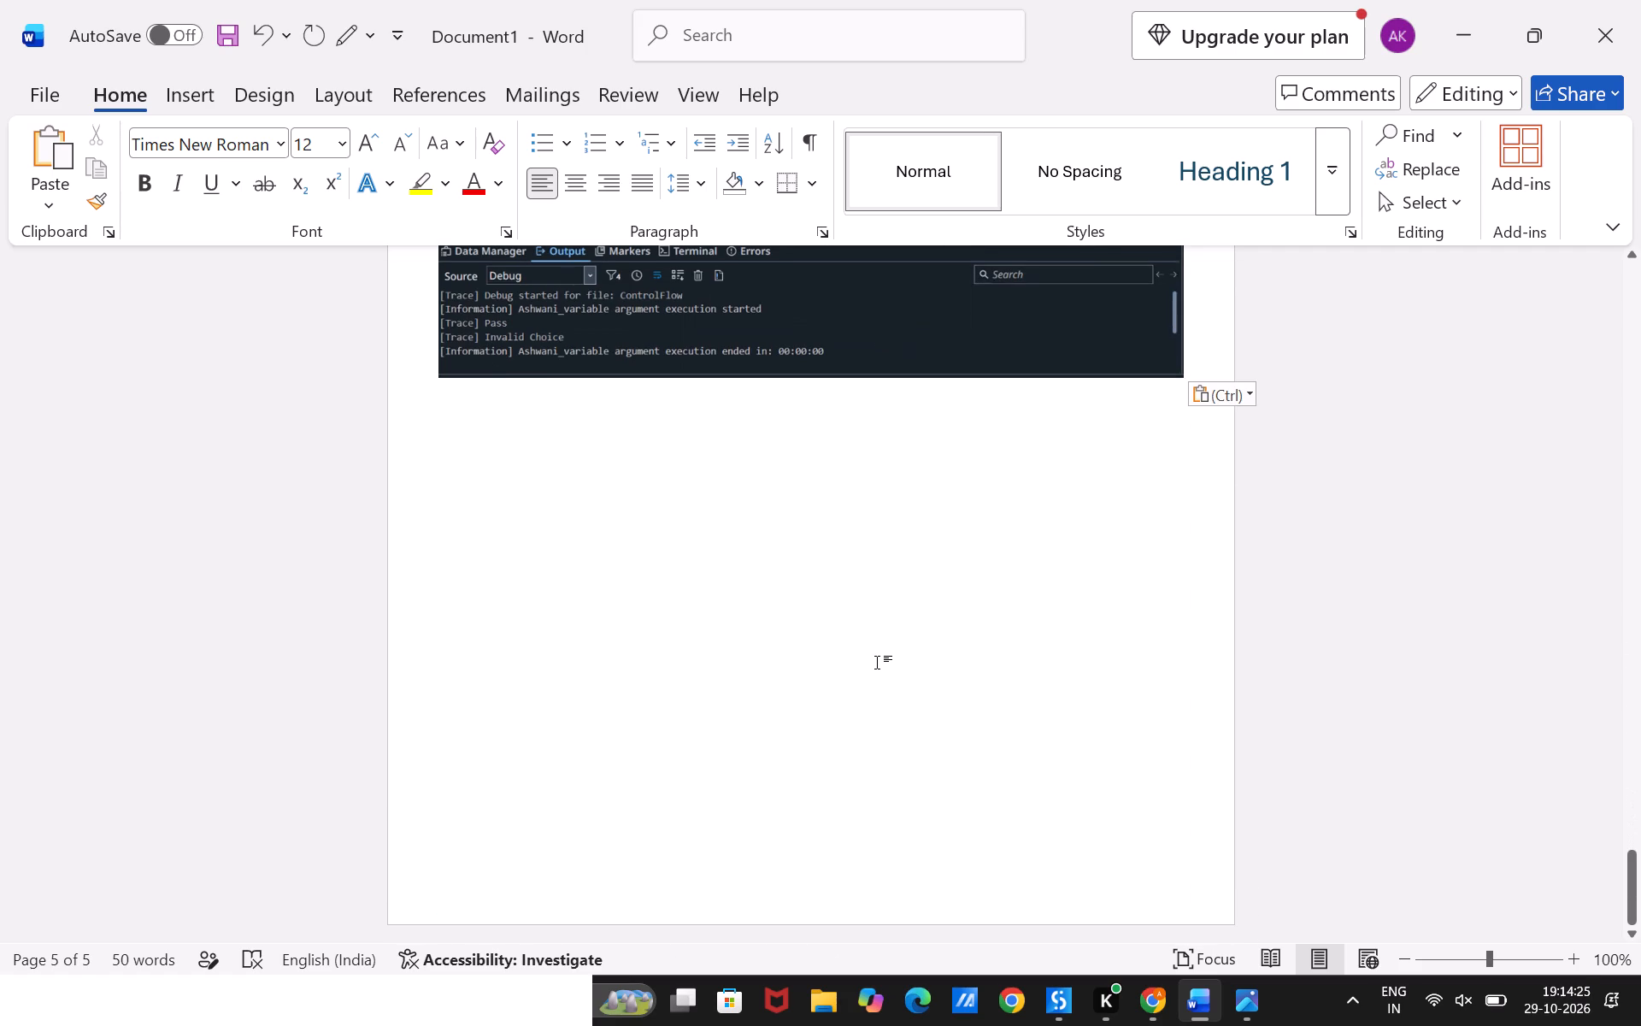
Review the images placed under items 2 and 3 in the document, and view the Write Line screenshot, Screenshot 2026-10-29 150453.png.
scroll(877, 662, down, 1)
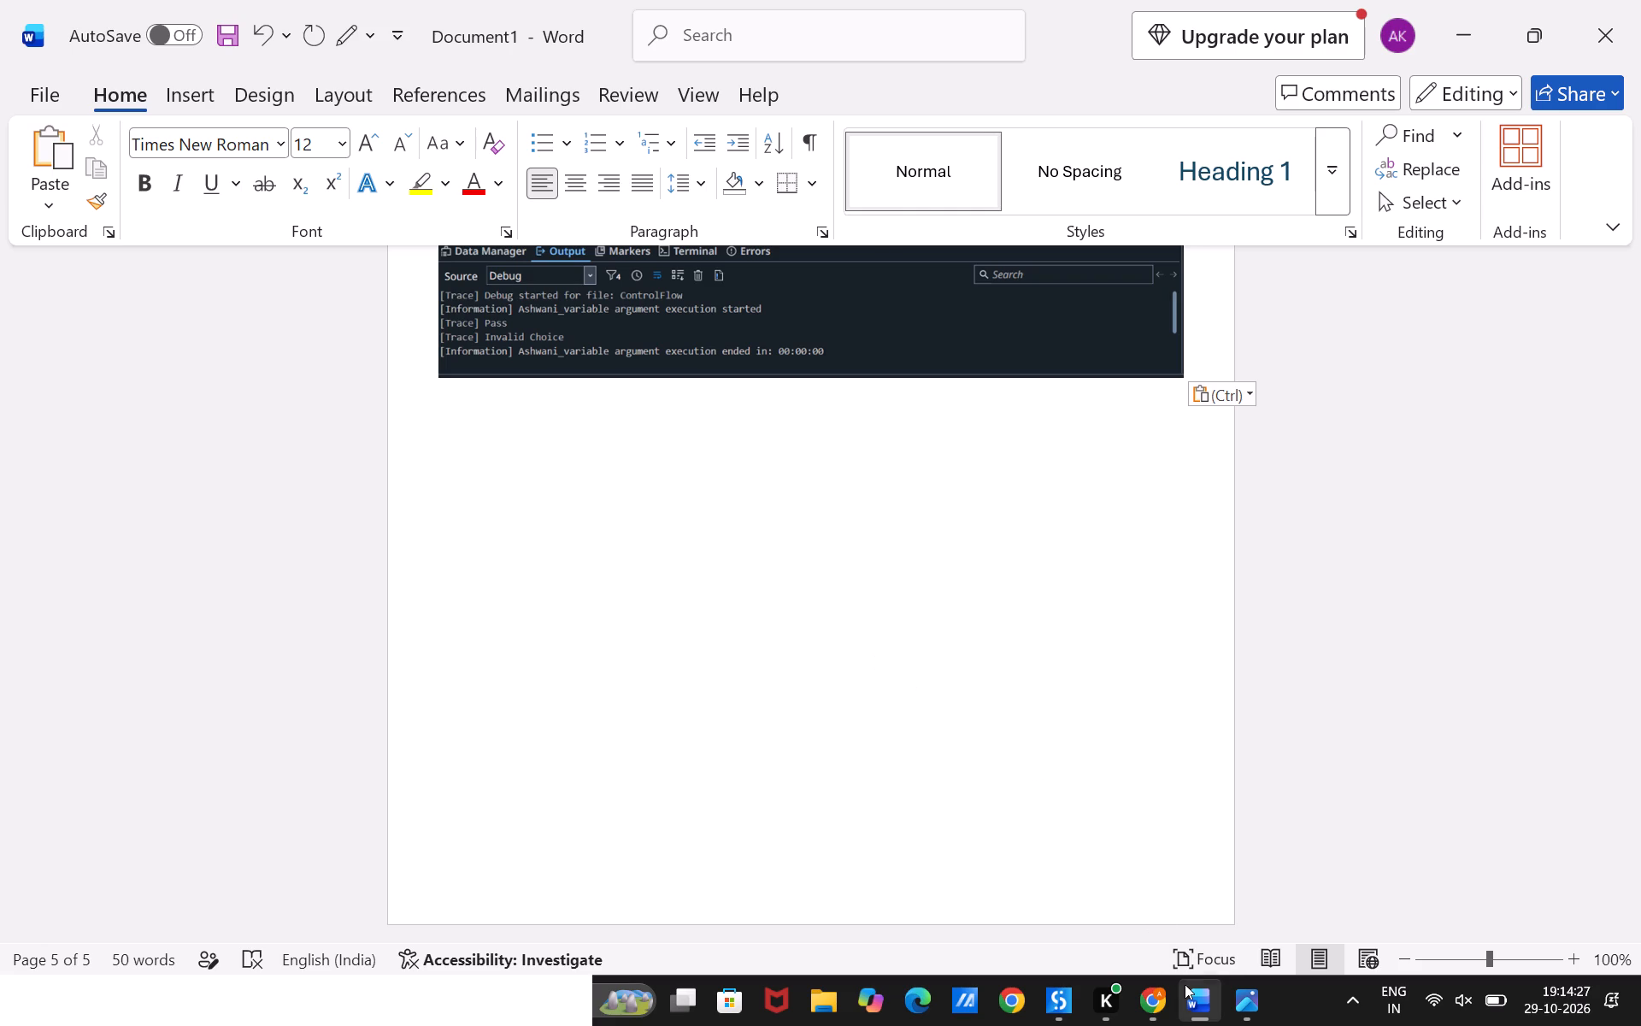
scroll(954, 657, up, 4)
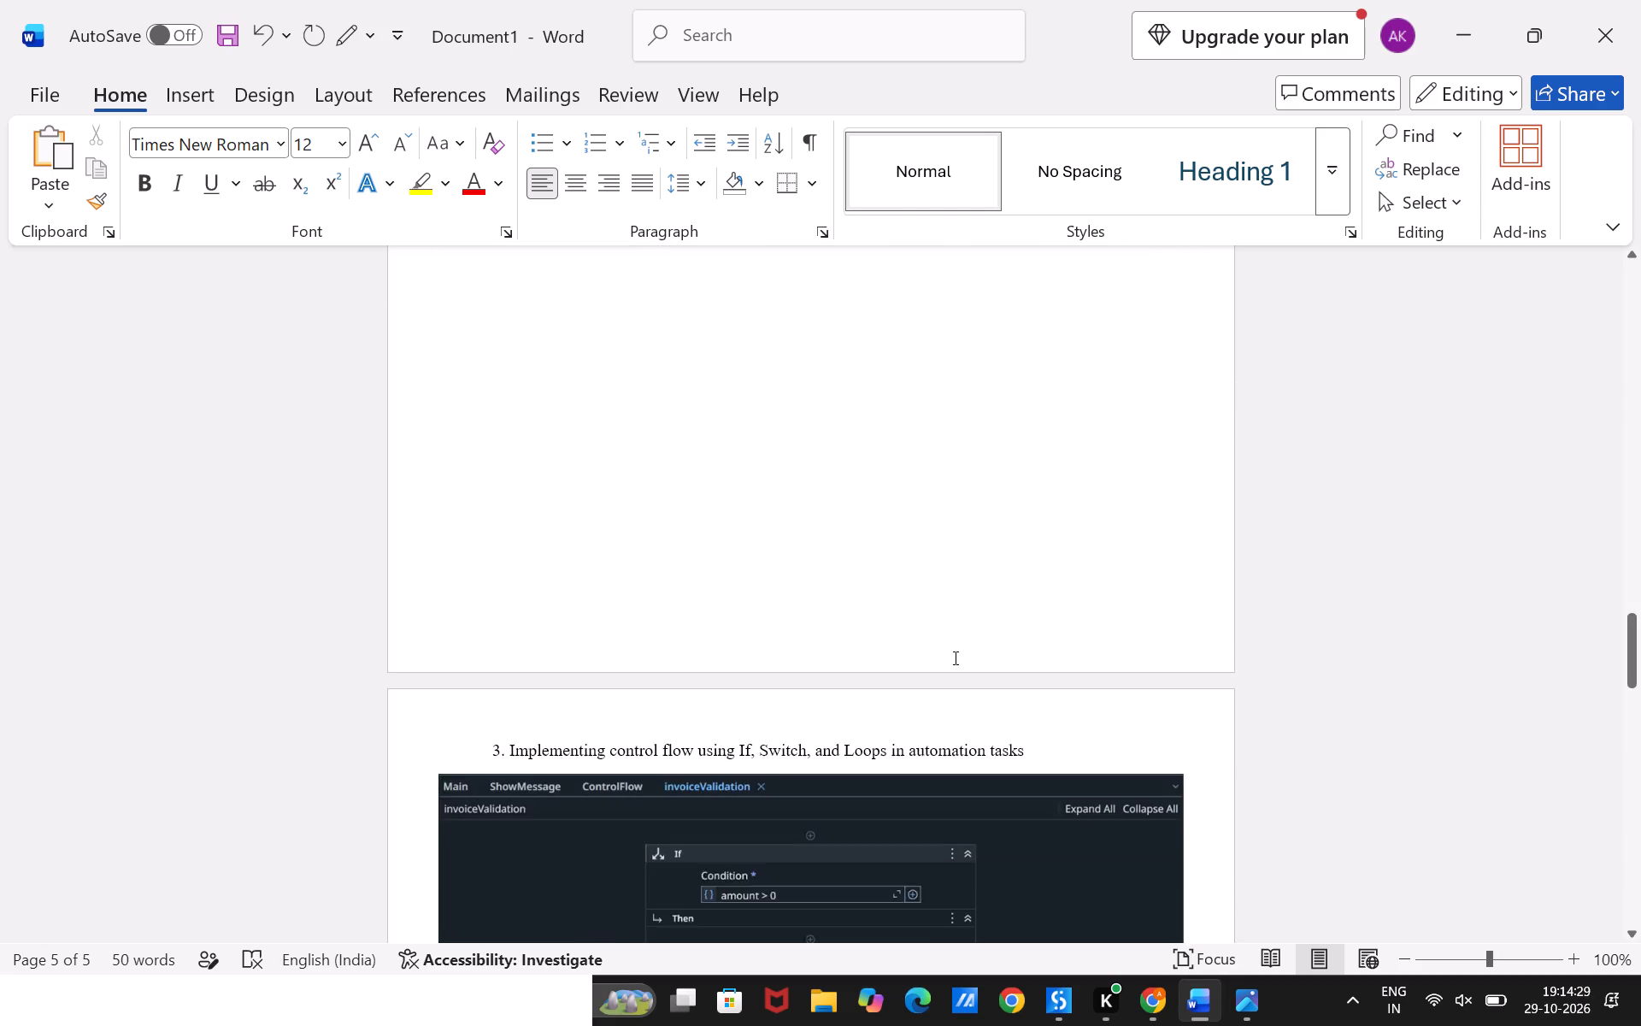
scroll(954, 657, up, 4)
scroll(954, 657, down, 1)
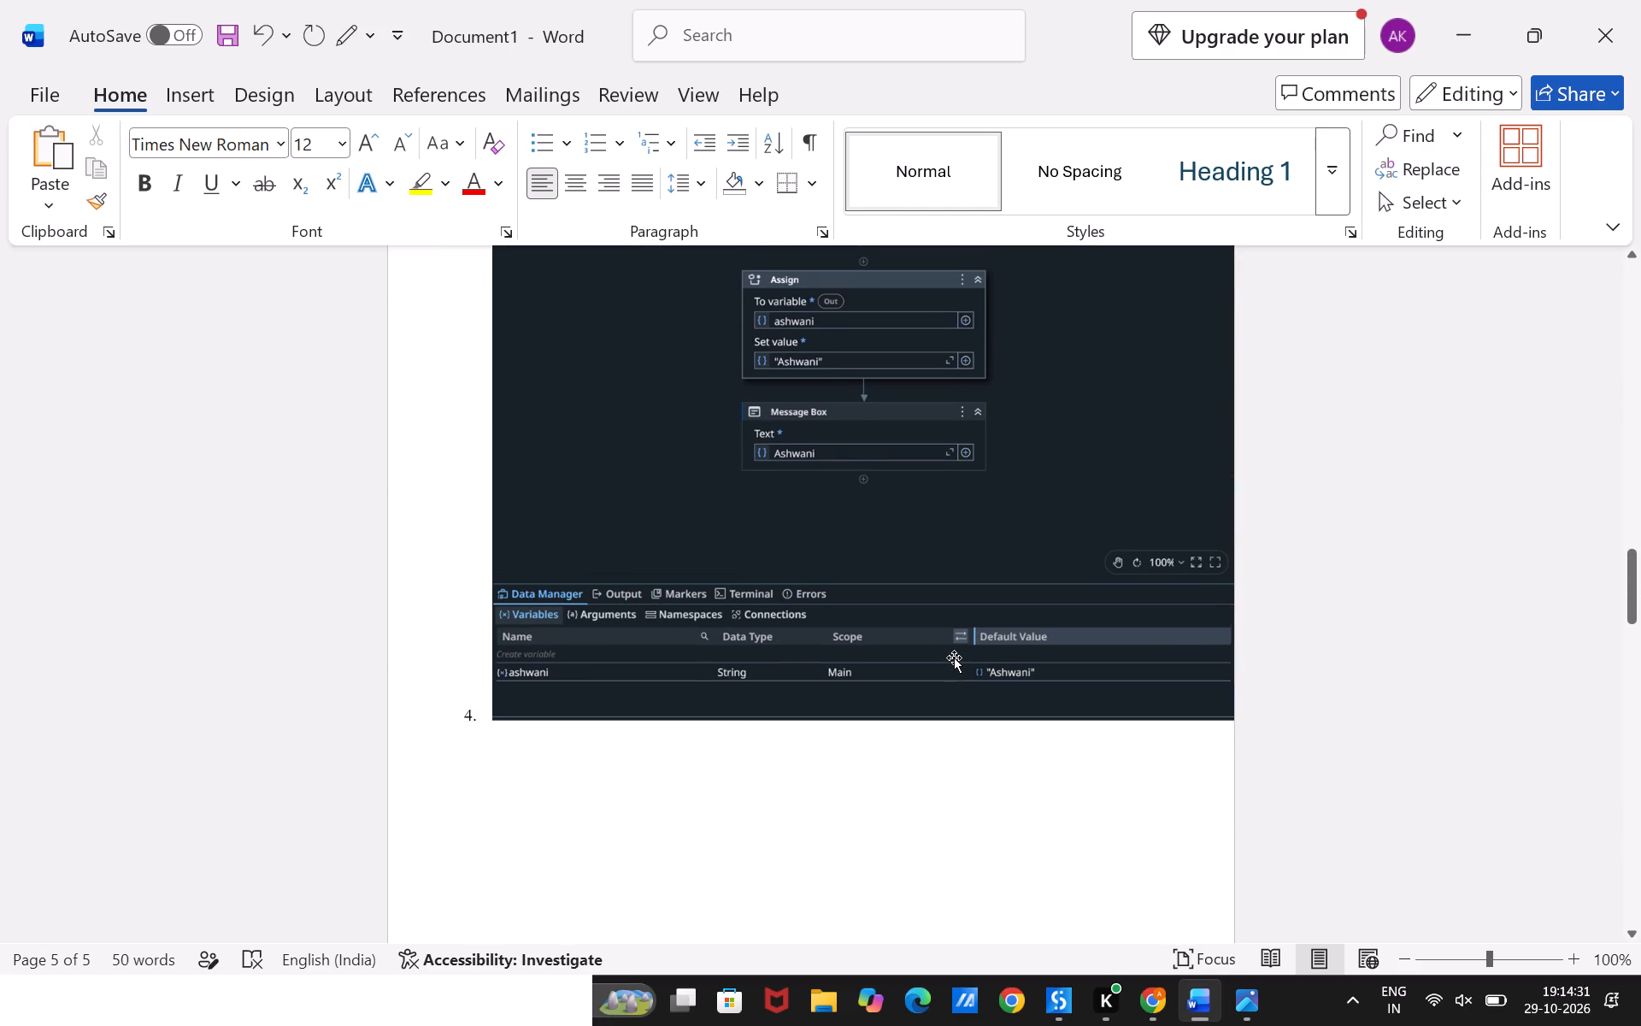
scroll(954, 657, down, 2)
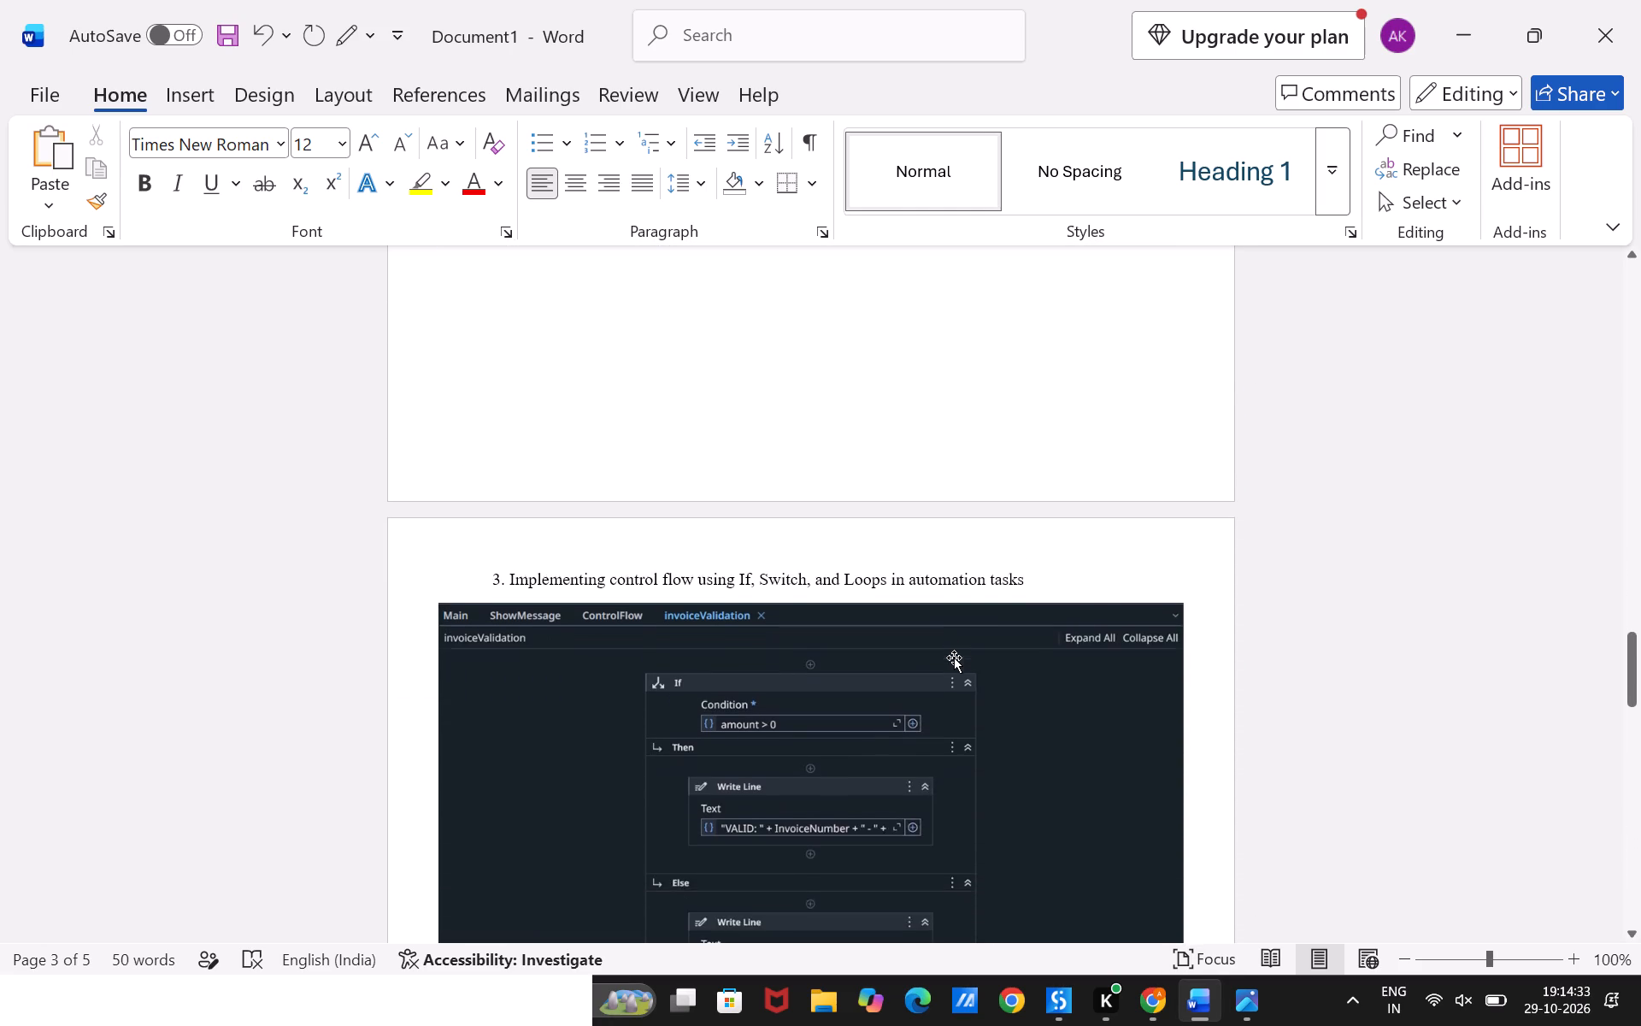
scroll(954, 657, down, 3)
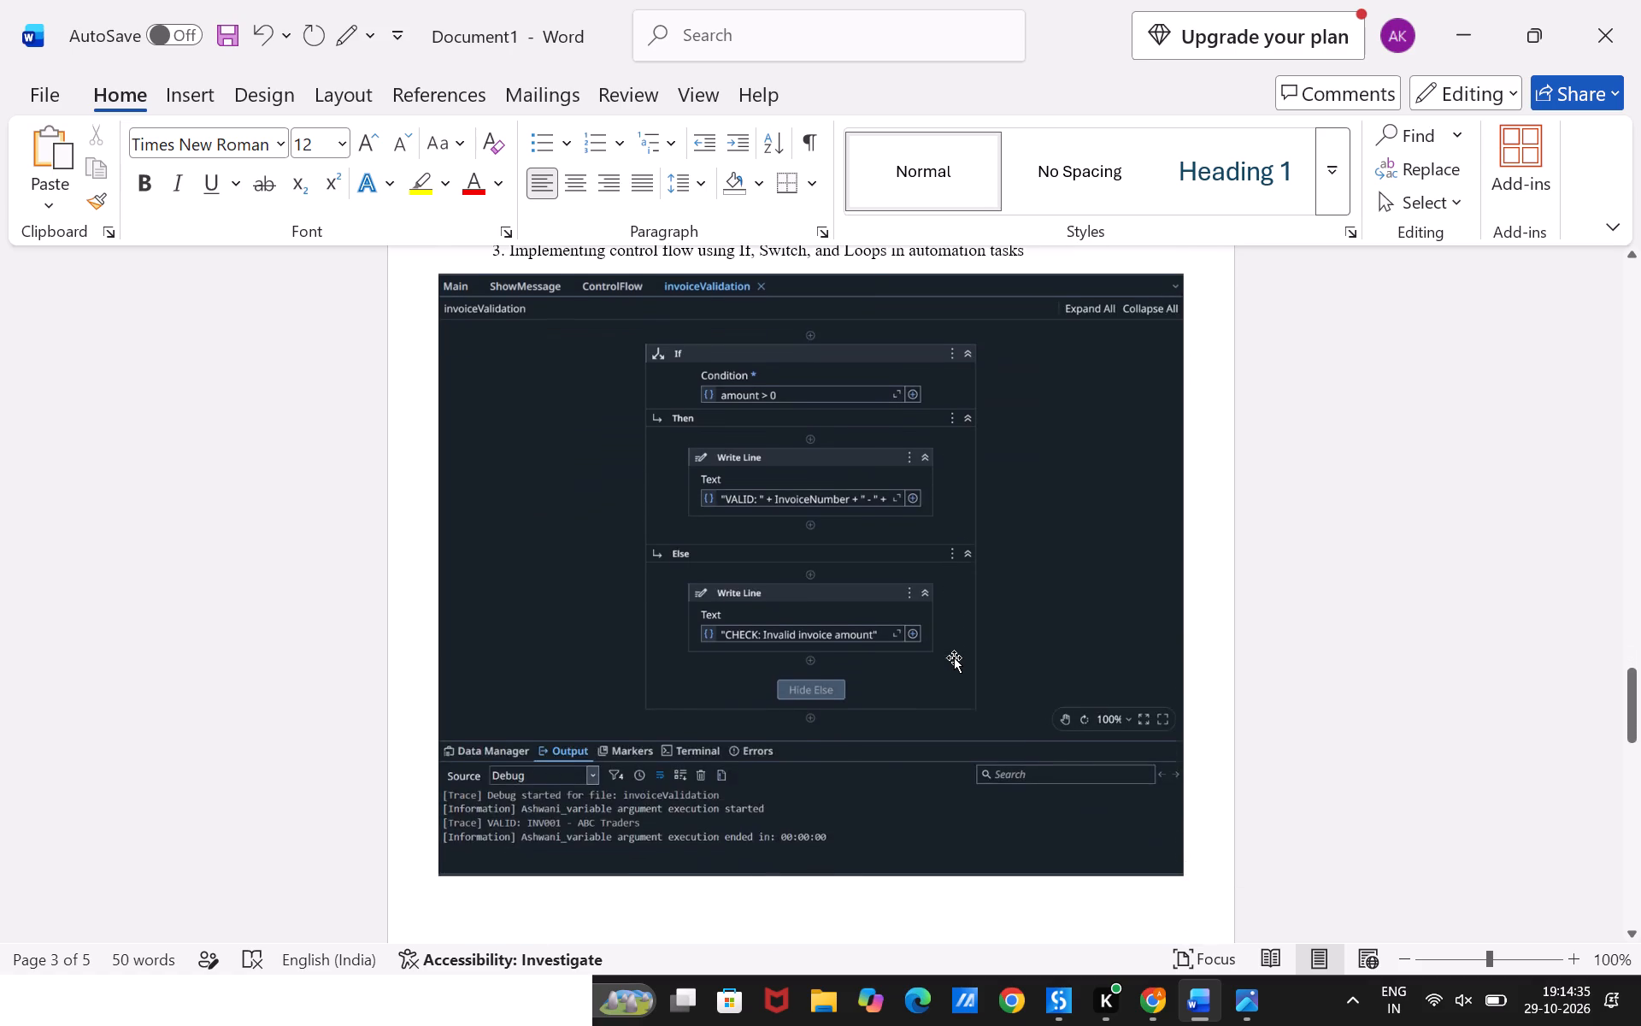
scroll(954, 657, down, 4)
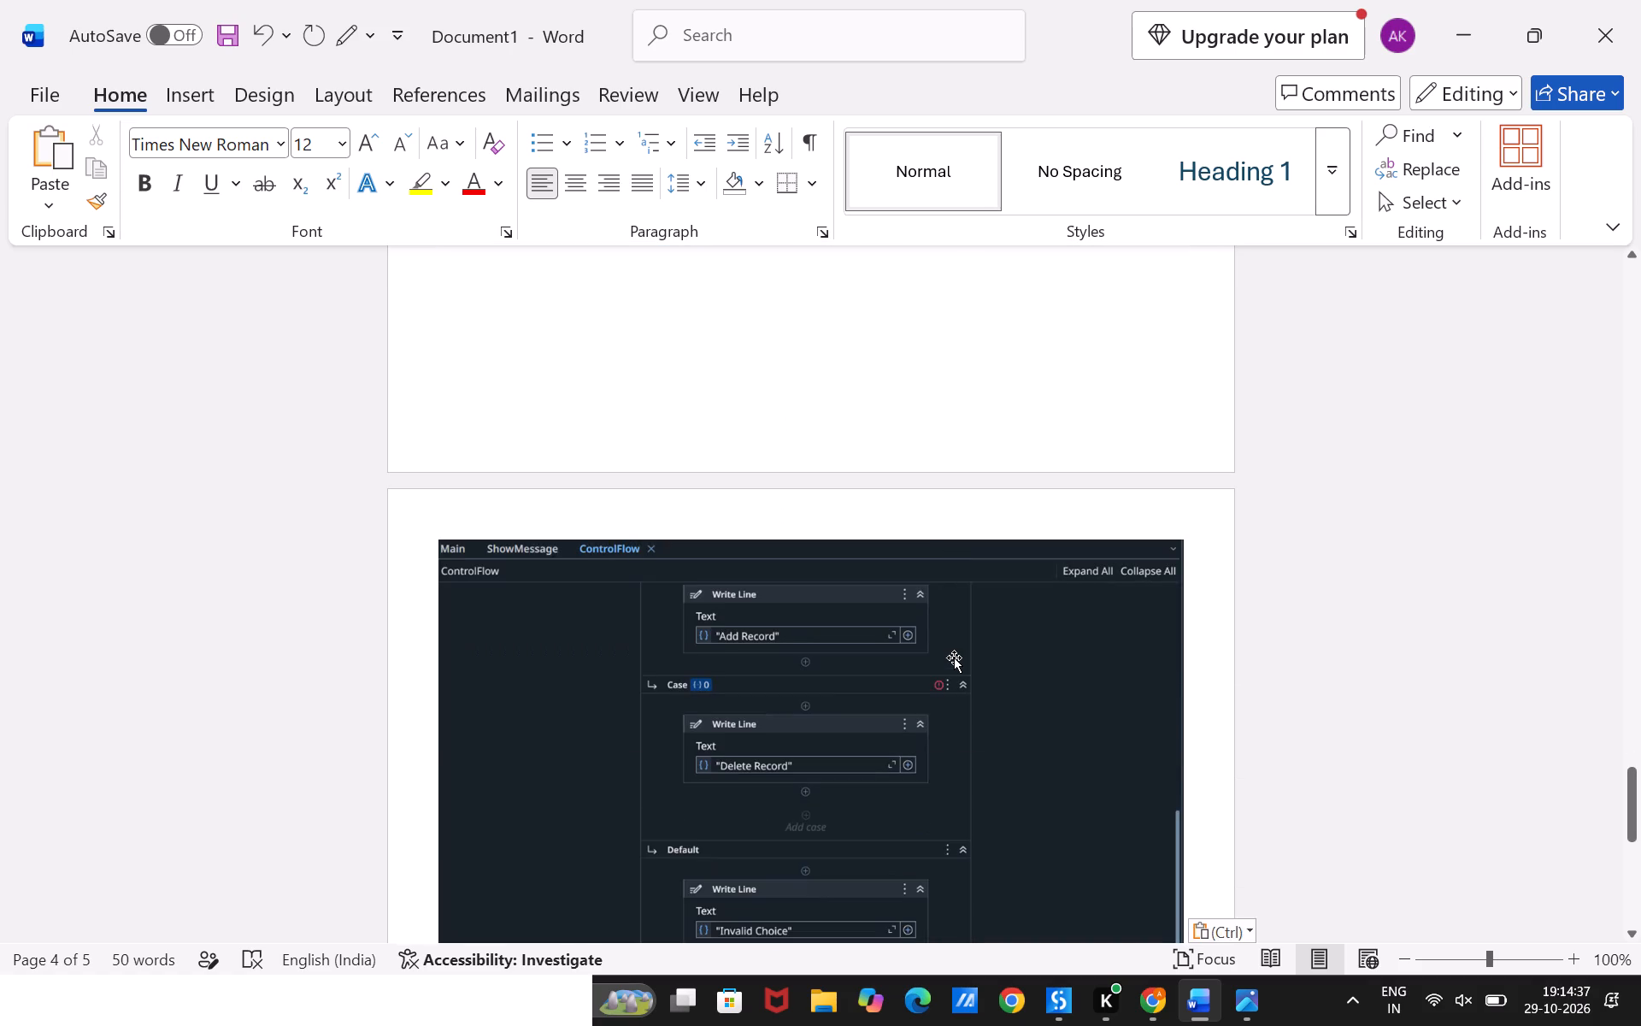
scroll(954, 657, down, 1)
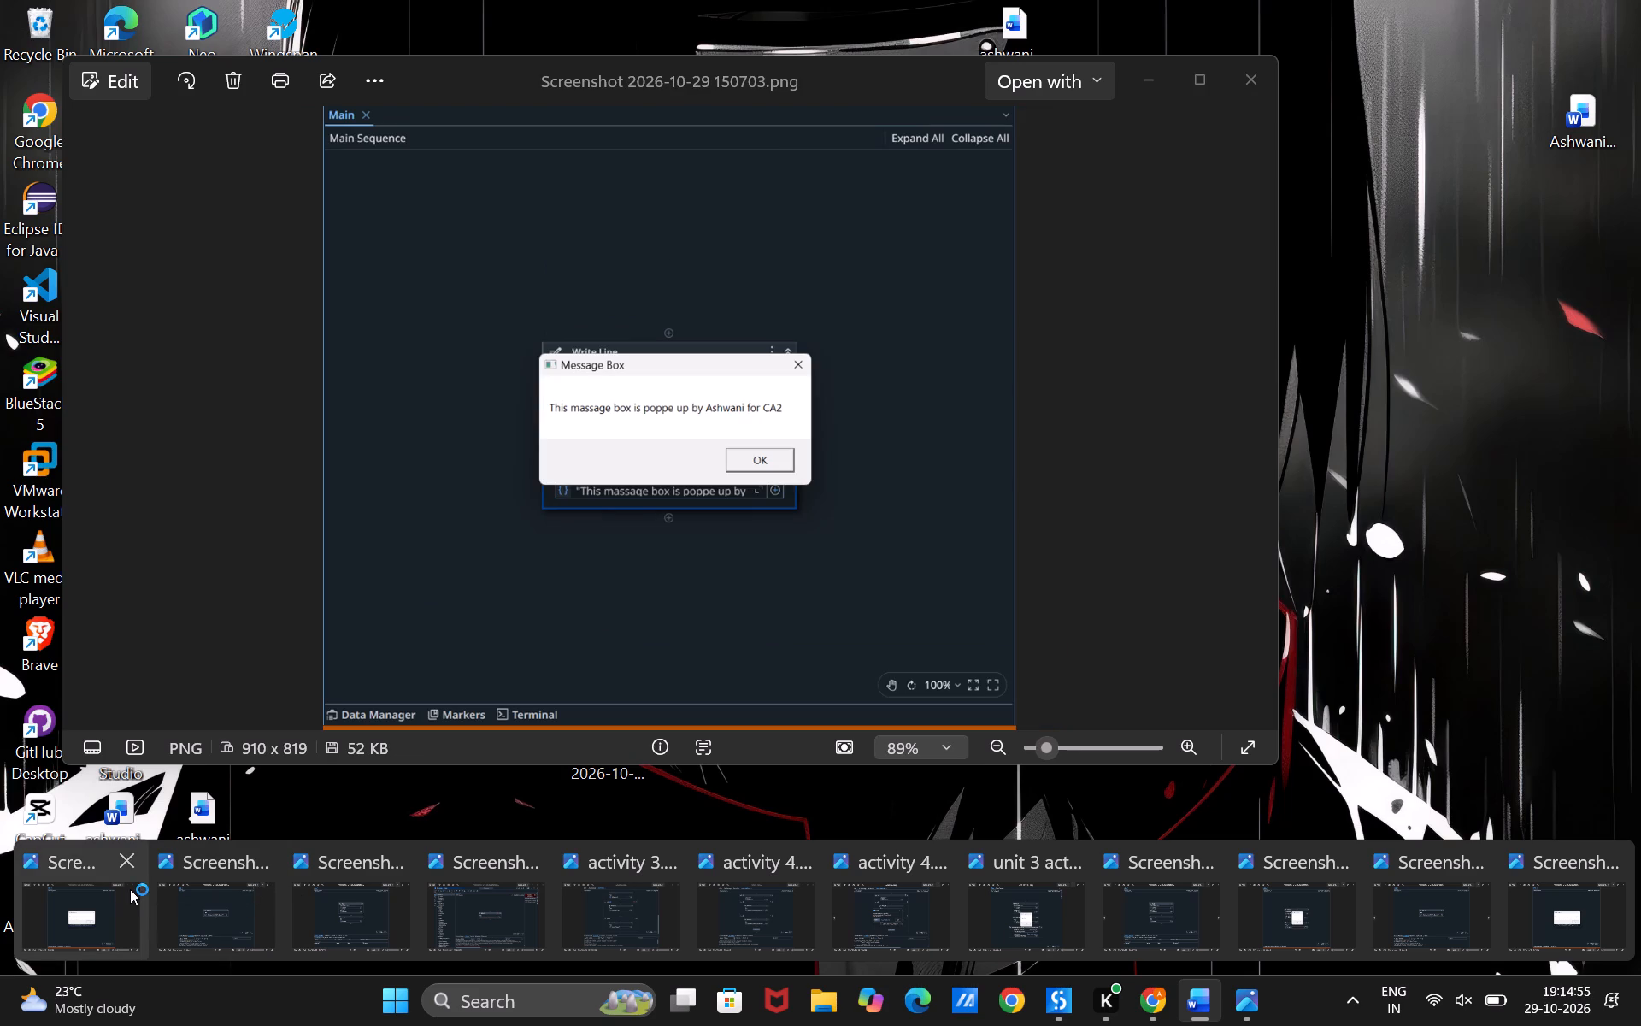
click(192, 907)
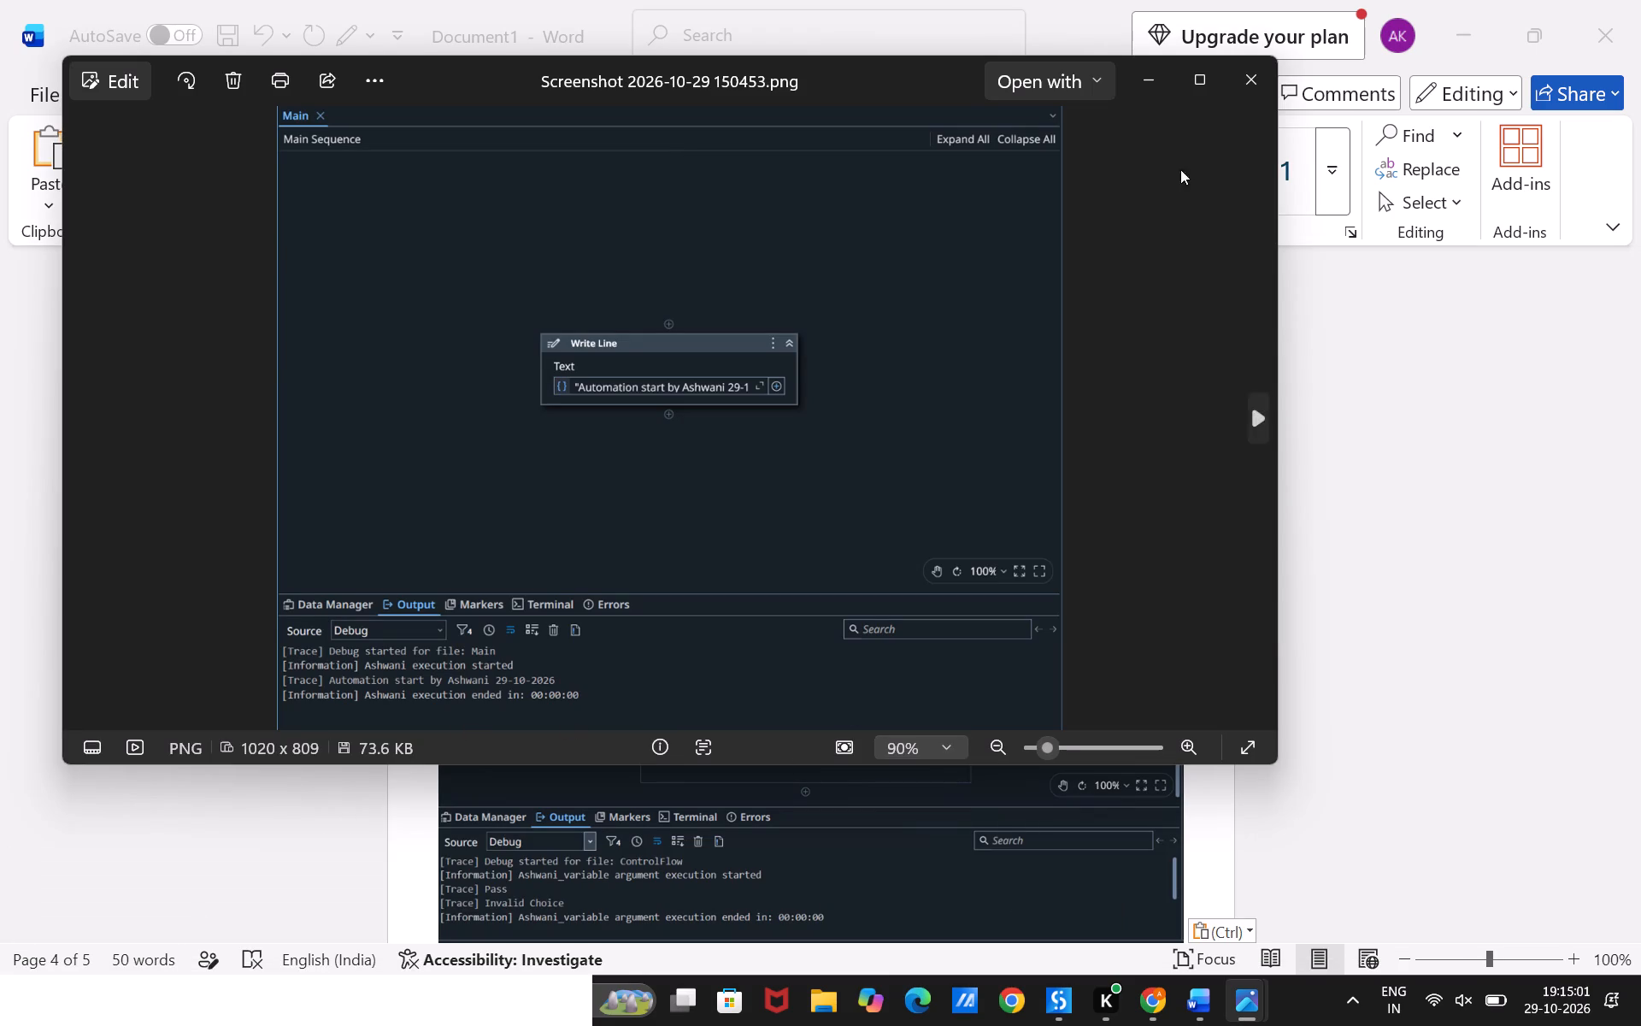
click(1156, 86)
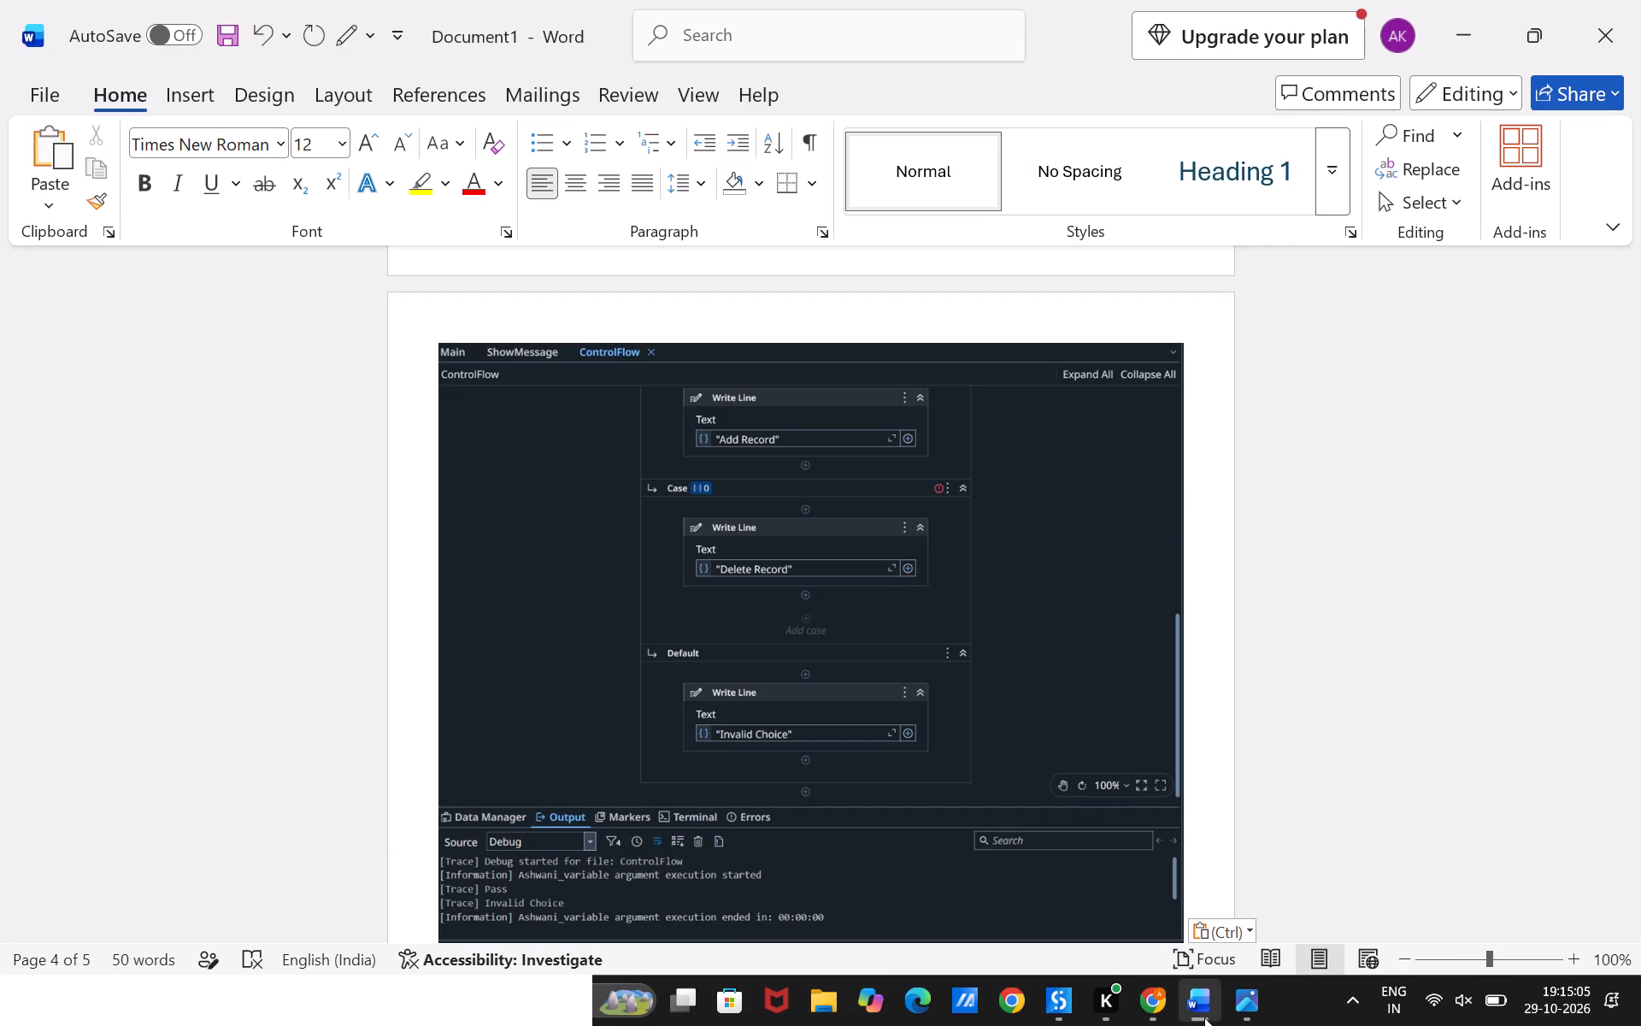
Copy item 4, "Case Study: Building a simple business process automation workflow using UiPath Robot and Orchestrator", from Chrome into Word below the ControlFlow image.
click(1158, 996)
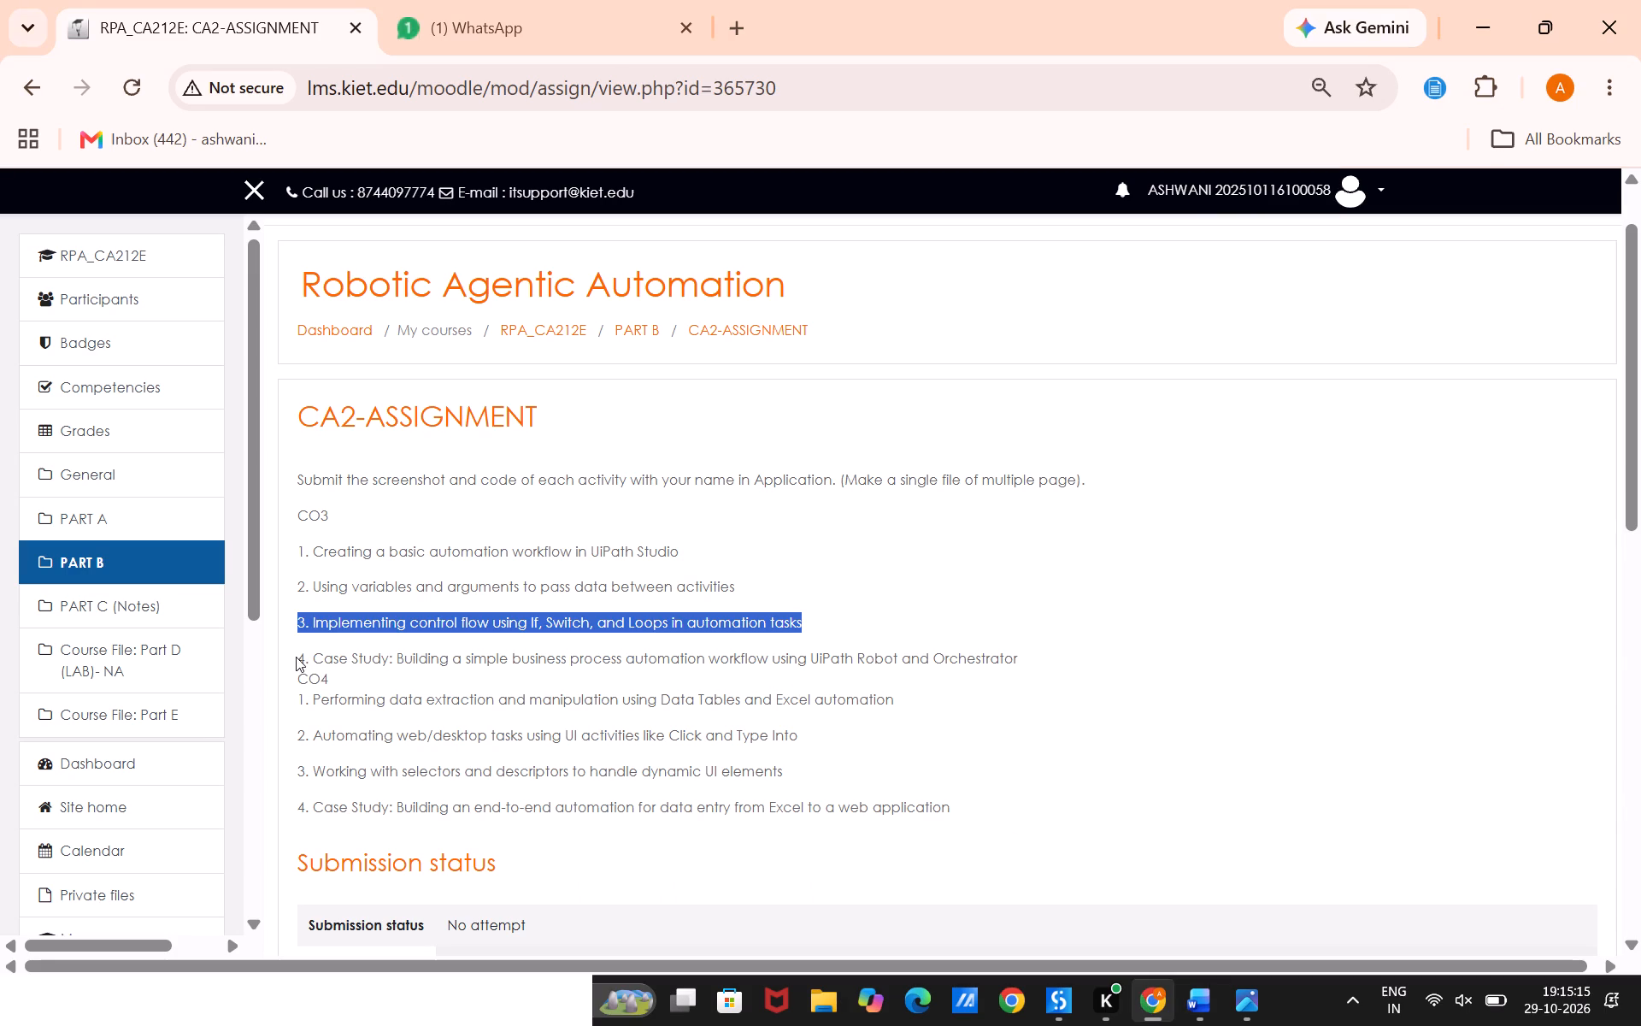
drag(296, 657, 347, 674)
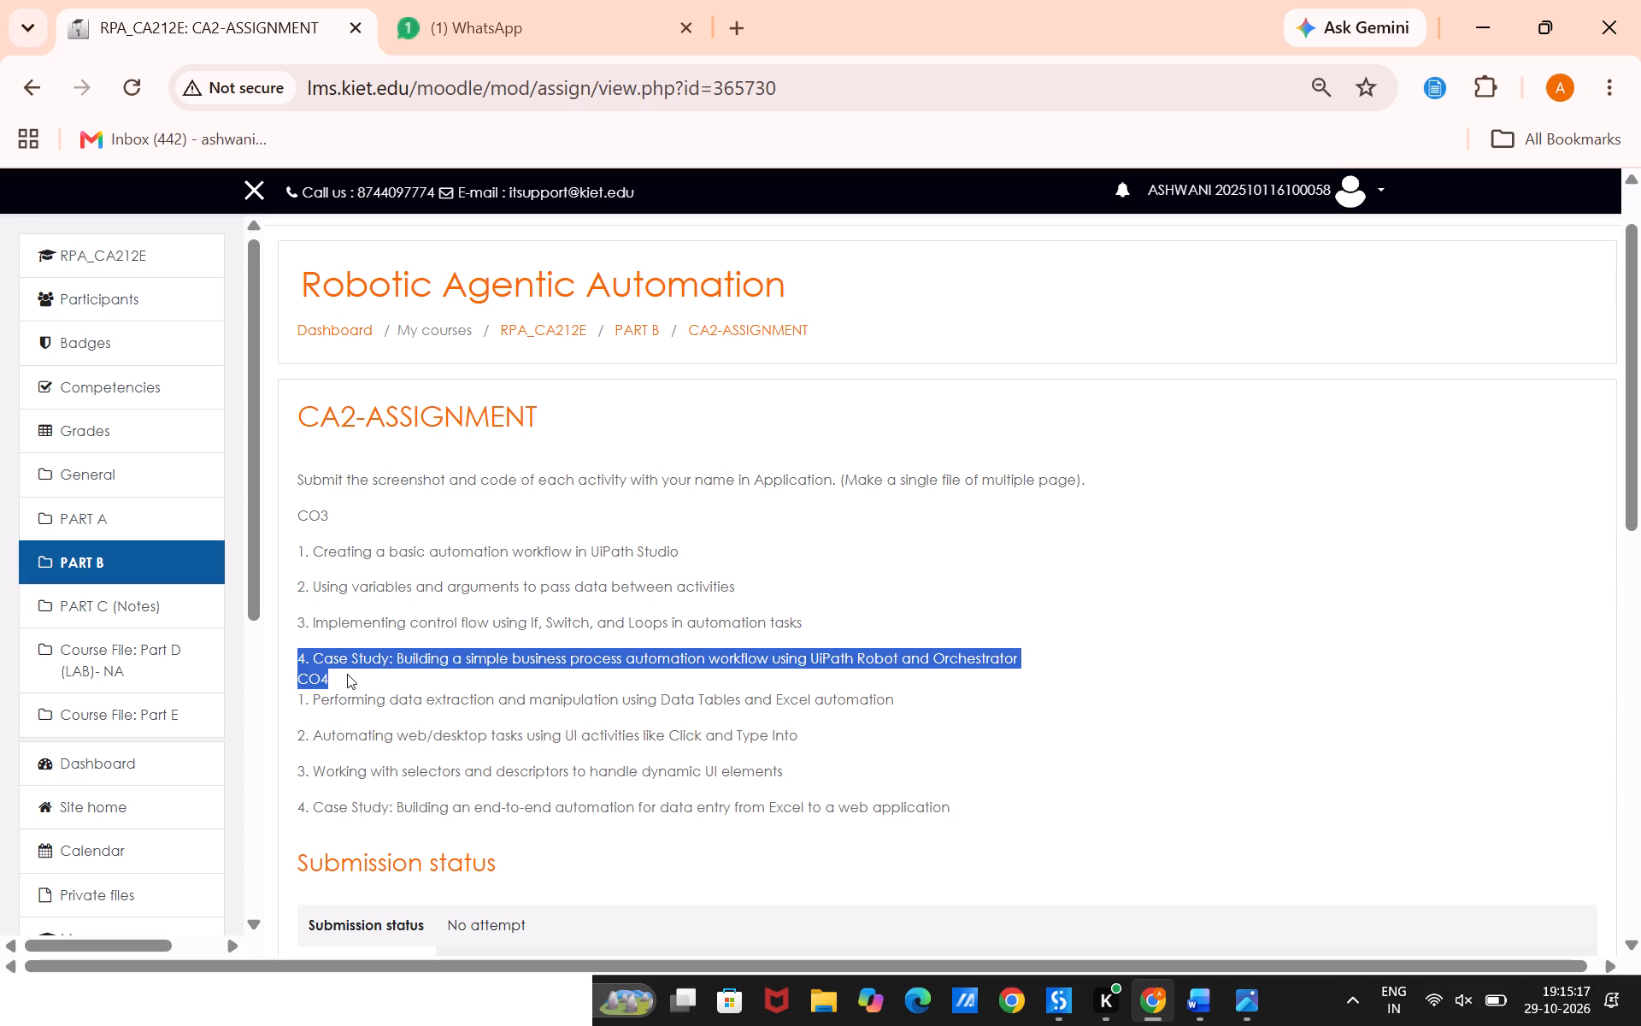
drag(347, 674, 348, 675)
click(1030, 650)
drag(1030, 650, 804, 634)
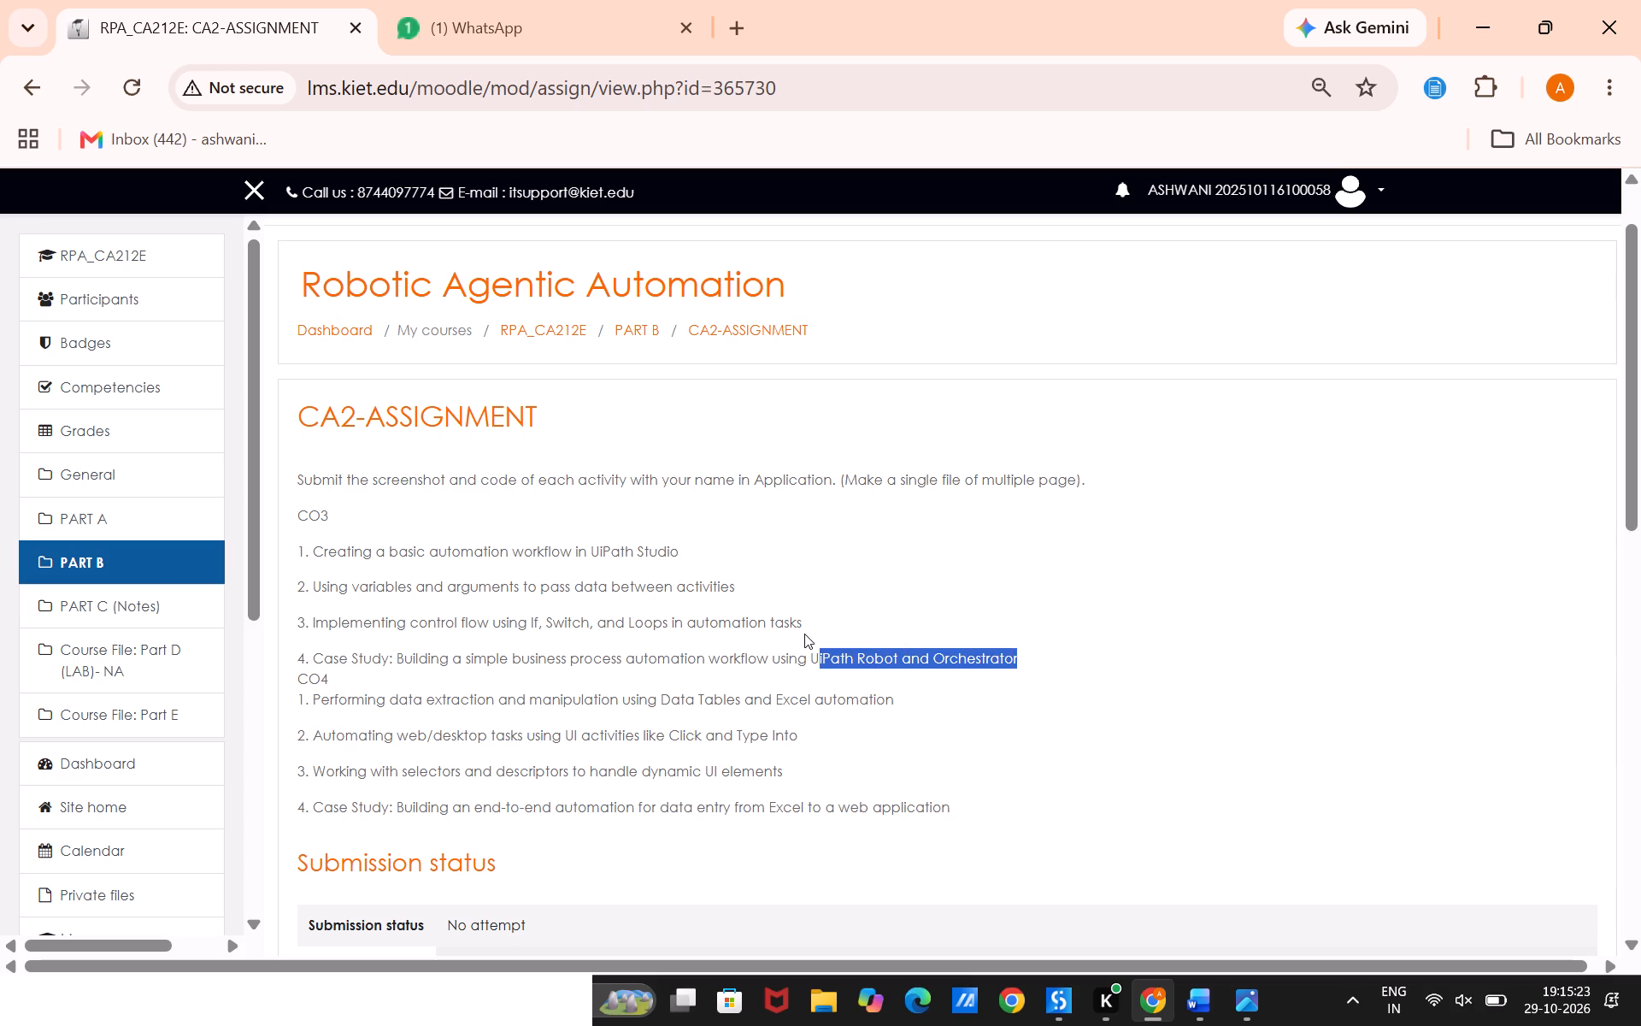
drag(804, 634, 388, 642)
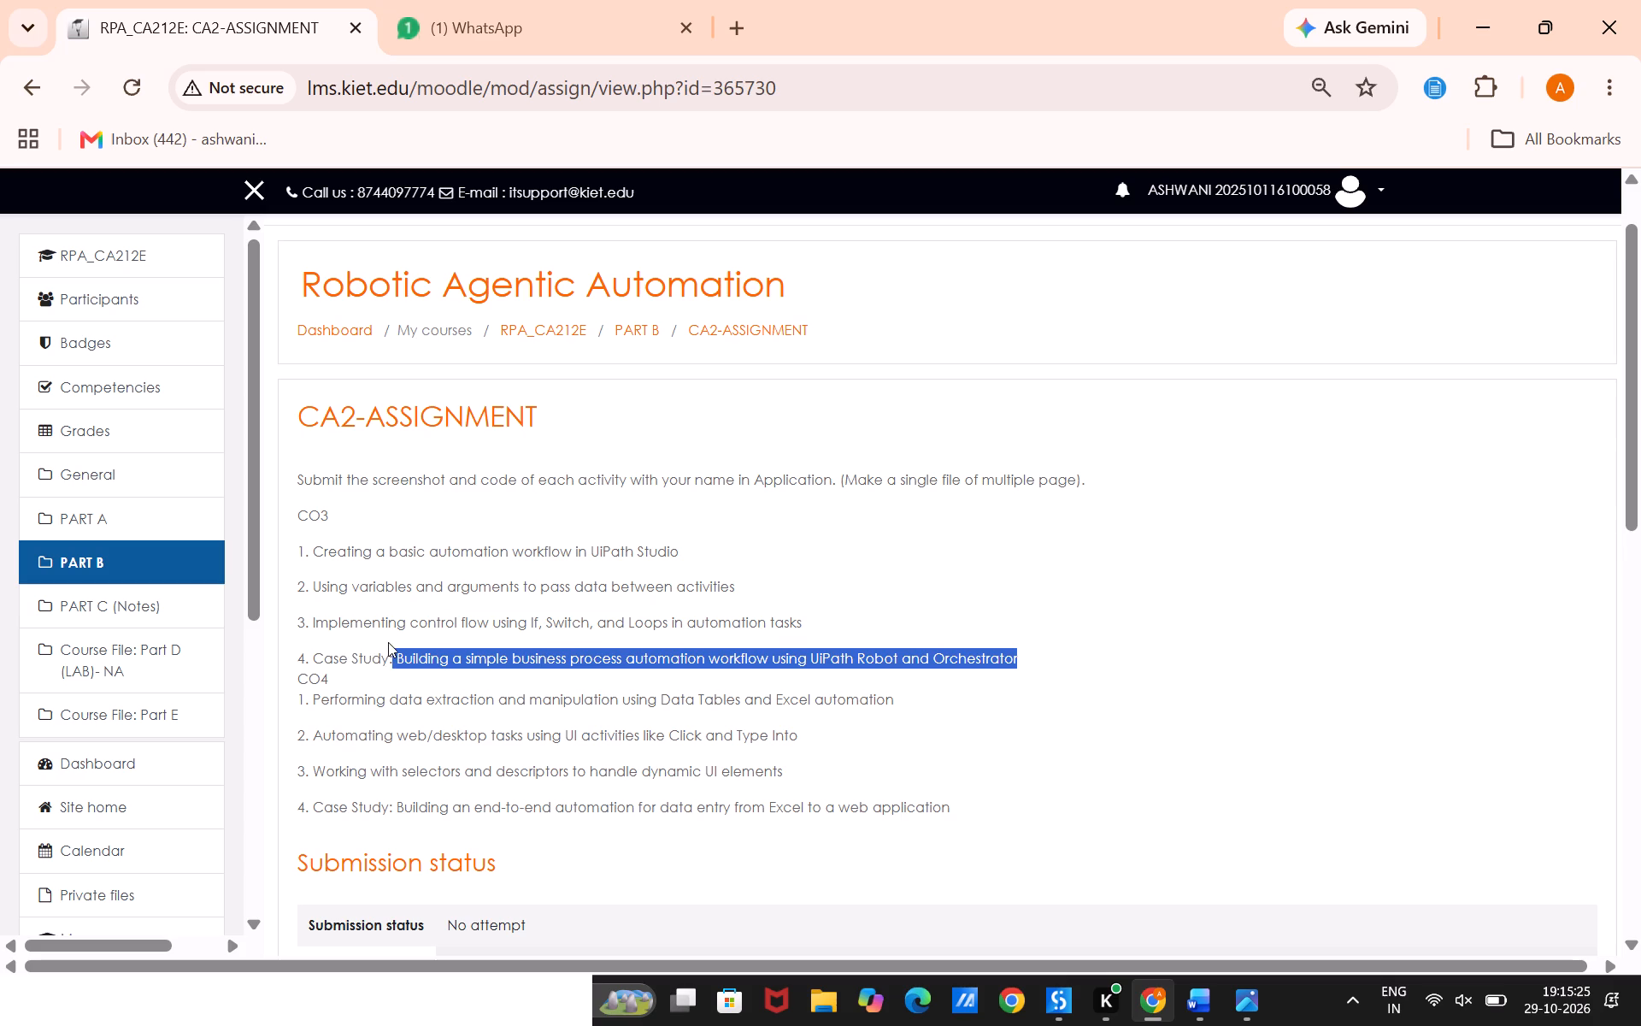
drag(388, 642, 300, 643)
key(ctrl+c)
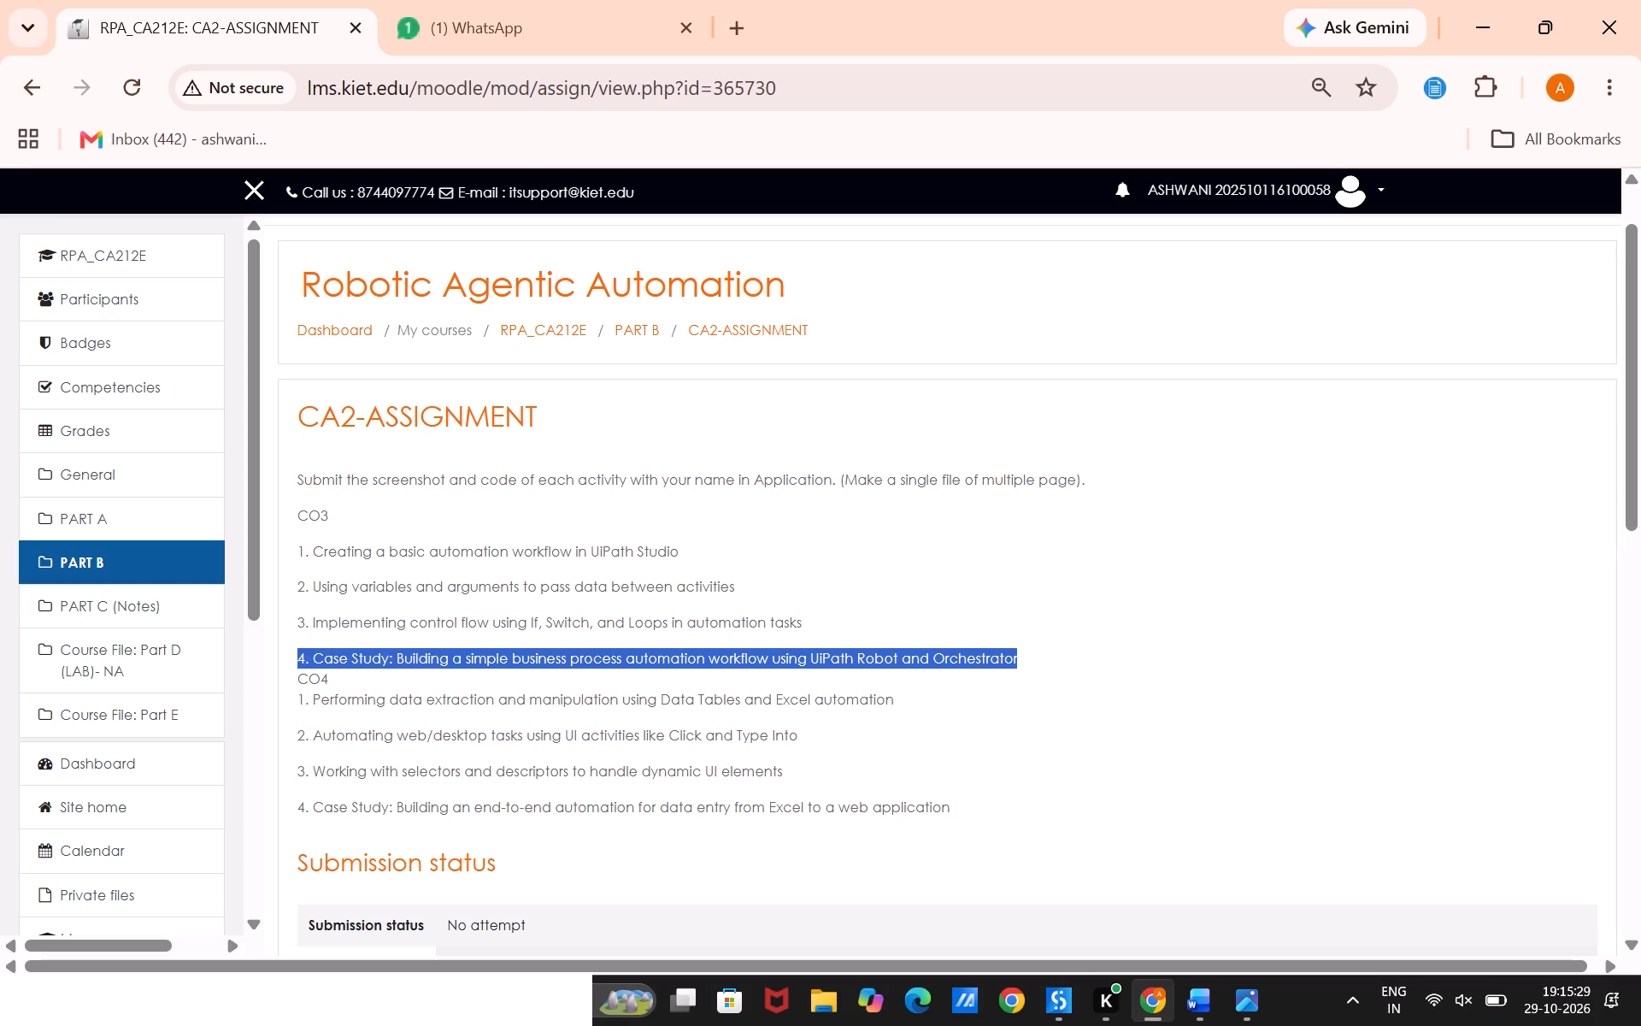
click(1179, 998)
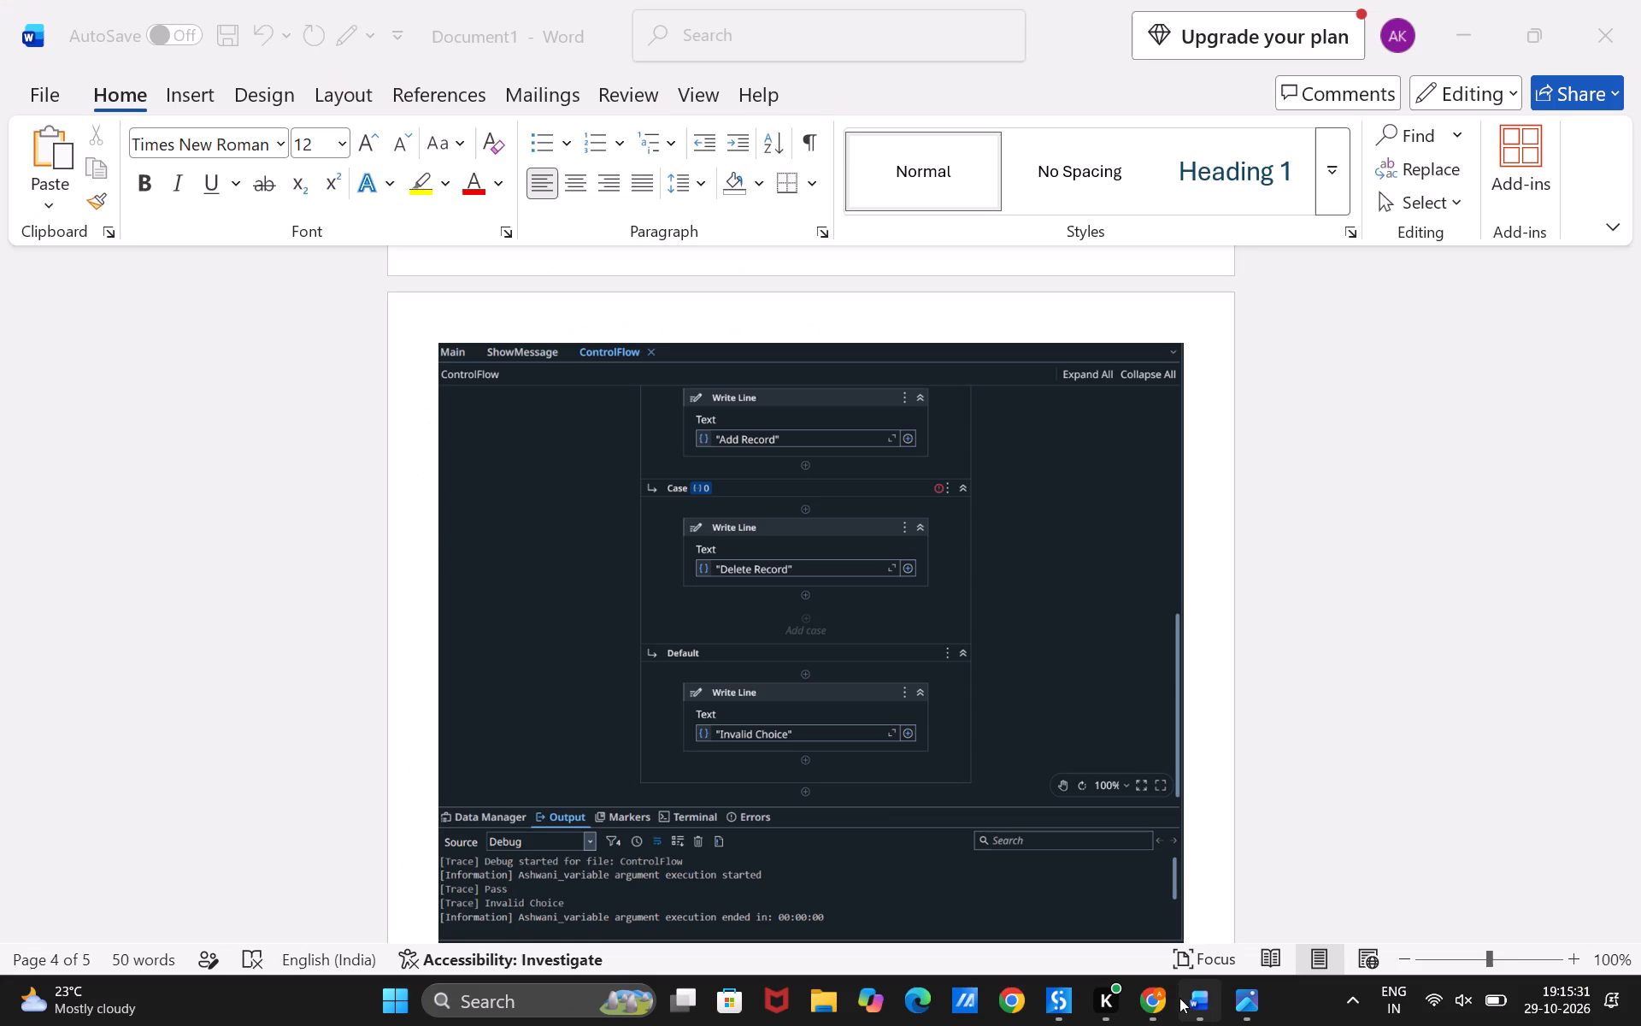
scroll(885, 824, down, 3)
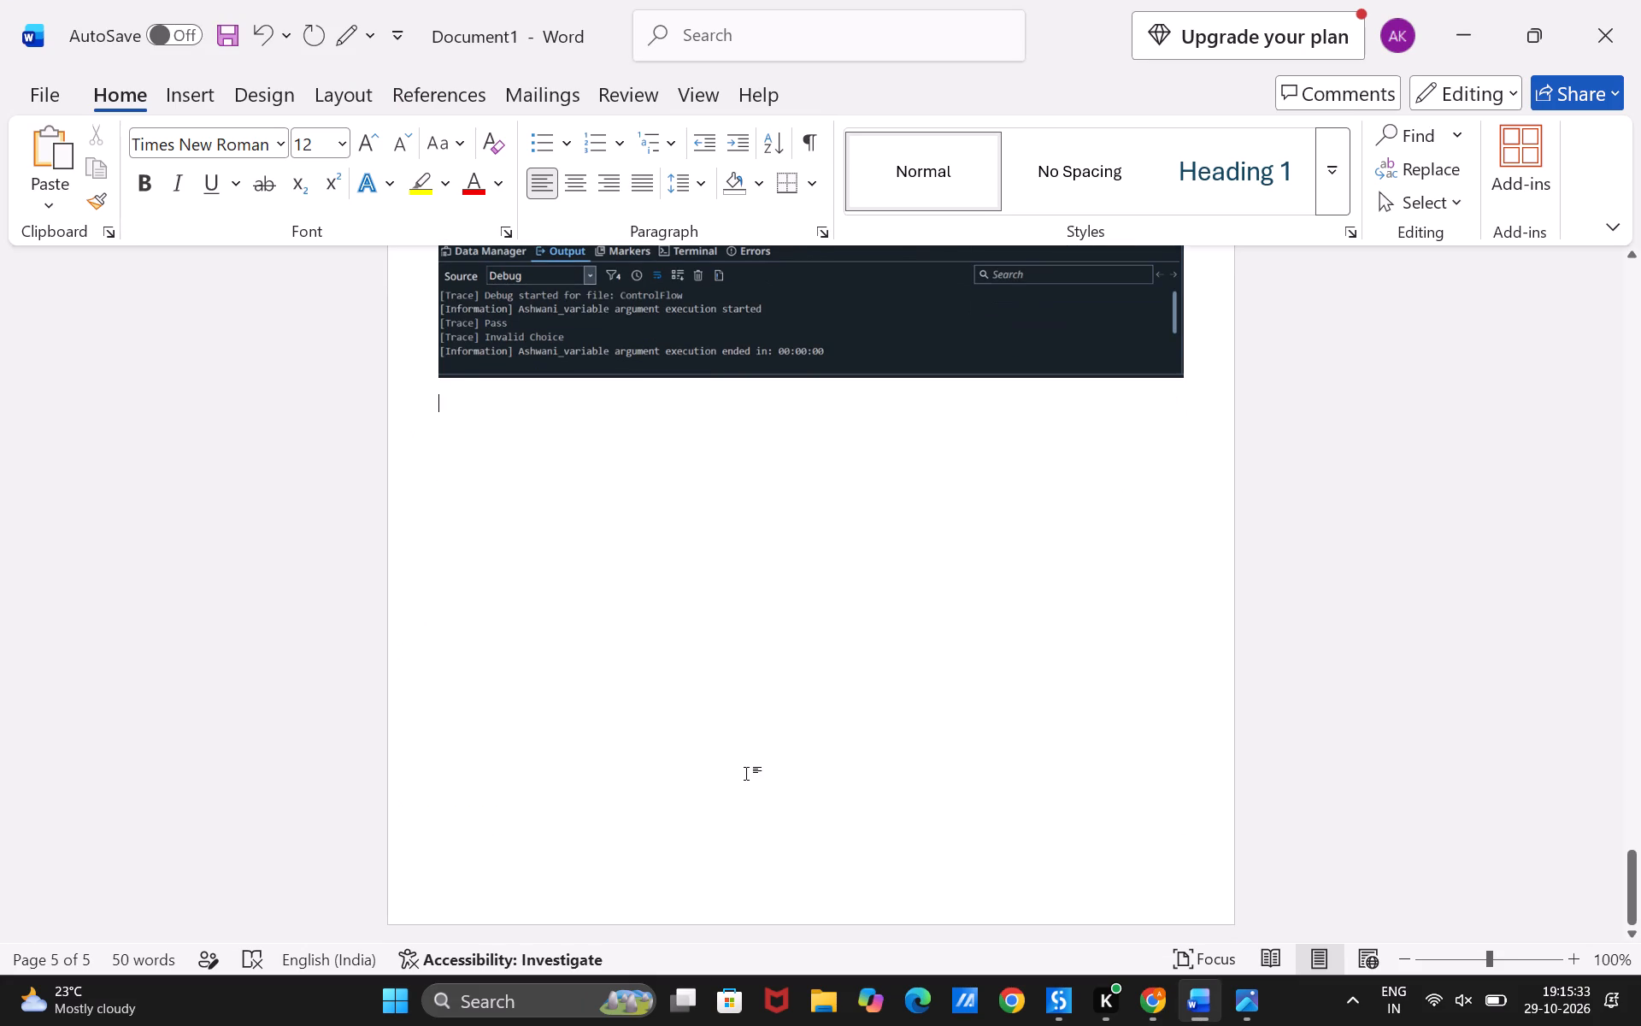
click(456, 406)
key(ctrl+v)
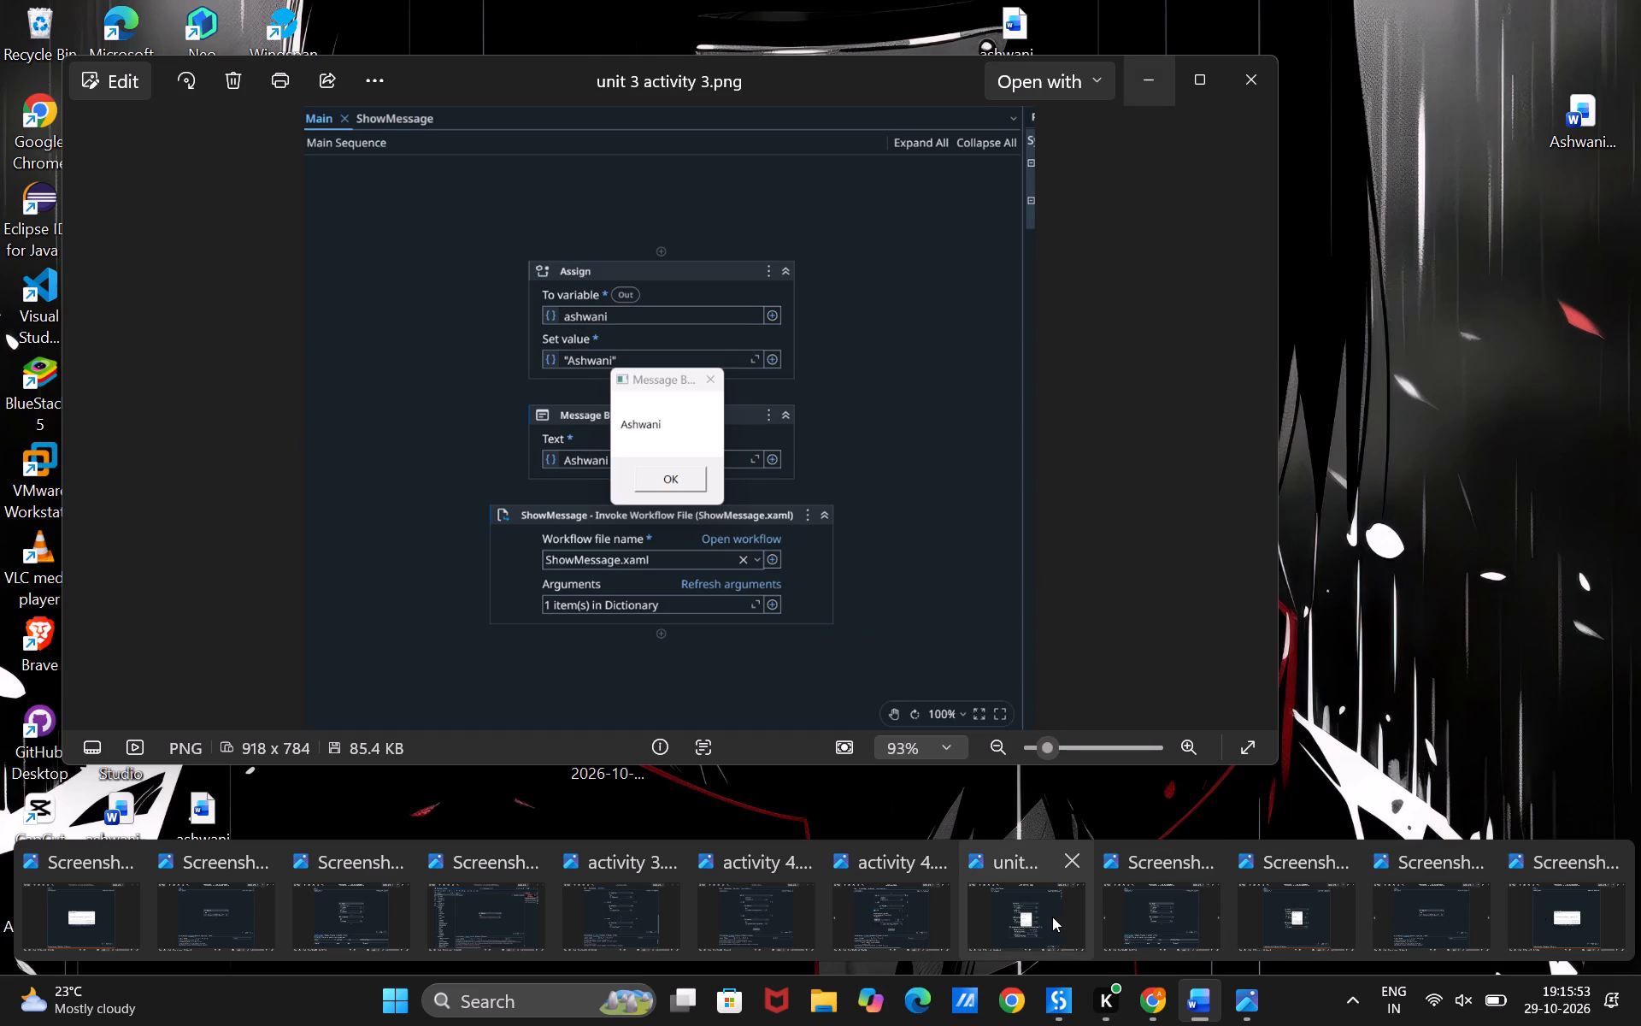
Copy the published invoiceValidation project image, activity 4.2.png, and paste it in Word on a new line below the Case Study line.
click(903, 909)
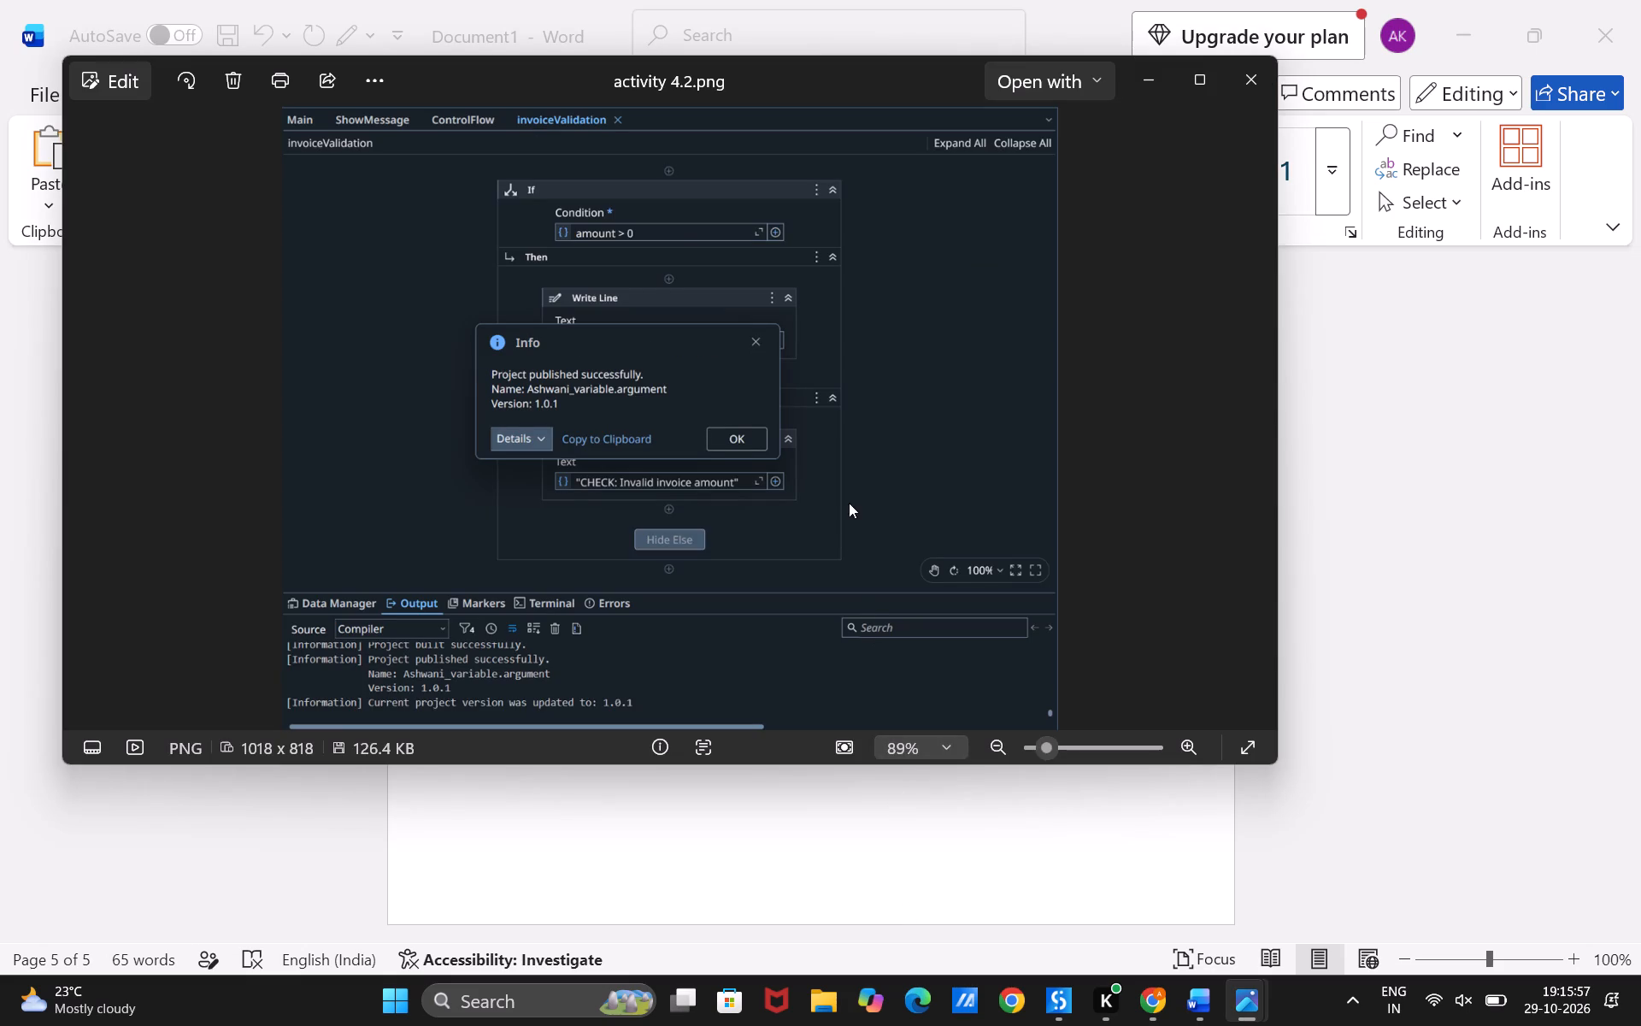
click(374, 80)
click(251, 186)
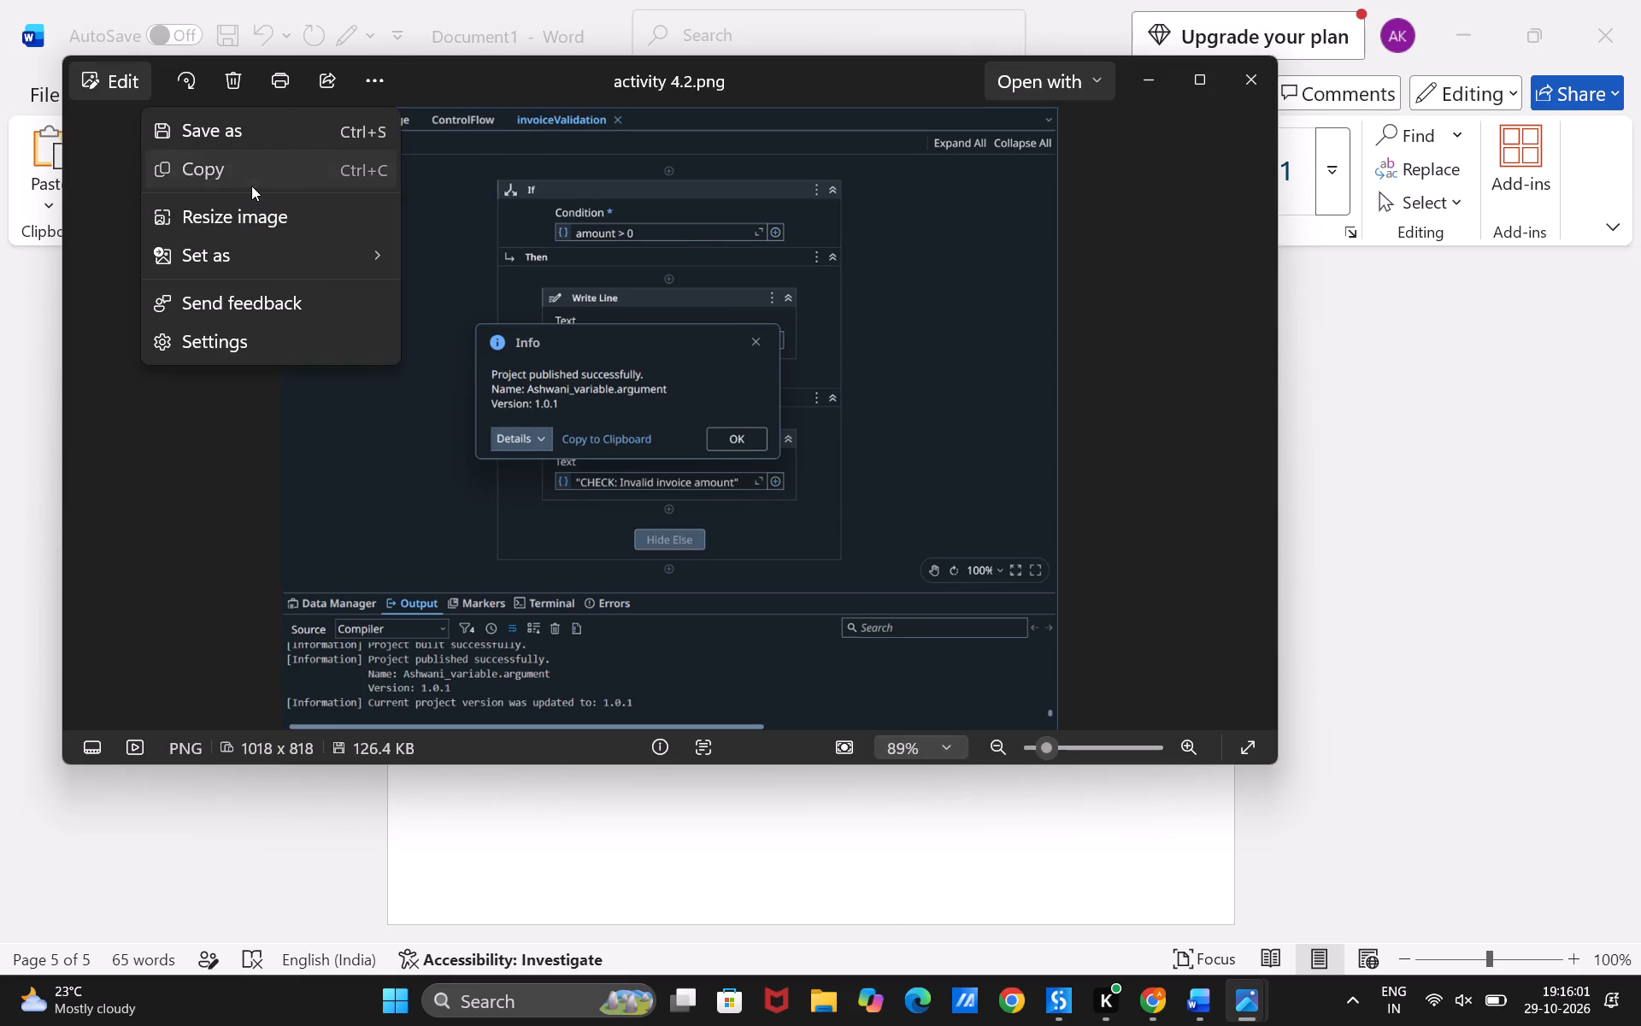
click(1194, 1010)
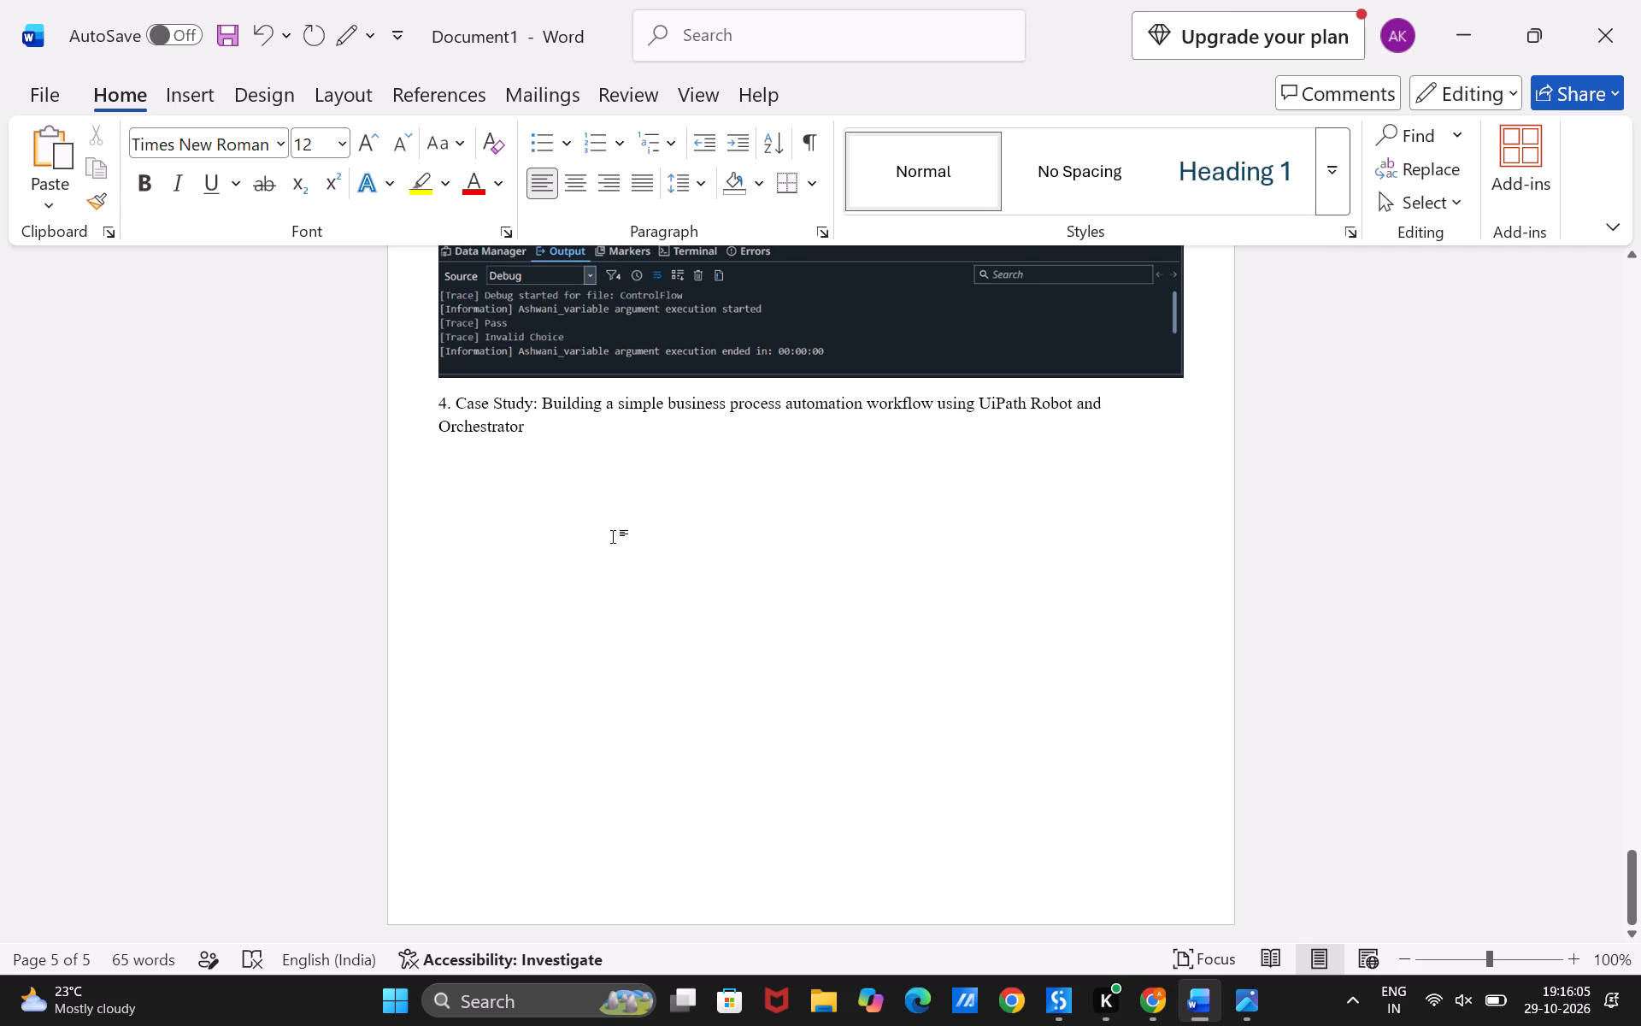
key(Return)
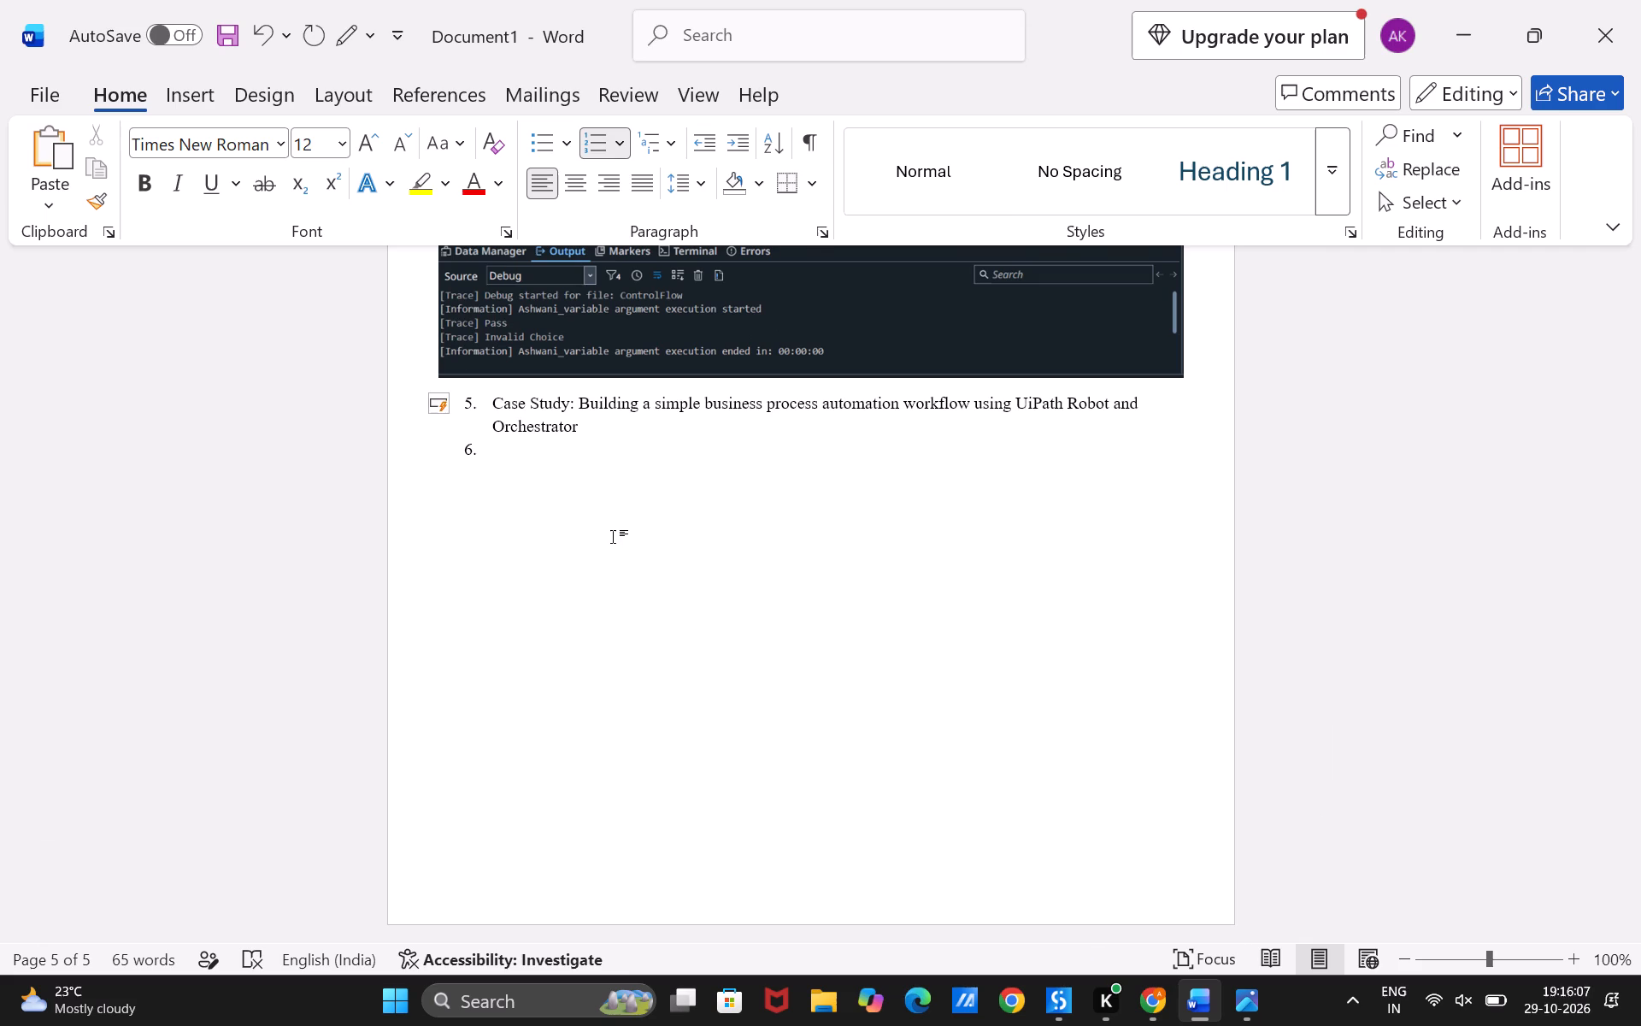
key(ctrl+v)
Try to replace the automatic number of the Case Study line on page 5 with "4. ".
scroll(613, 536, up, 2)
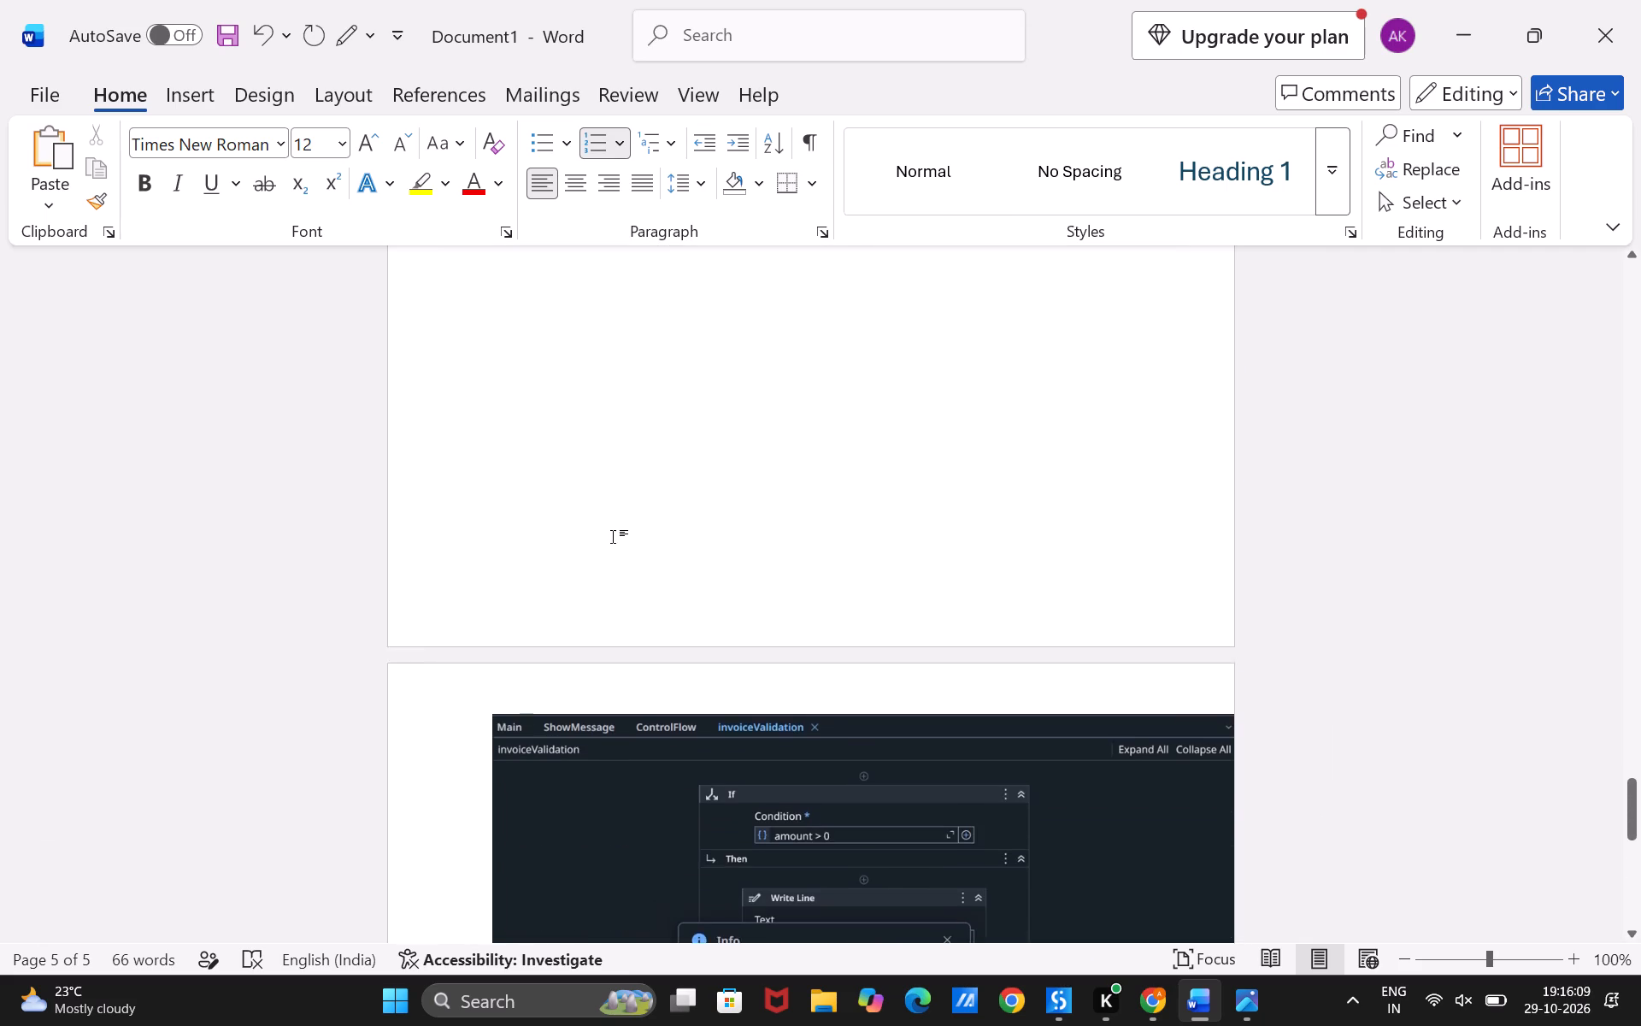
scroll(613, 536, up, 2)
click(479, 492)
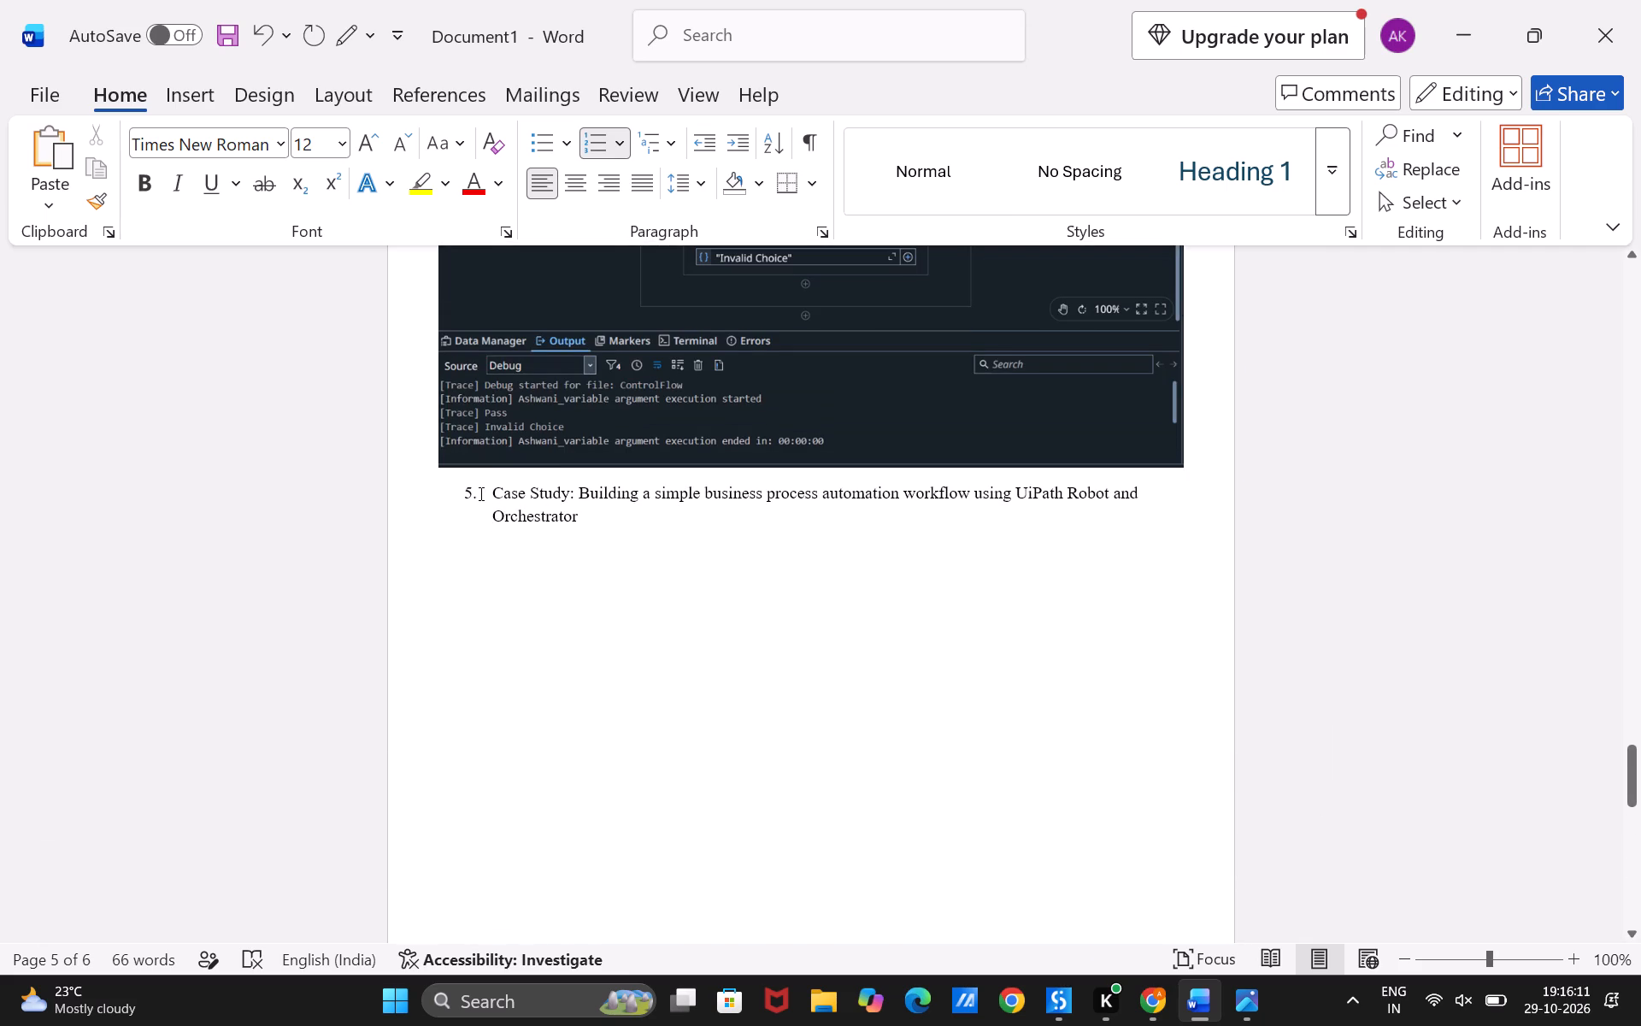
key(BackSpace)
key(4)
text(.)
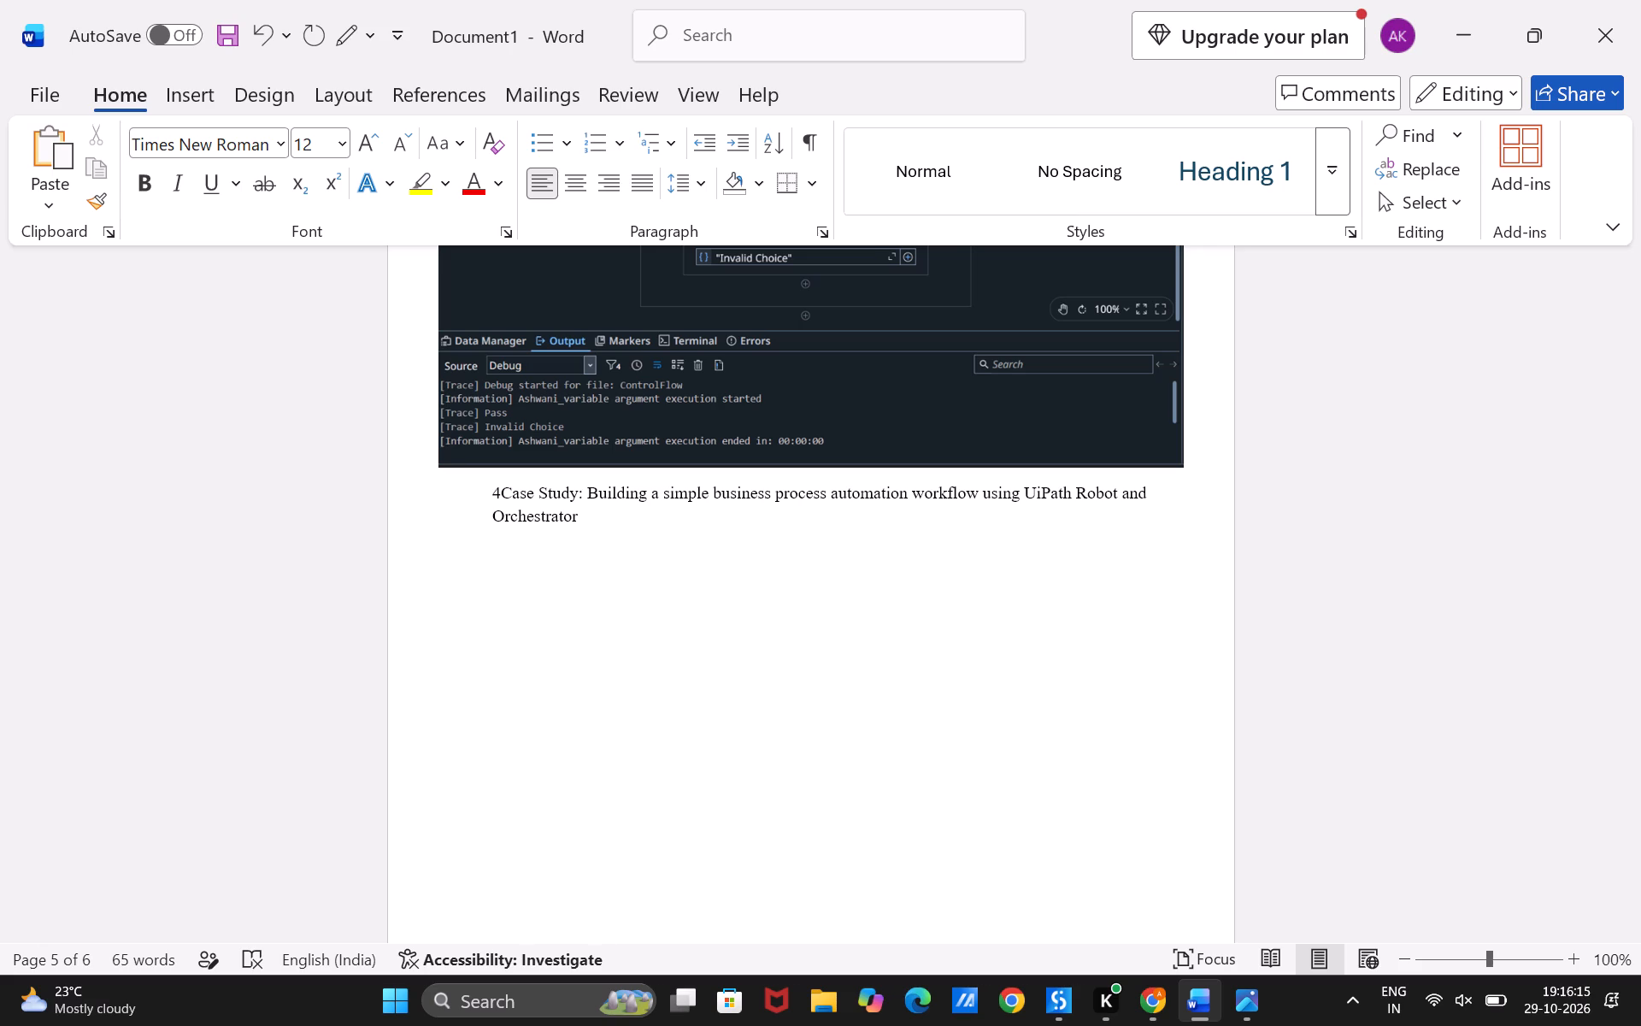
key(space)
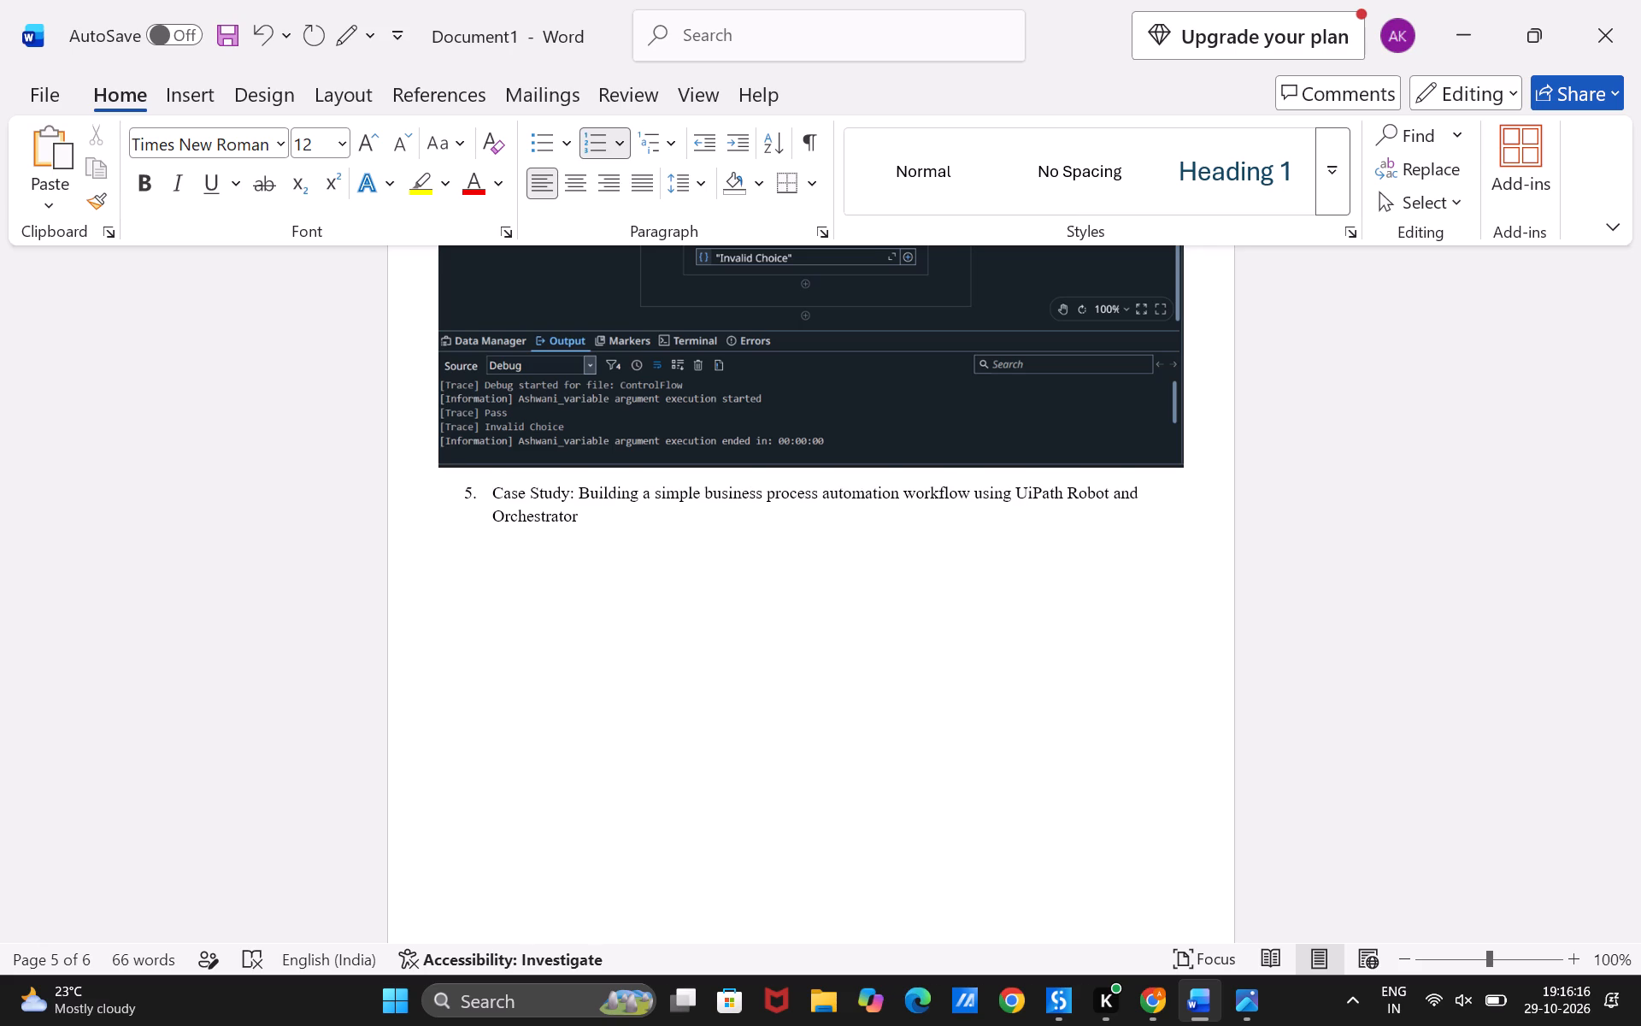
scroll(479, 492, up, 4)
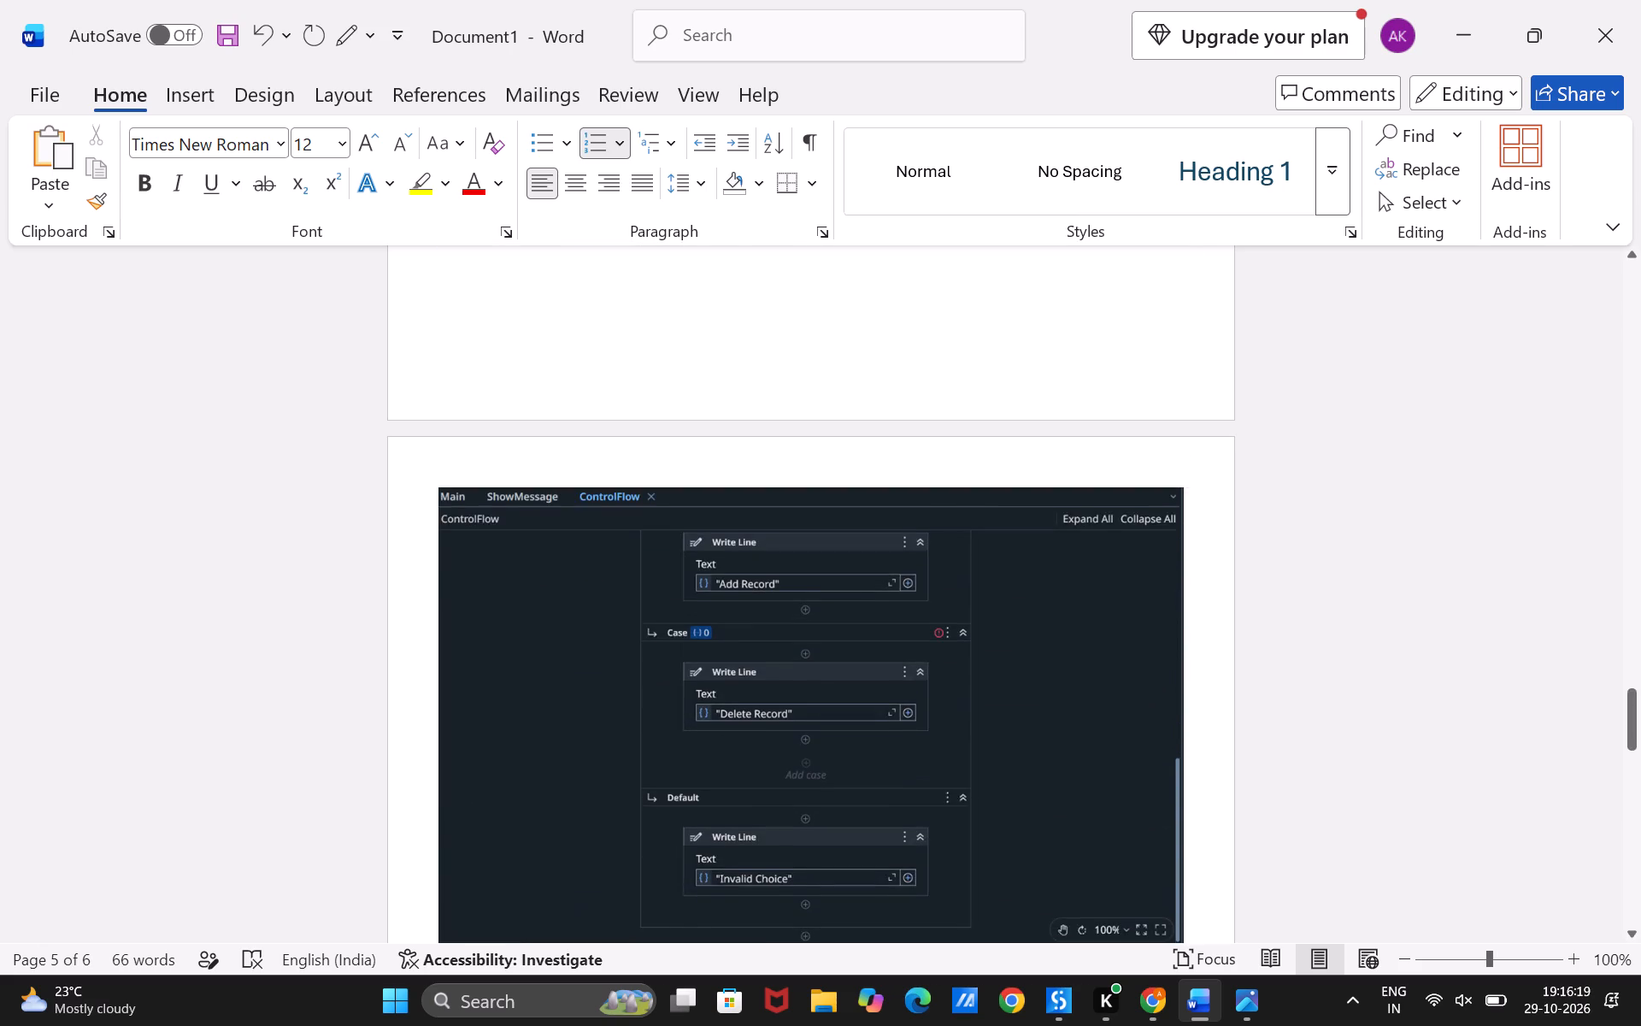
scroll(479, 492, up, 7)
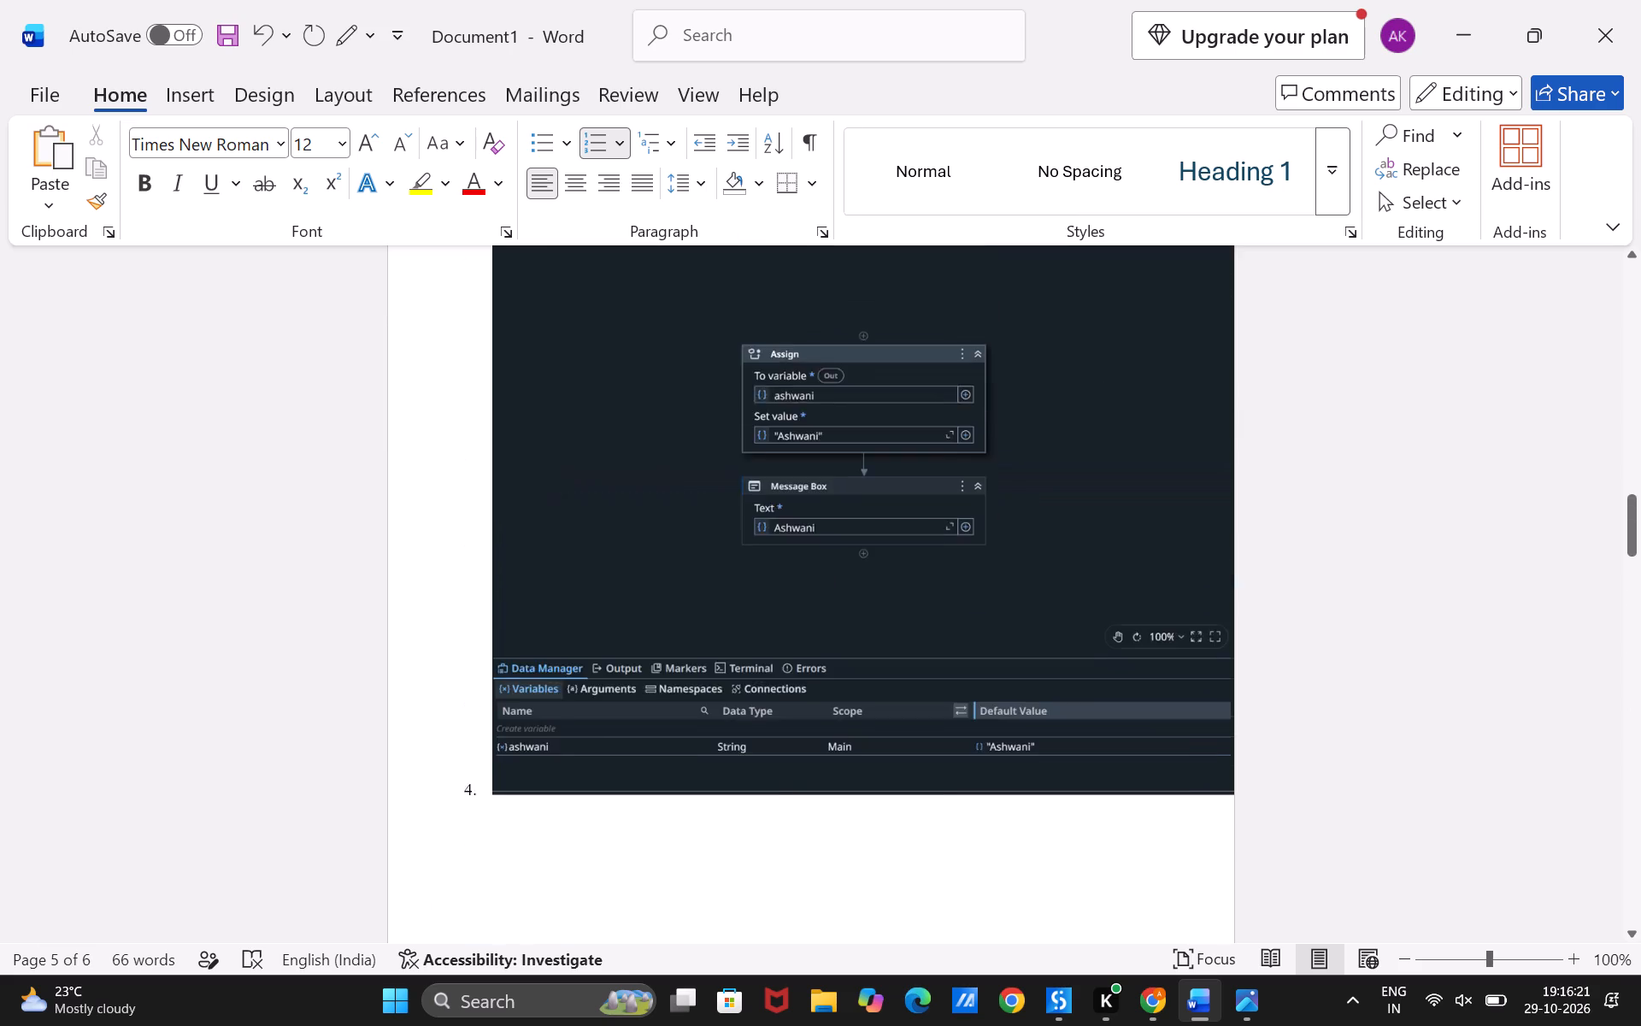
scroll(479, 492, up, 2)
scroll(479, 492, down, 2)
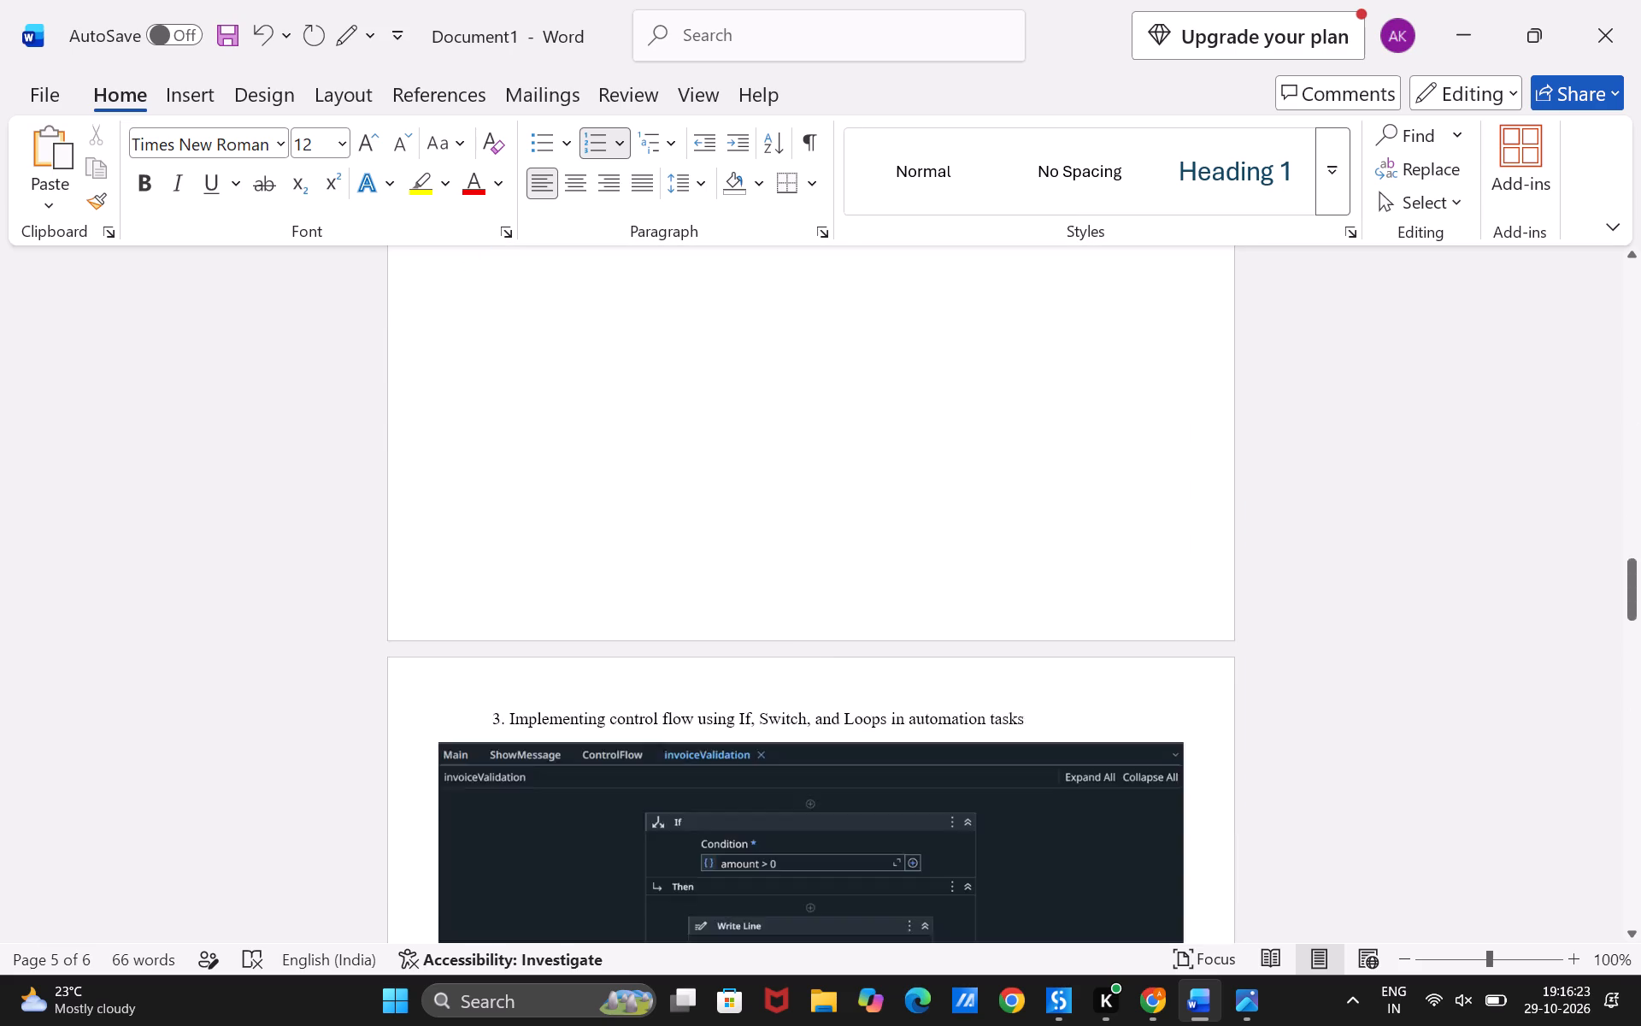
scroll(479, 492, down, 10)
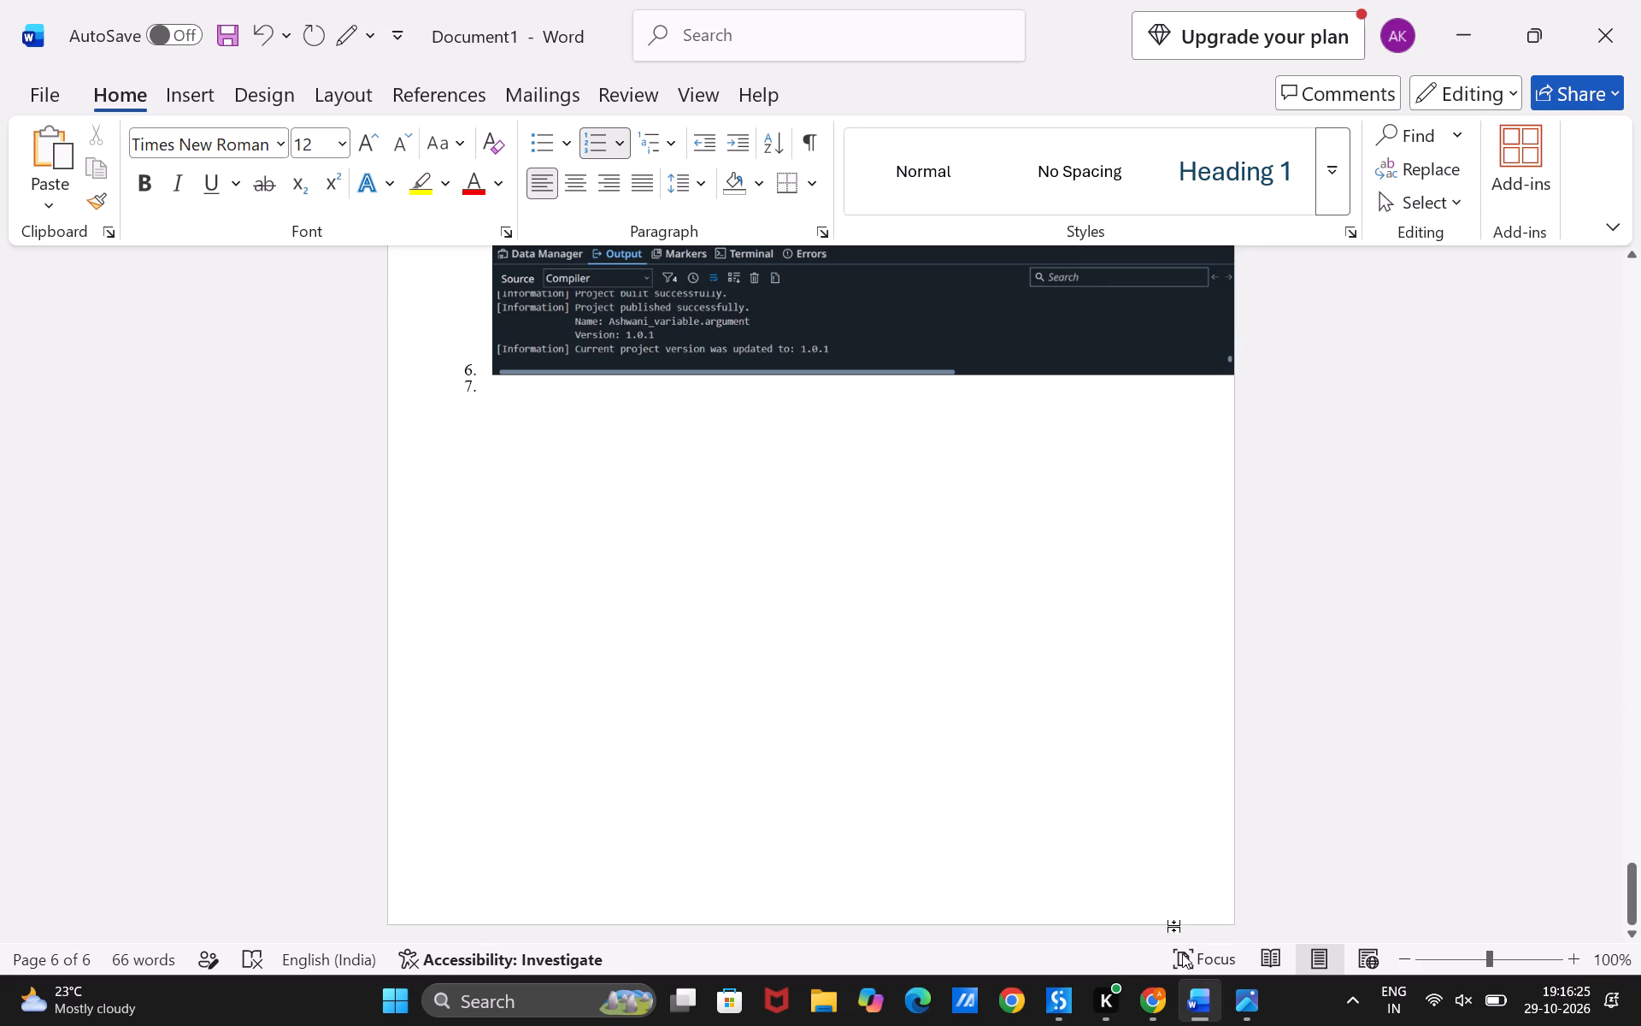
Copy the CO4 heading and item 1, "Performing data extraction and manipulation using Data Tables and Excel automation", from Chrome into Word below the last image.
click(1159, 1003)
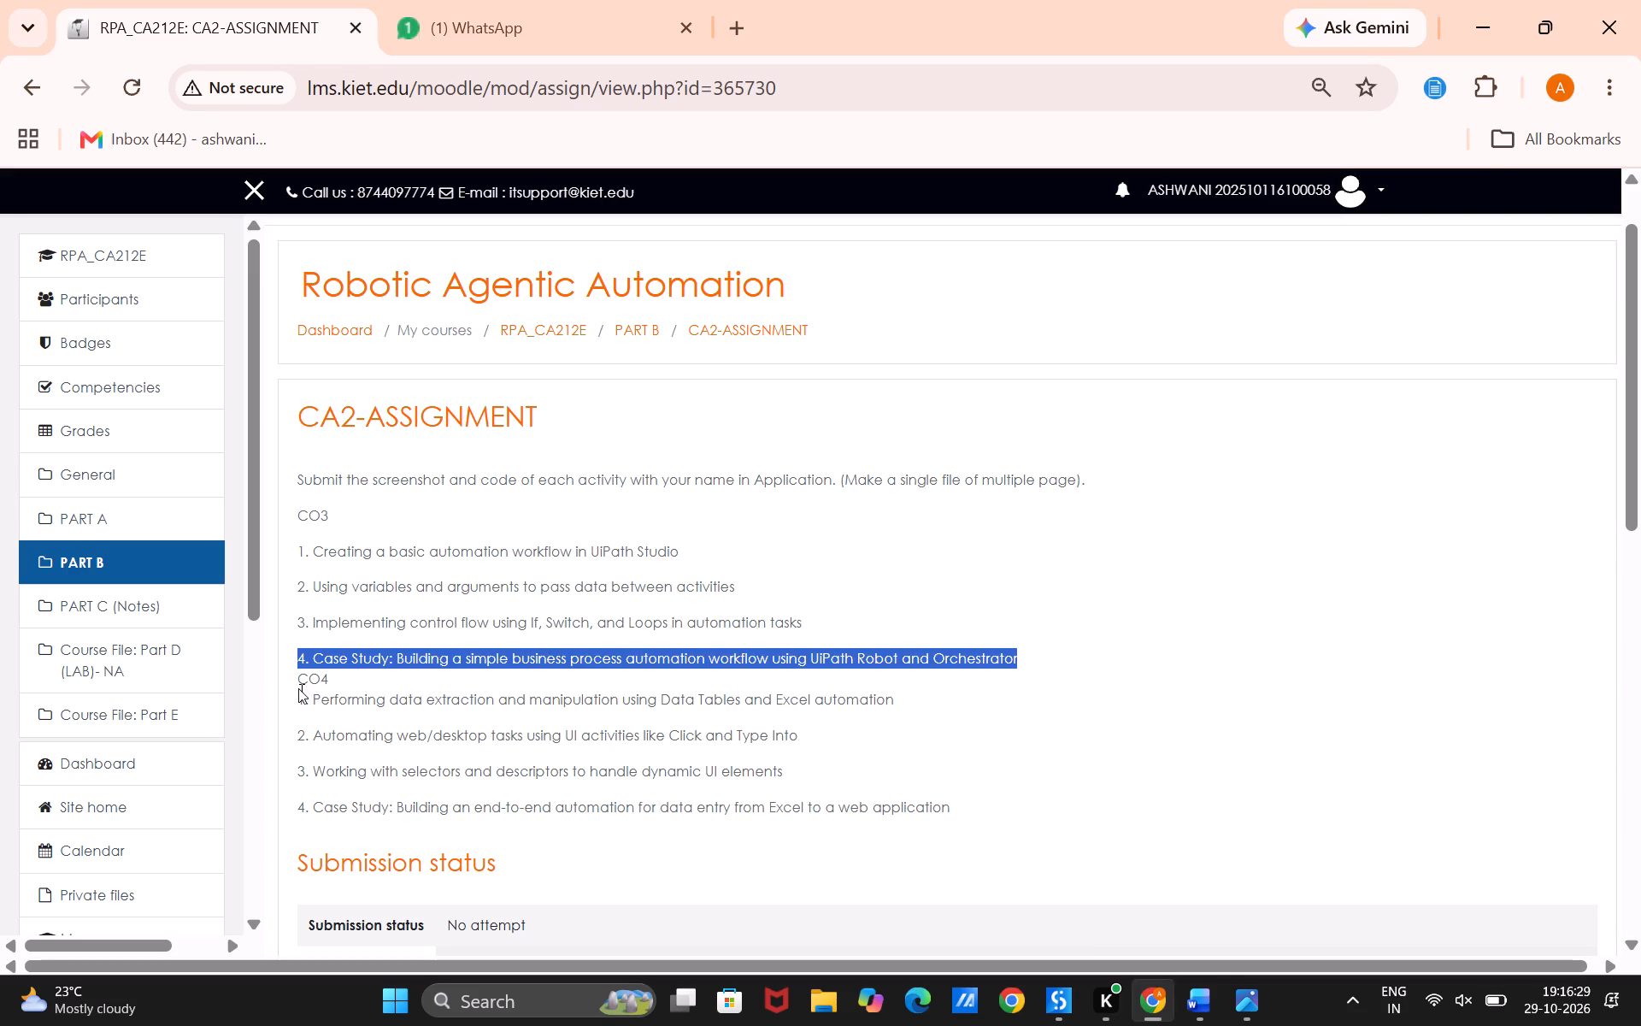
drag(295, 675, 355, 694)
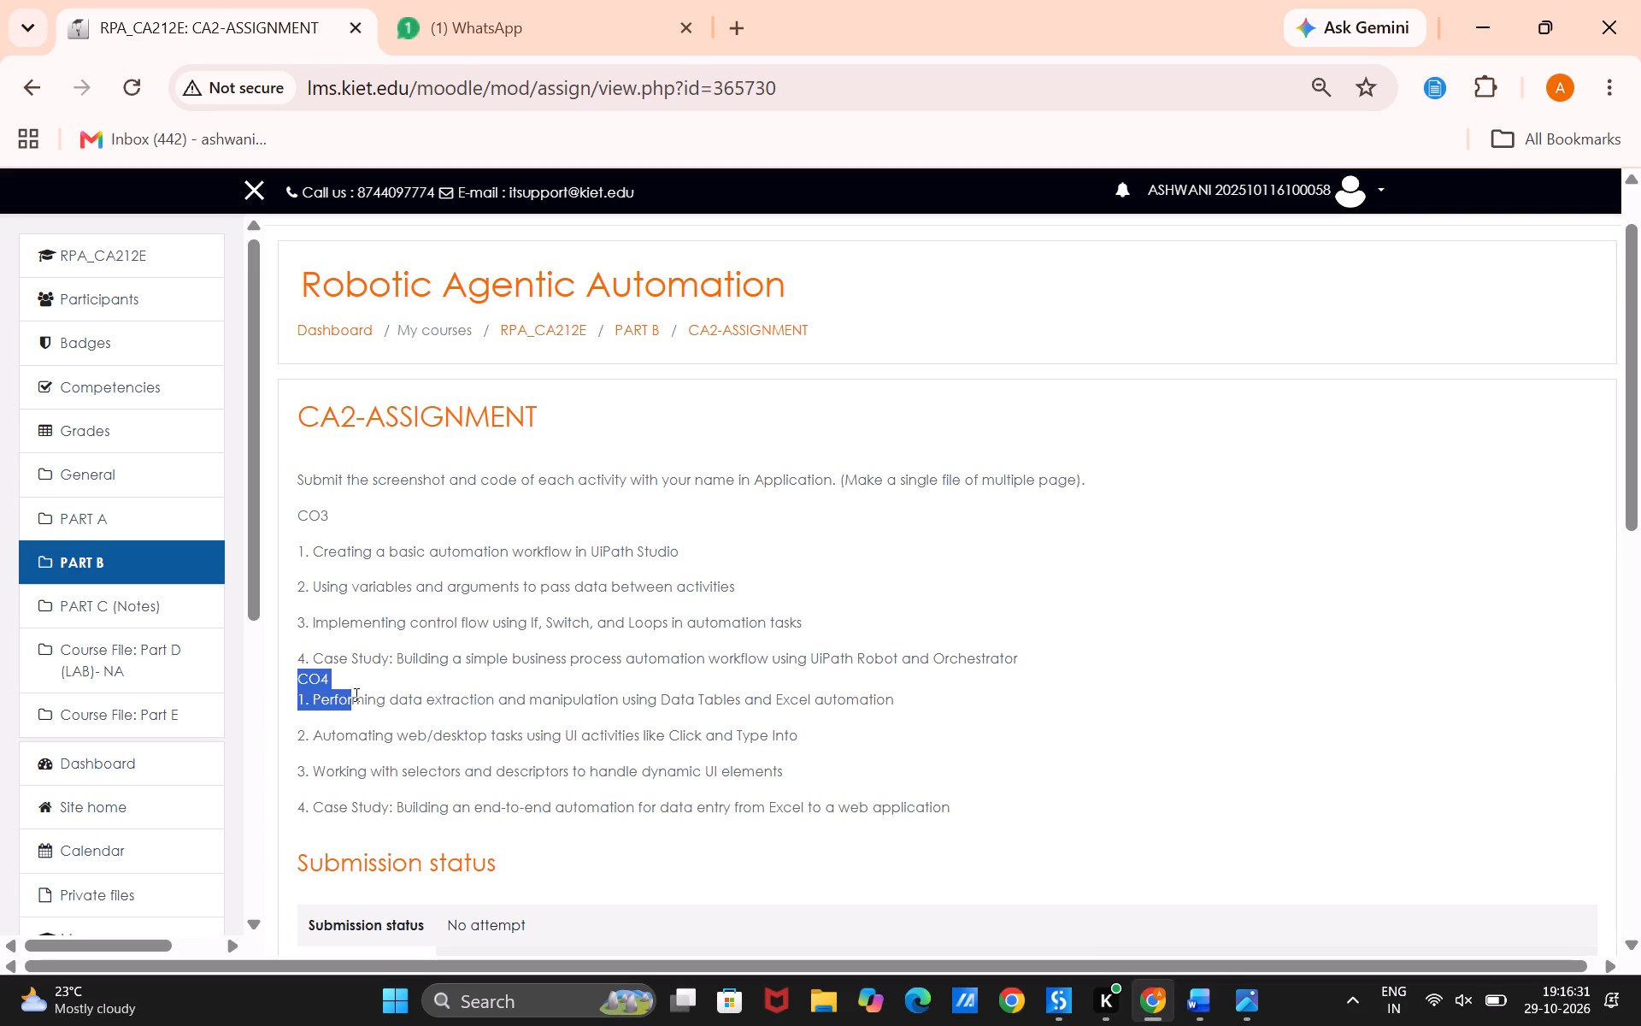
drag(355, 694, 633, 695)
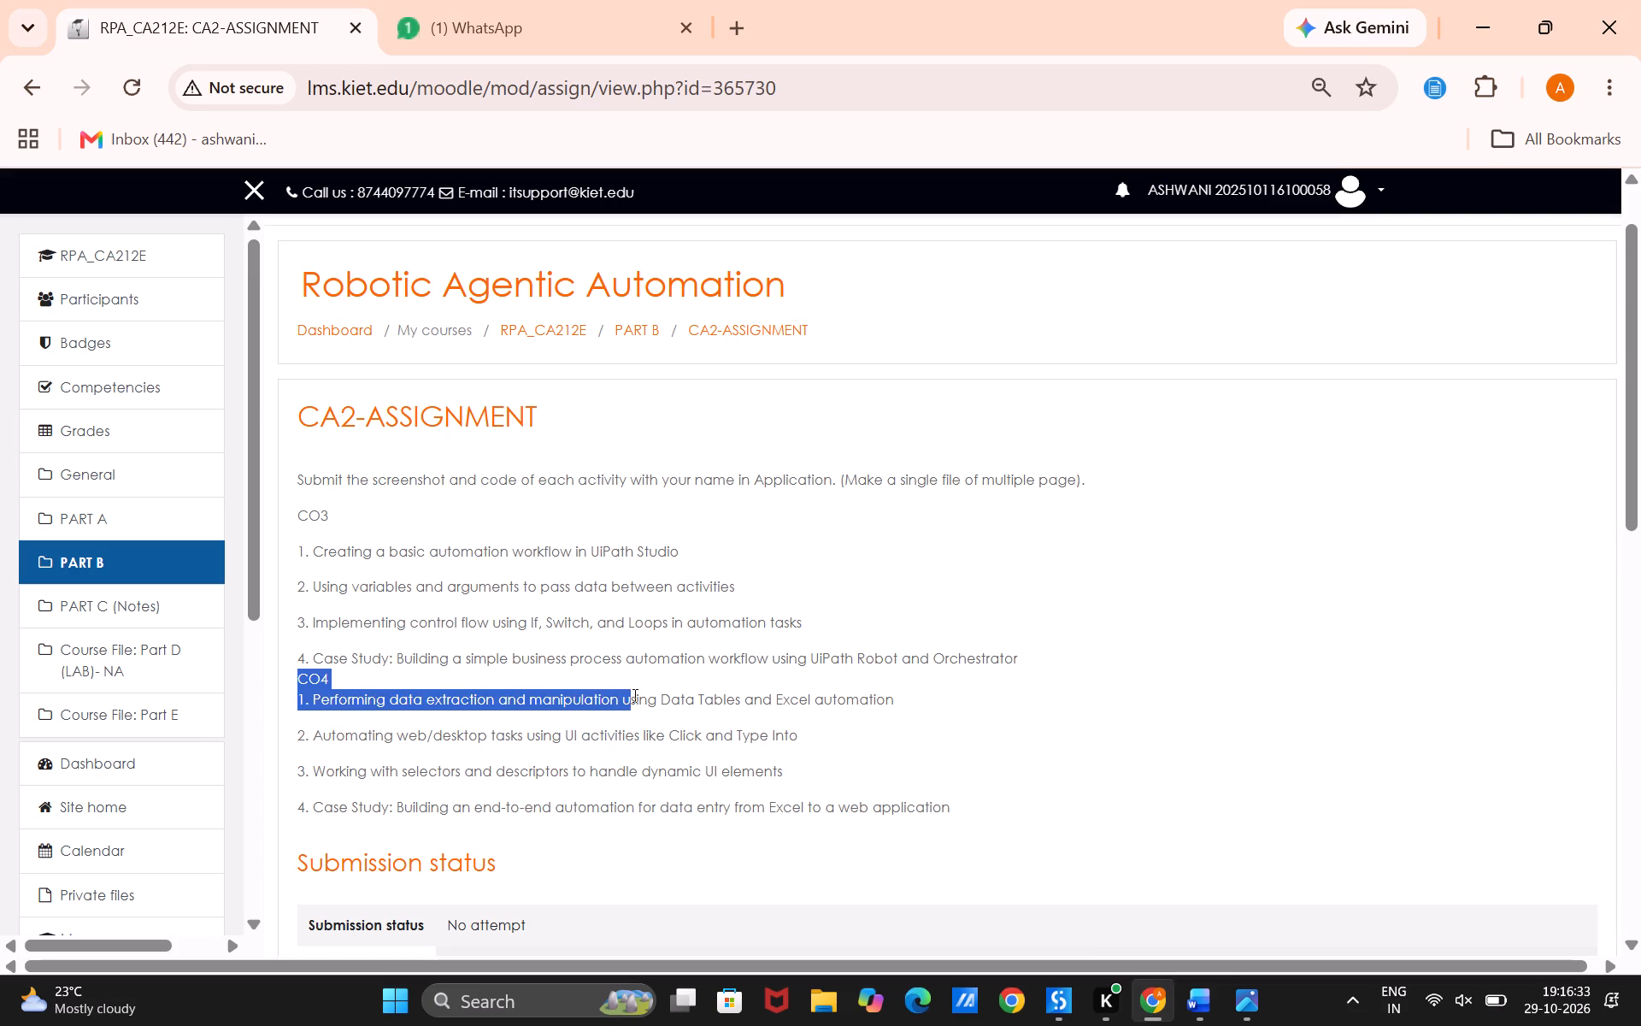
drag(633, 695, 859, 708)
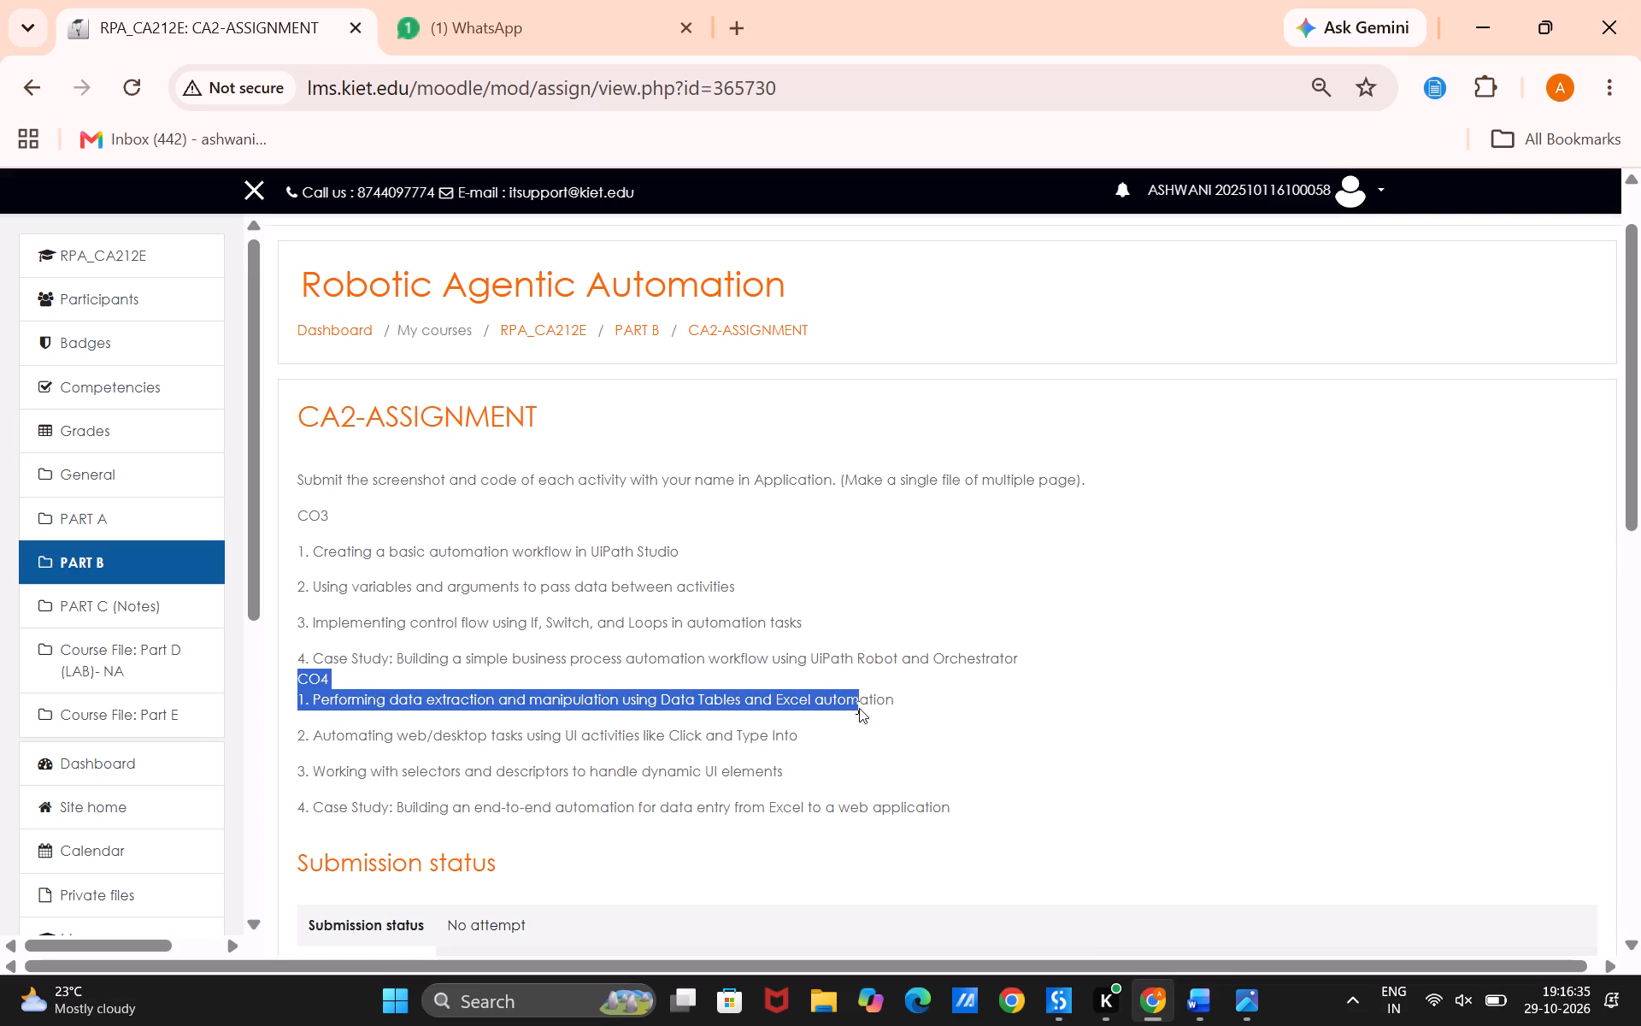
drag(859, 708, 893, 701)
drag(893, 701, 894, 701)
key(ctrl+c)
click(1195, 996)
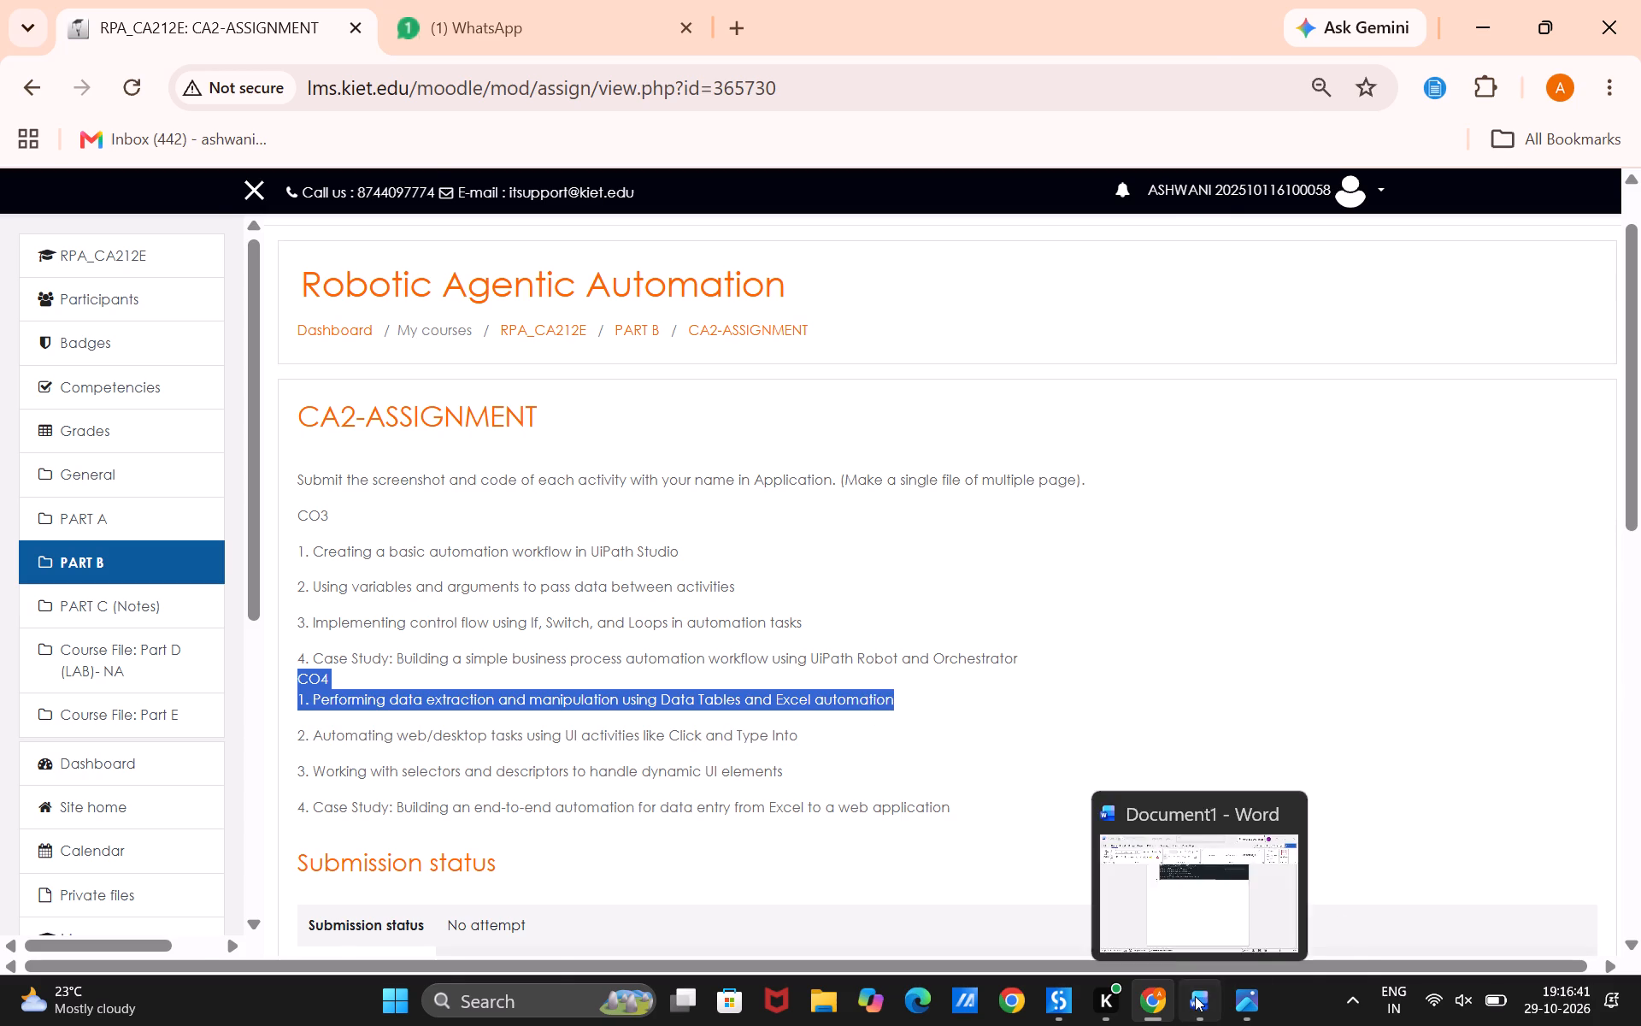
click(485, 486)
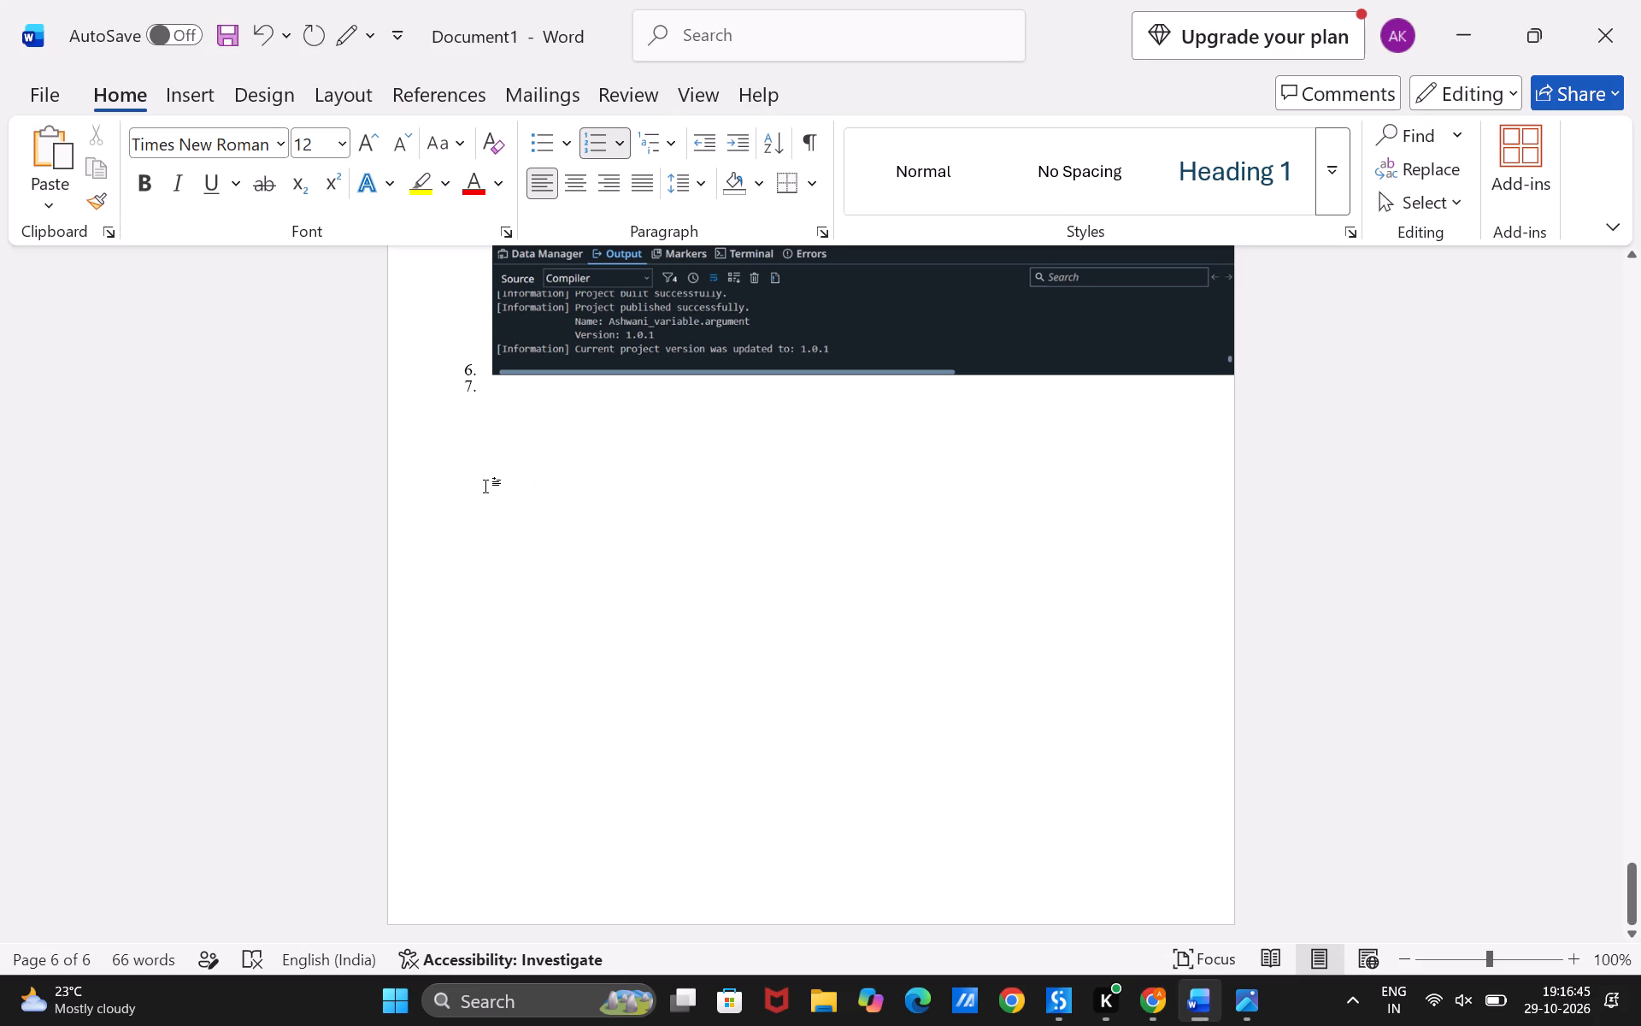
key(Return)
key(Return)
key(Return)
key(Return)
key(ctrl+v)
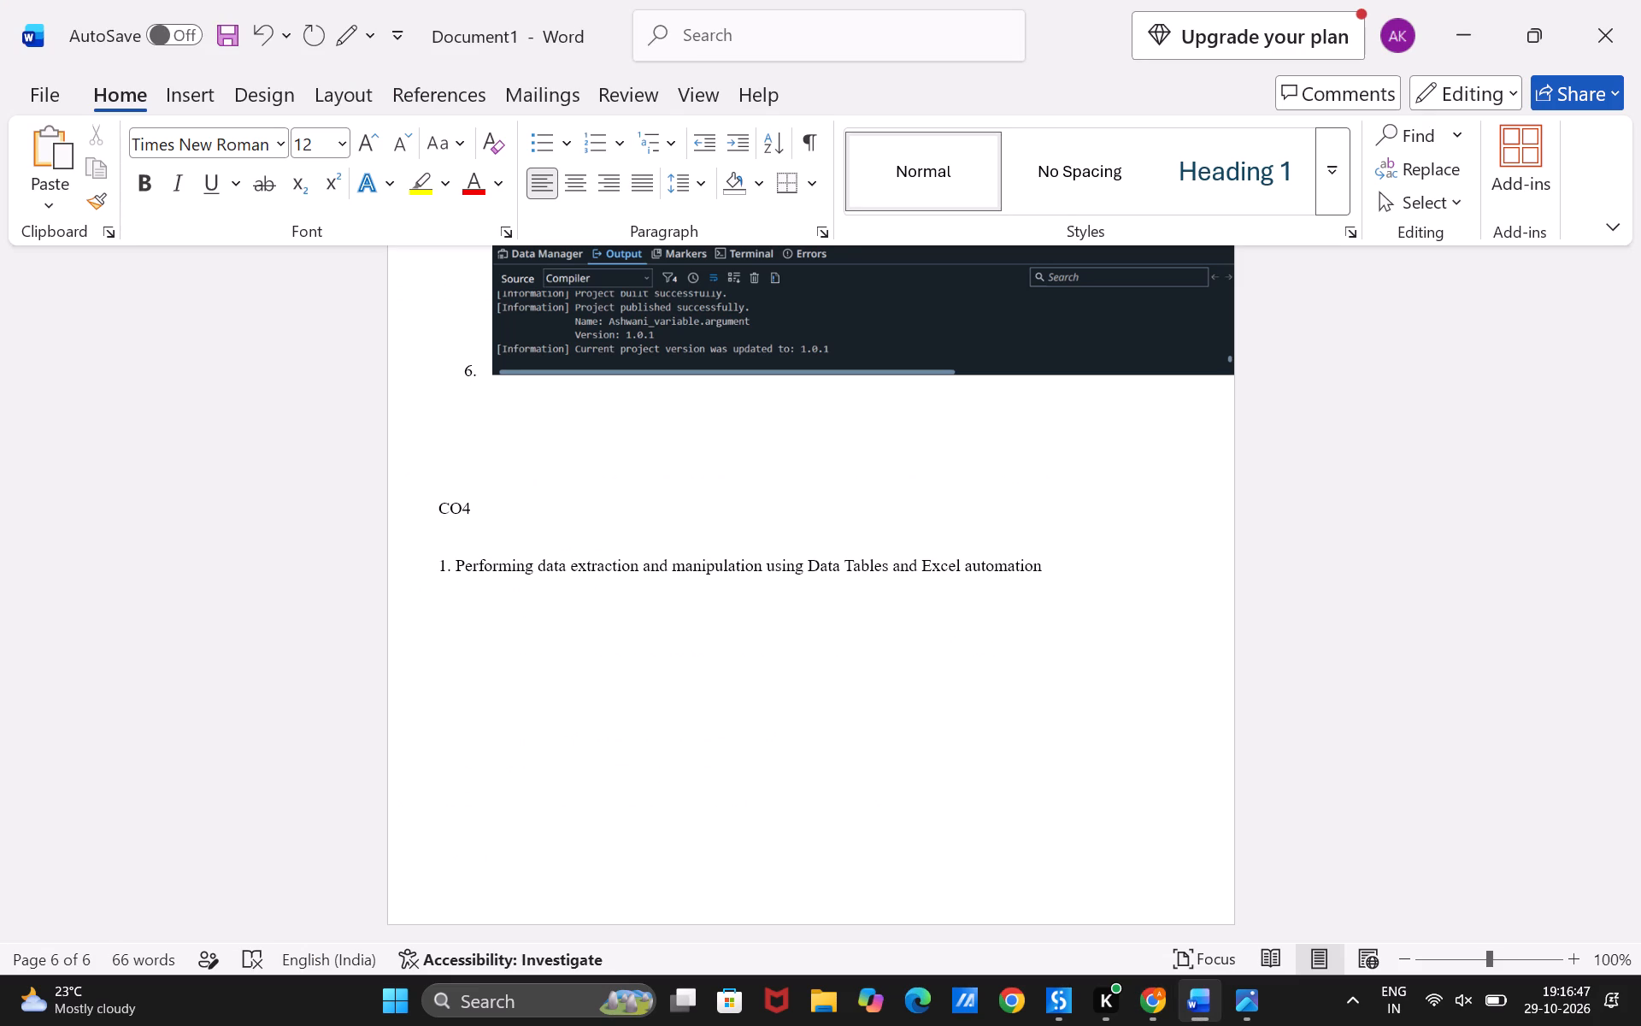
Set the font size of the CO4 heading on page 6 to 20.
drag(474, 509, 425, 516)
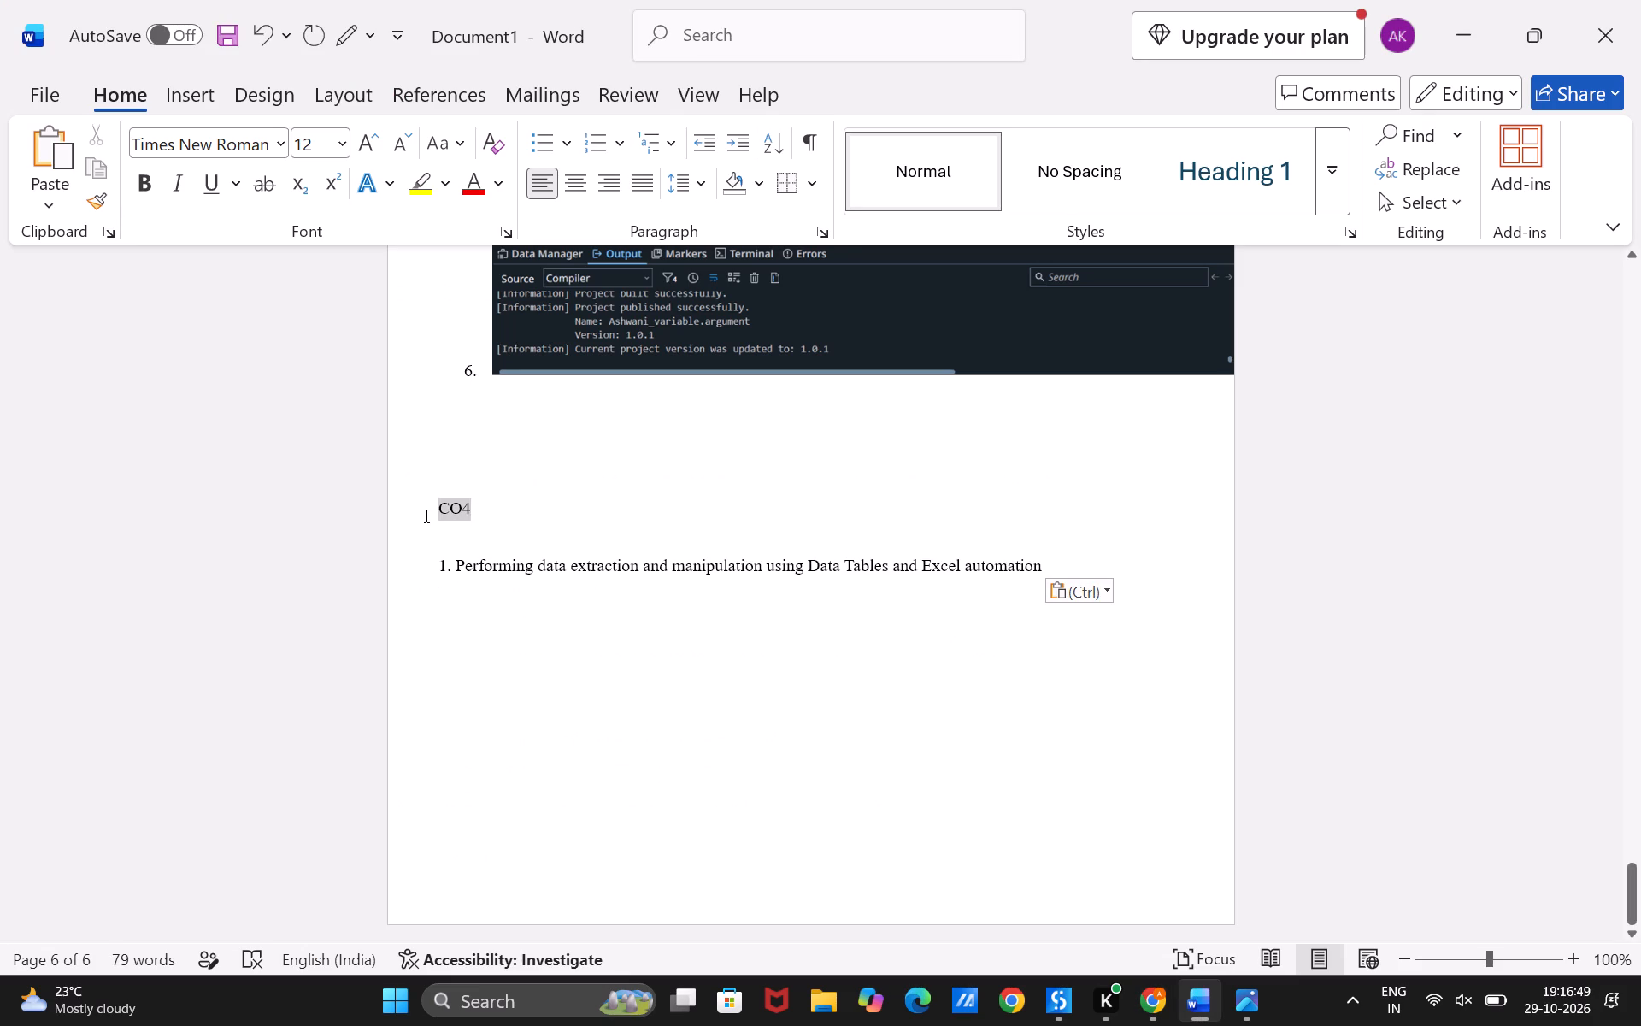
drag(425, 516, 426, 512)
click(342, 148)
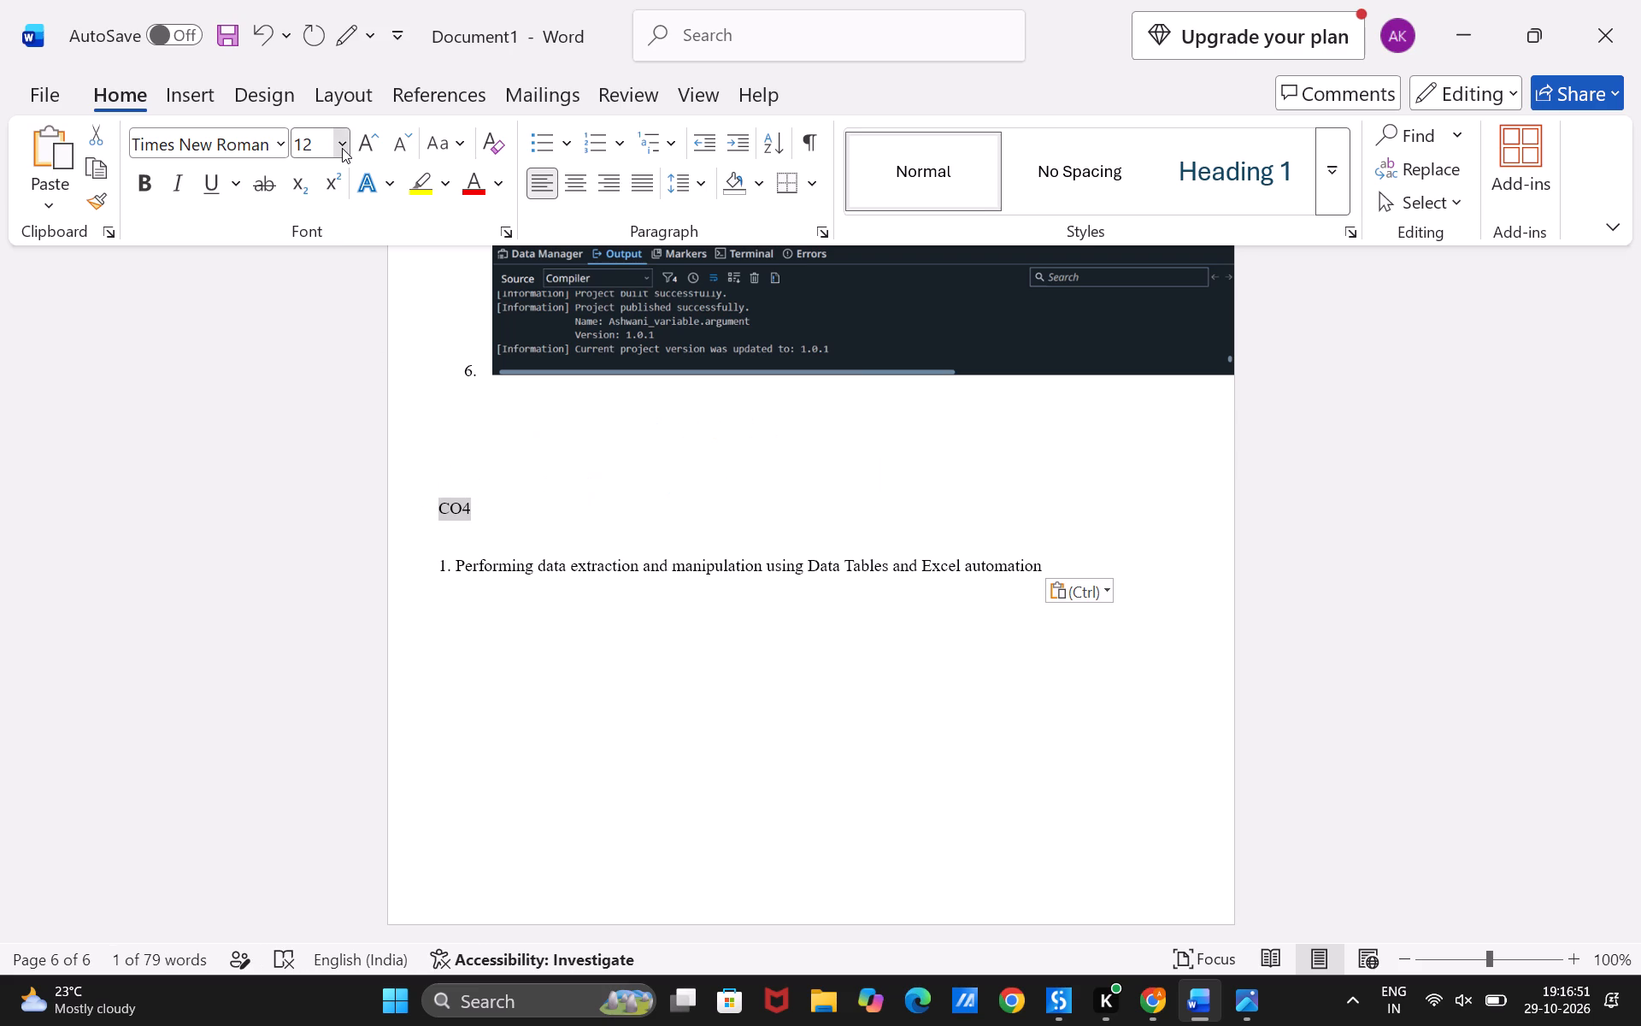
click(306, 456)
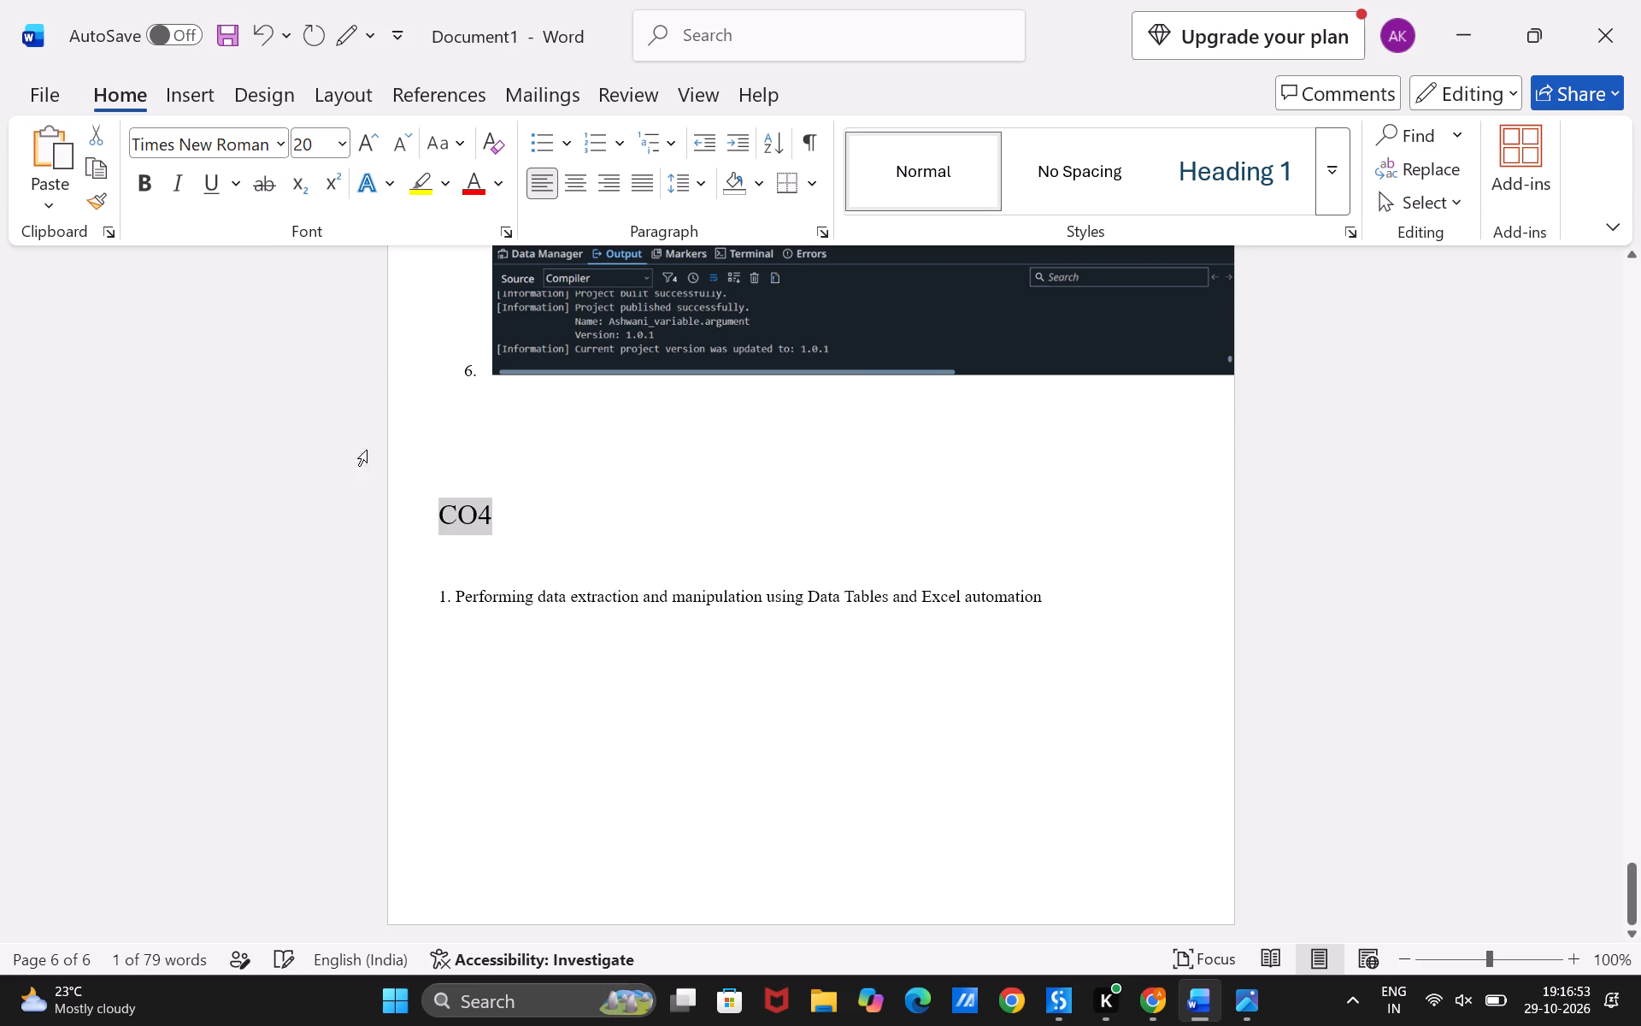
scroll(623, 489, down, 3)
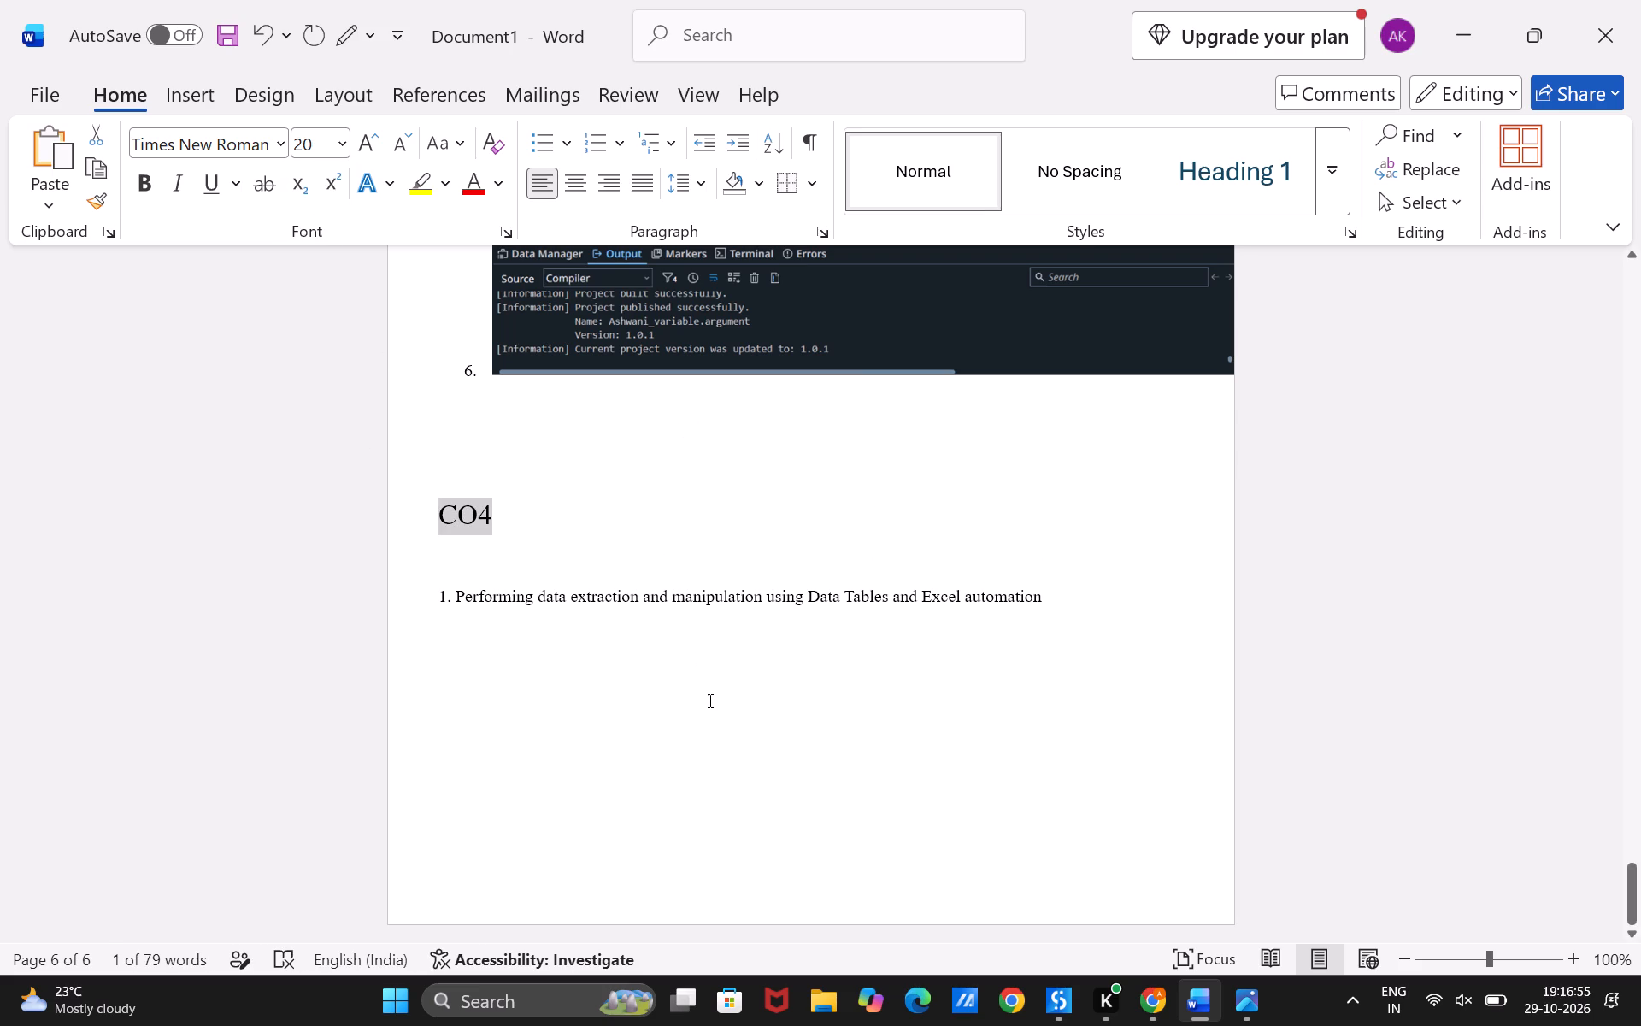